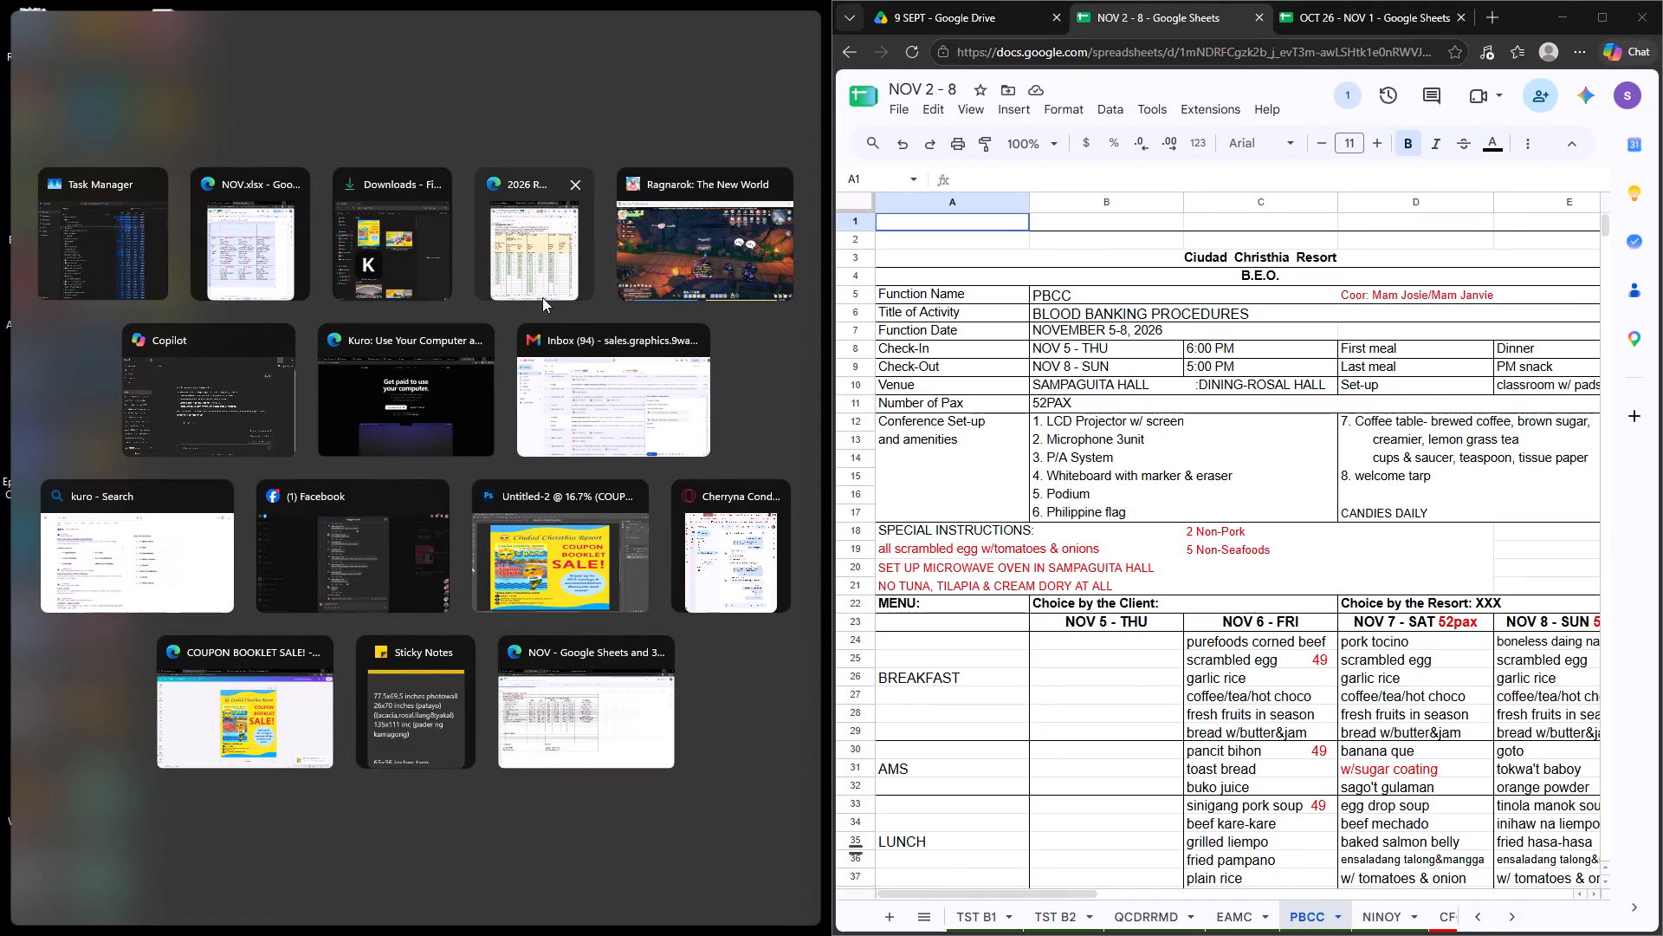
# Review the NOV 9-15,2026 sheet of the 2026 rooming assignment workbook and the 2026 summary of function guests.
pyautogui.click(523, 241)
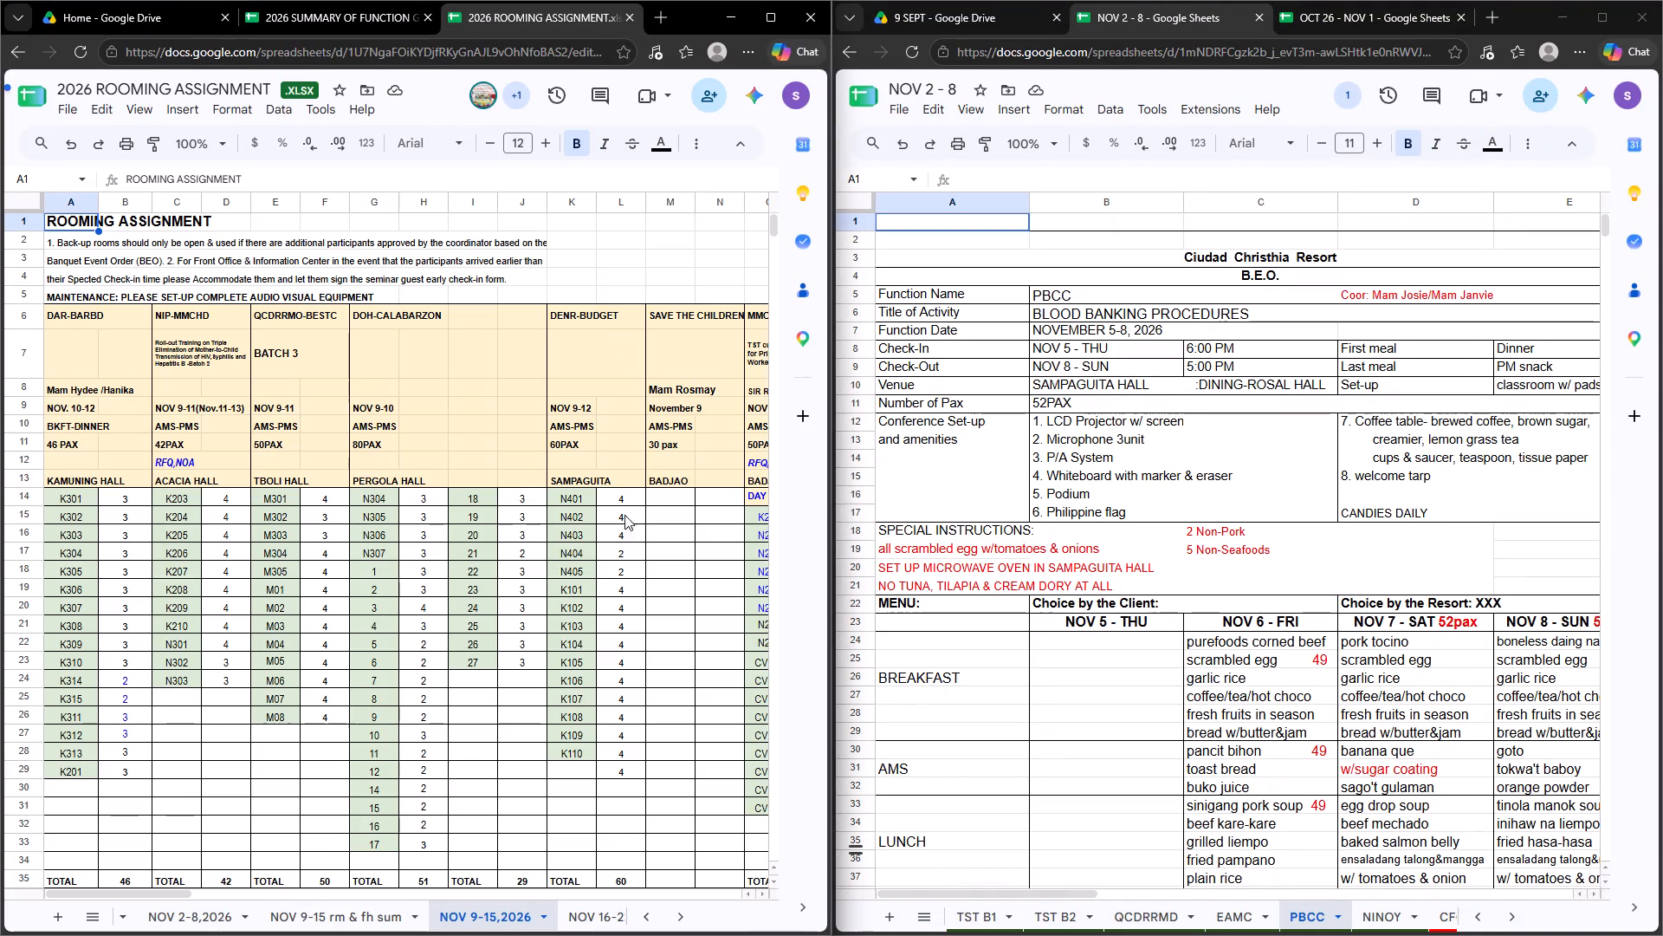
pyautogui.moveTo(176, 891); pyautogui.dragTo(485, 901)
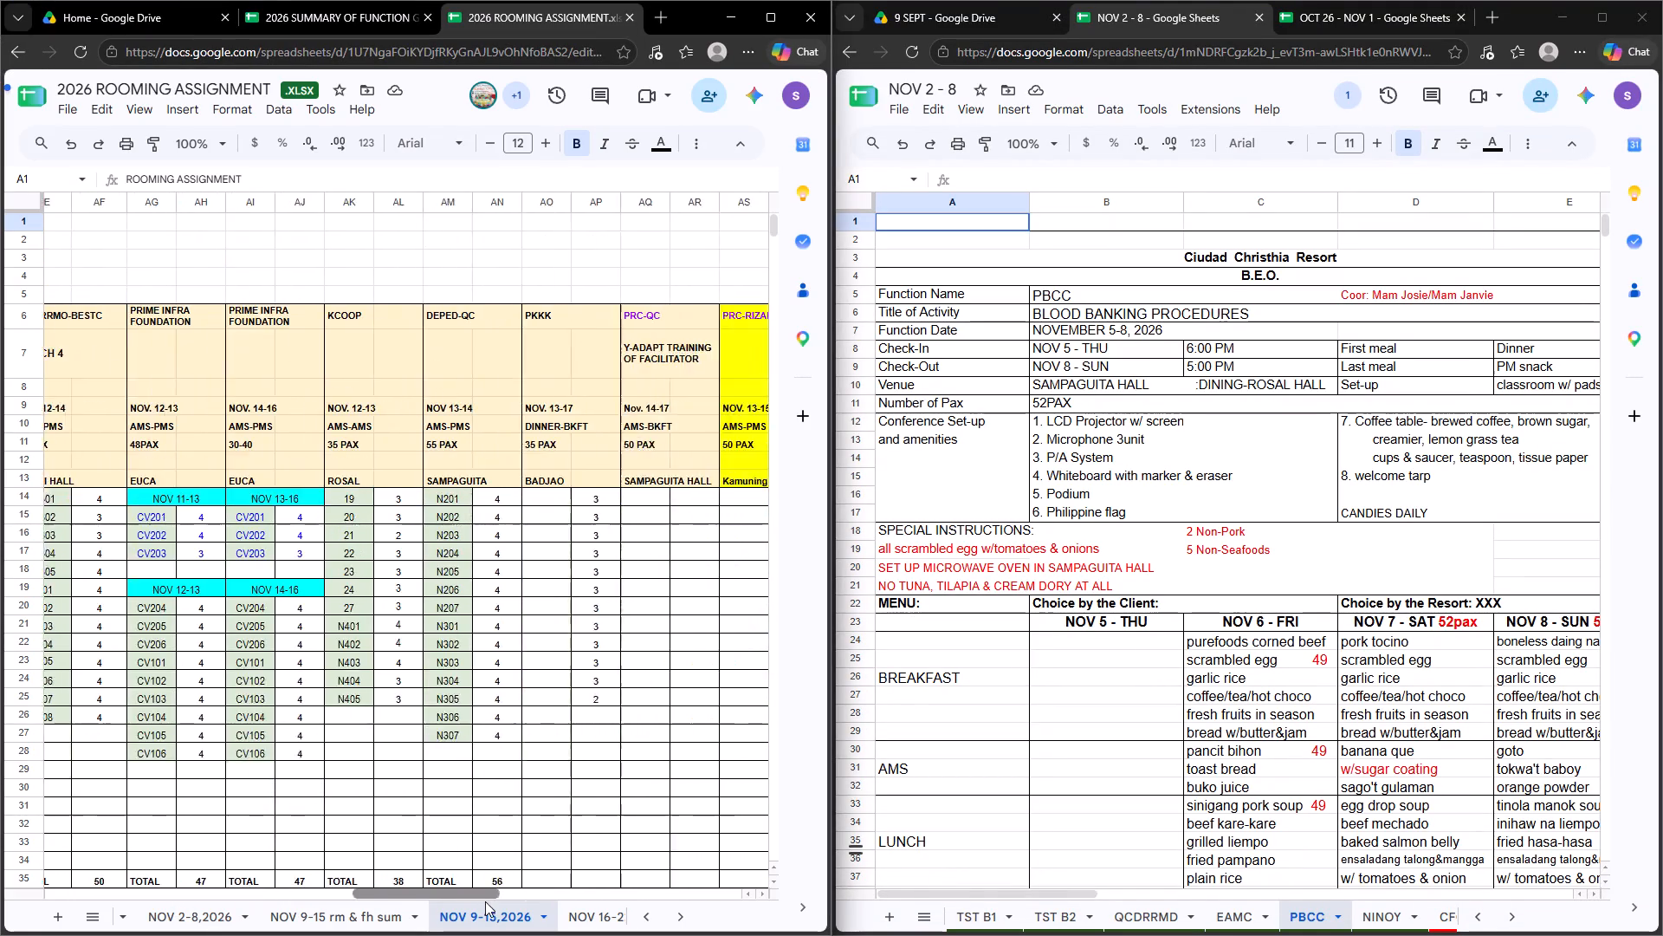
pyautogui.moveTo(485, 901); pyautogui.dragTo(80, 878)
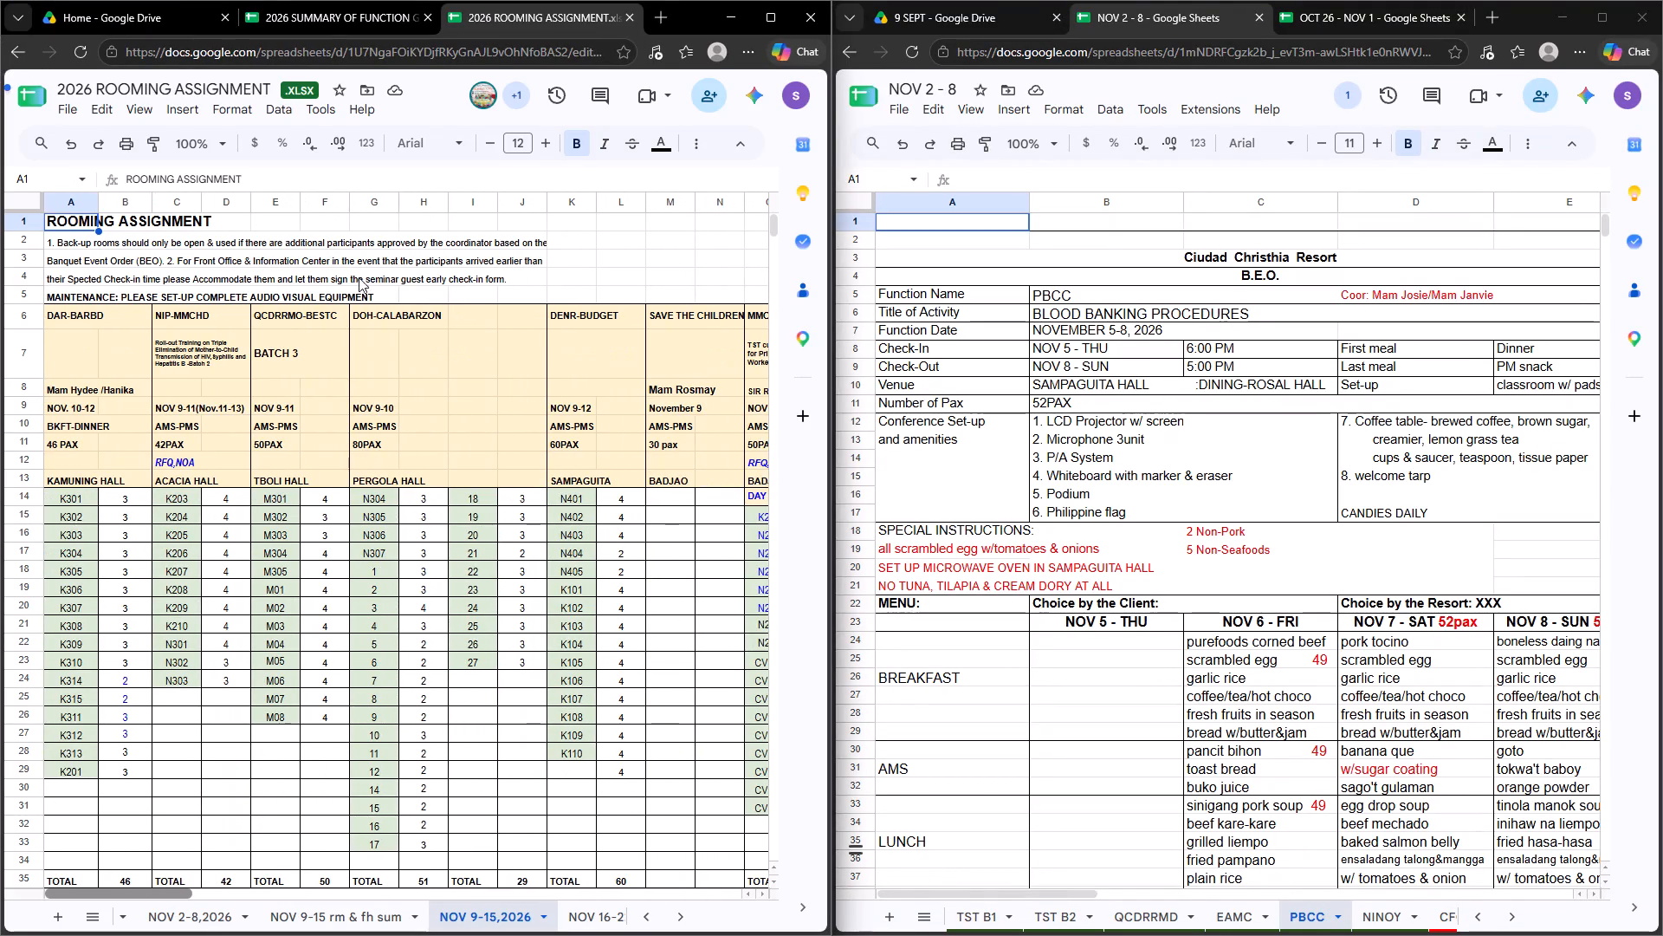
pyautogui.click(366, 17)
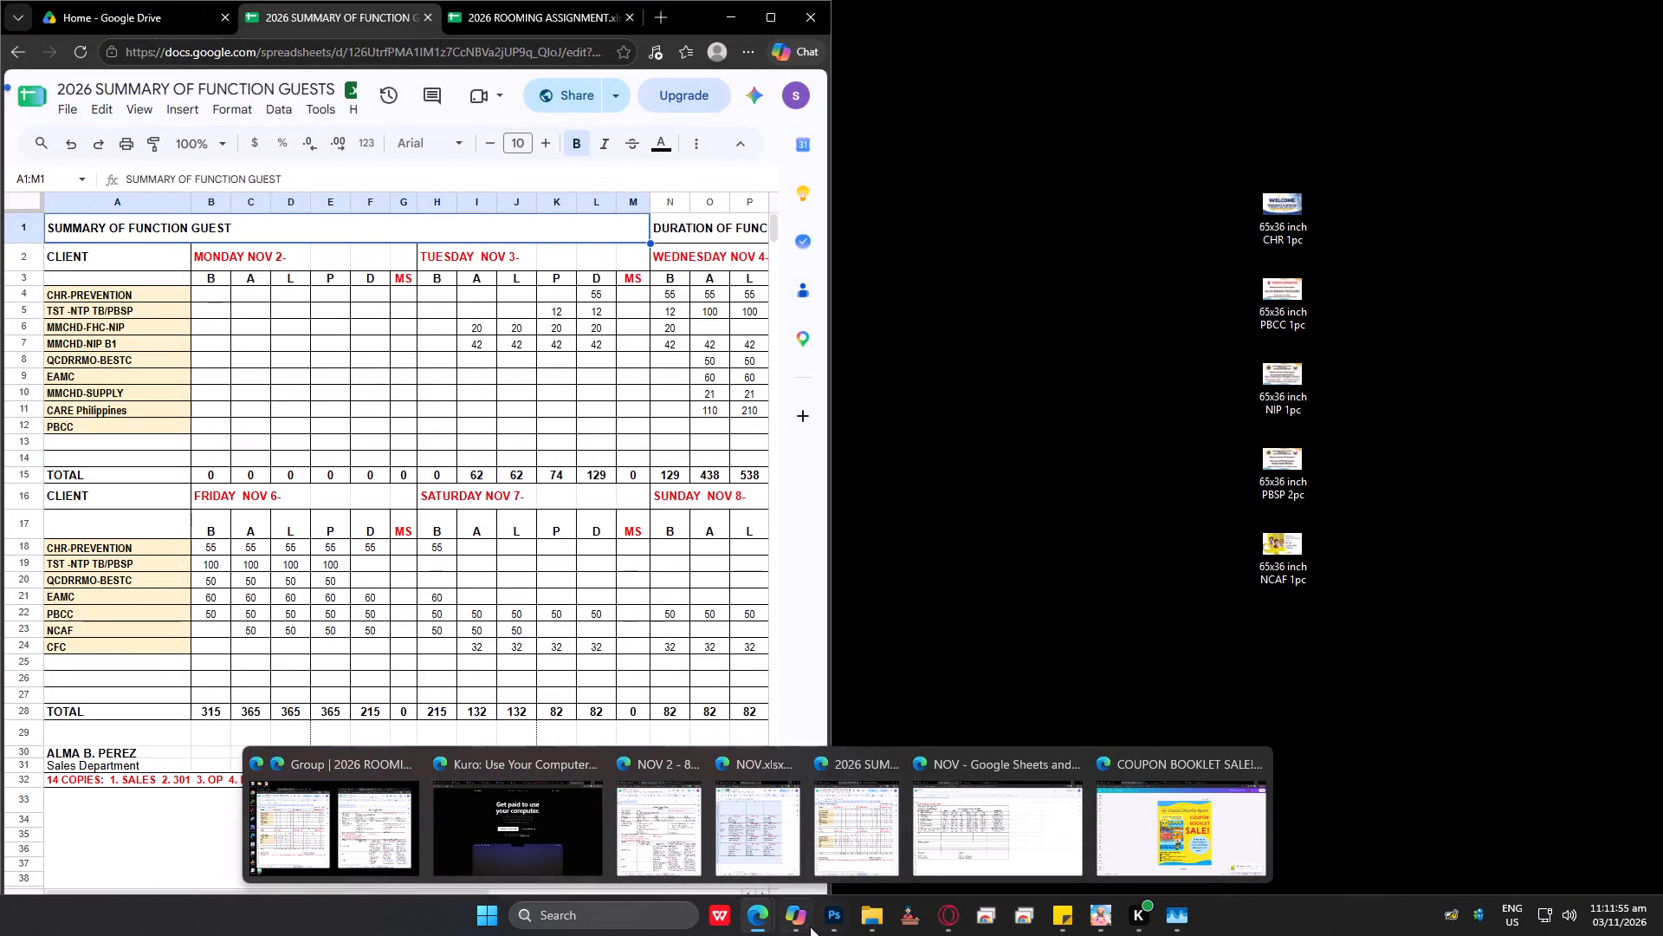
# Open a new maximized Microsoft Edge window and load the bookmarked Google Drive home page.
pyautogui.rightClick(758, 923)
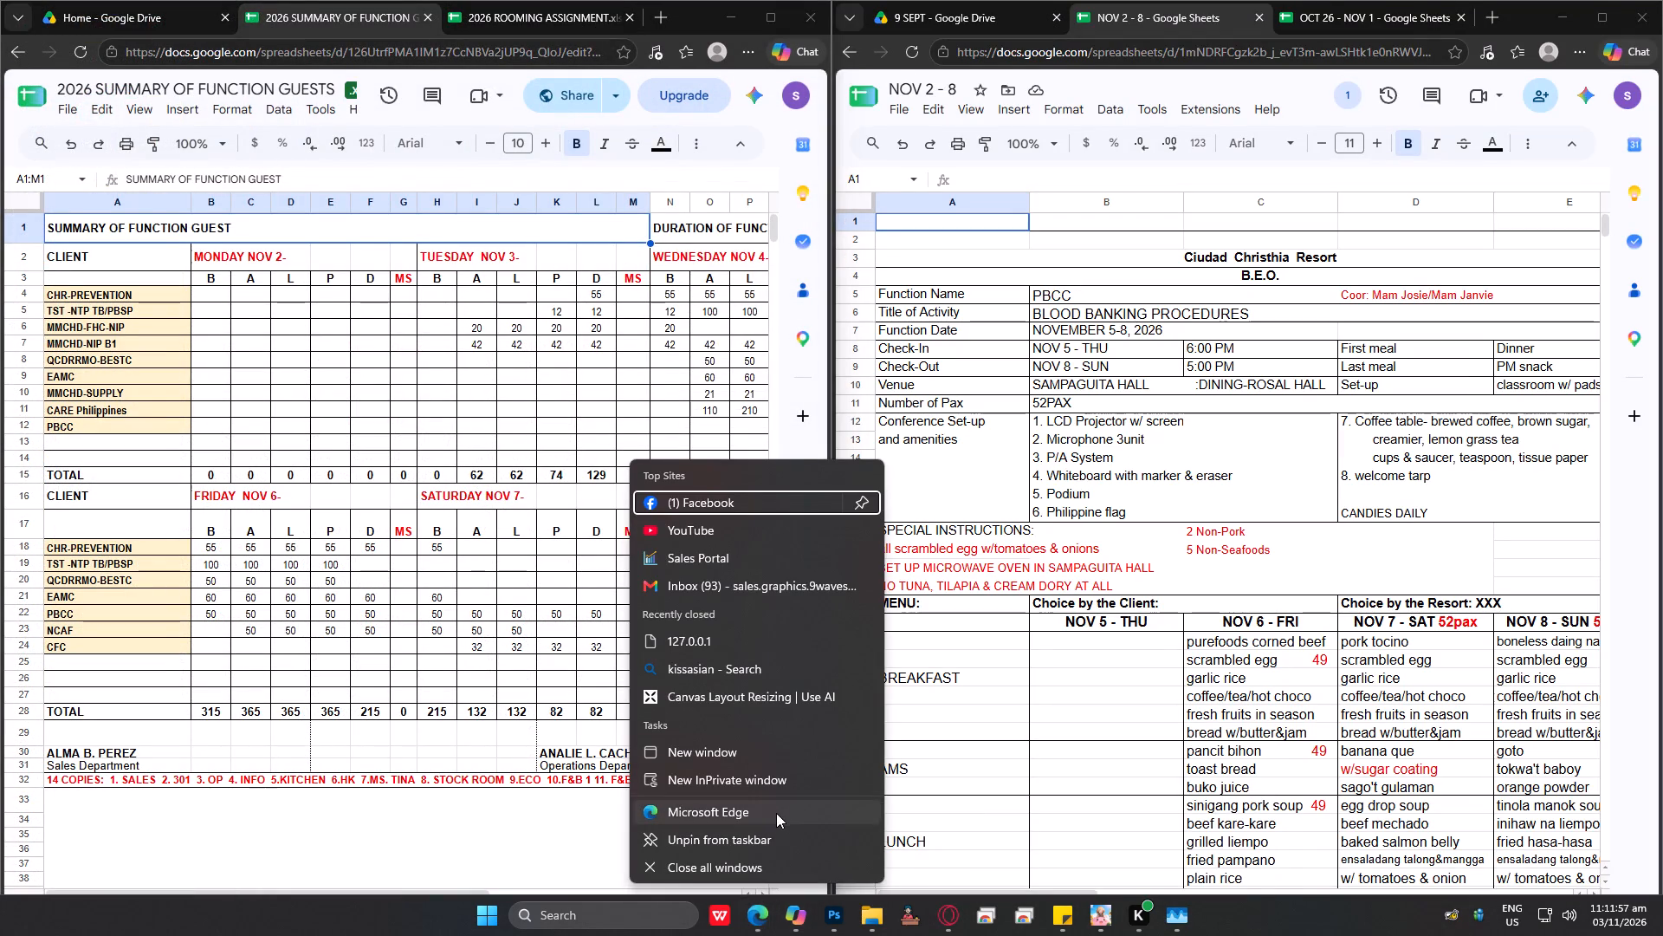
pyautogui.click(777, 811)
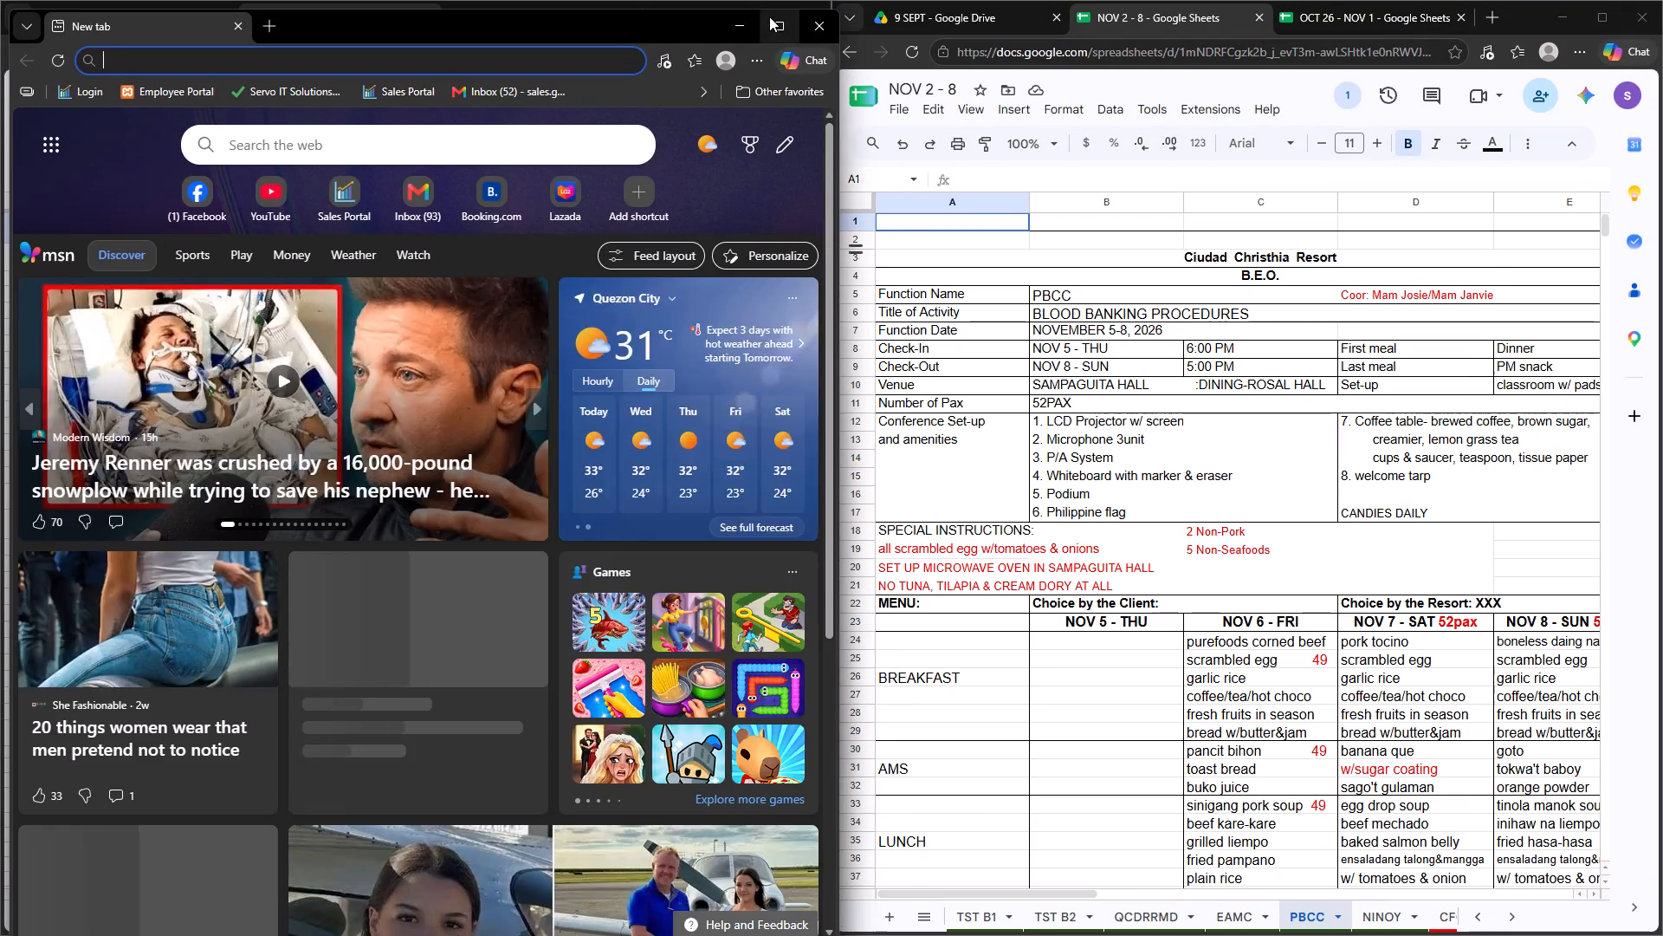
pyautogui.click(769, 16)
pyautogui.click(1530, 68)
pyautogui.click(1530, 76)
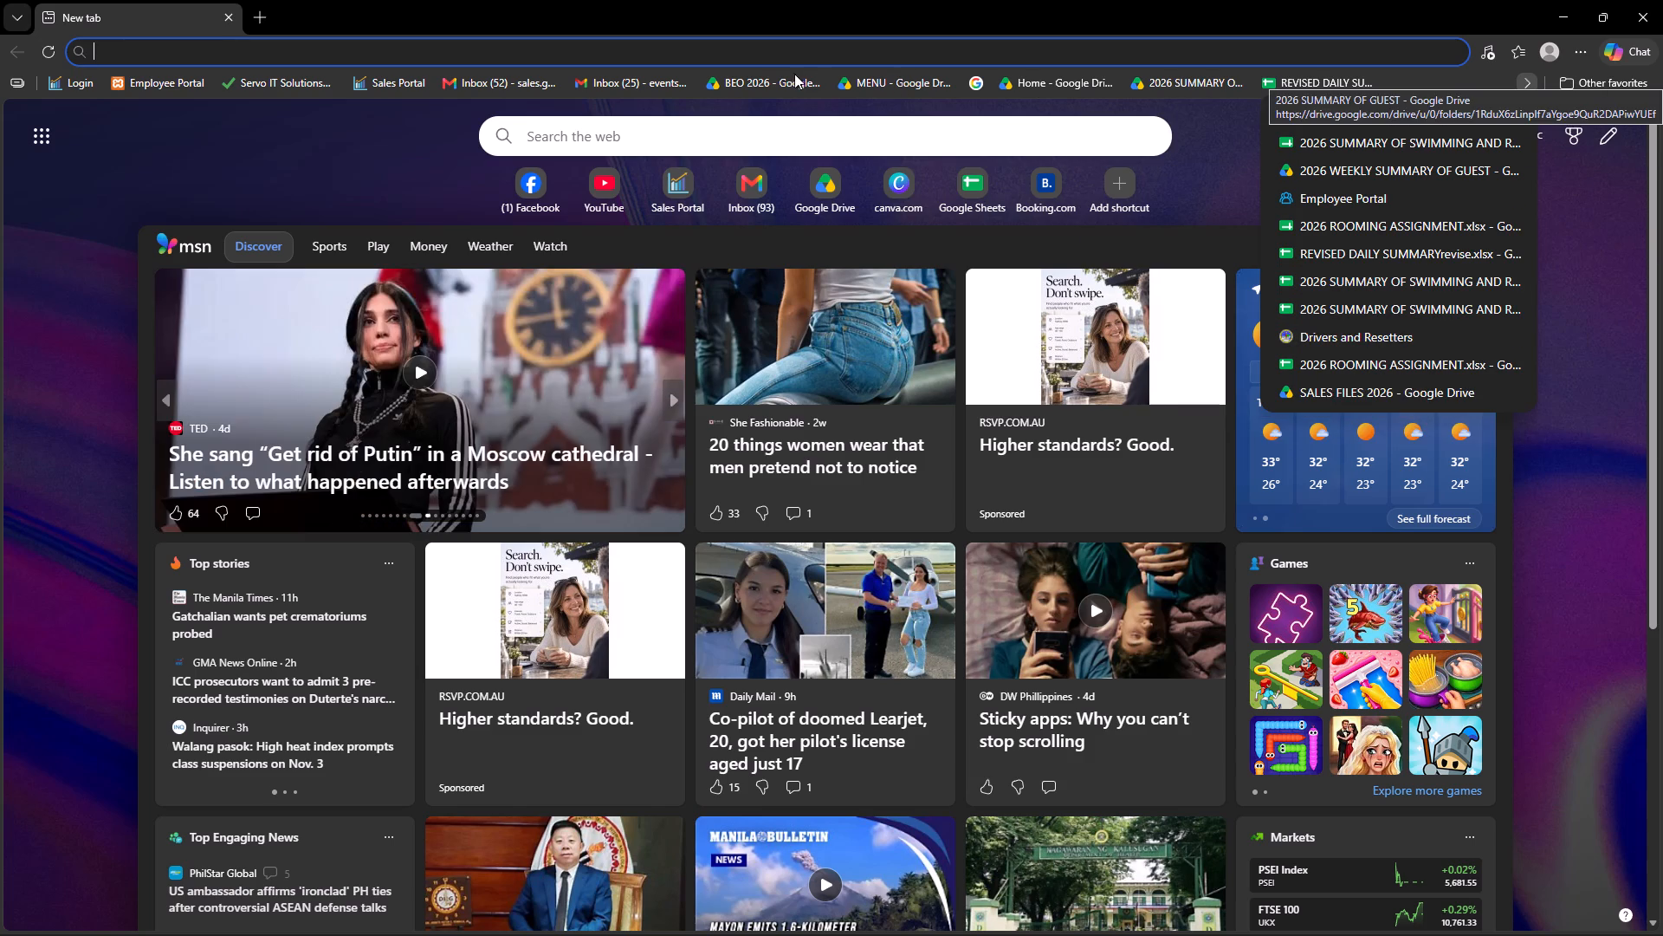
pyautogui.click(1046, 81)
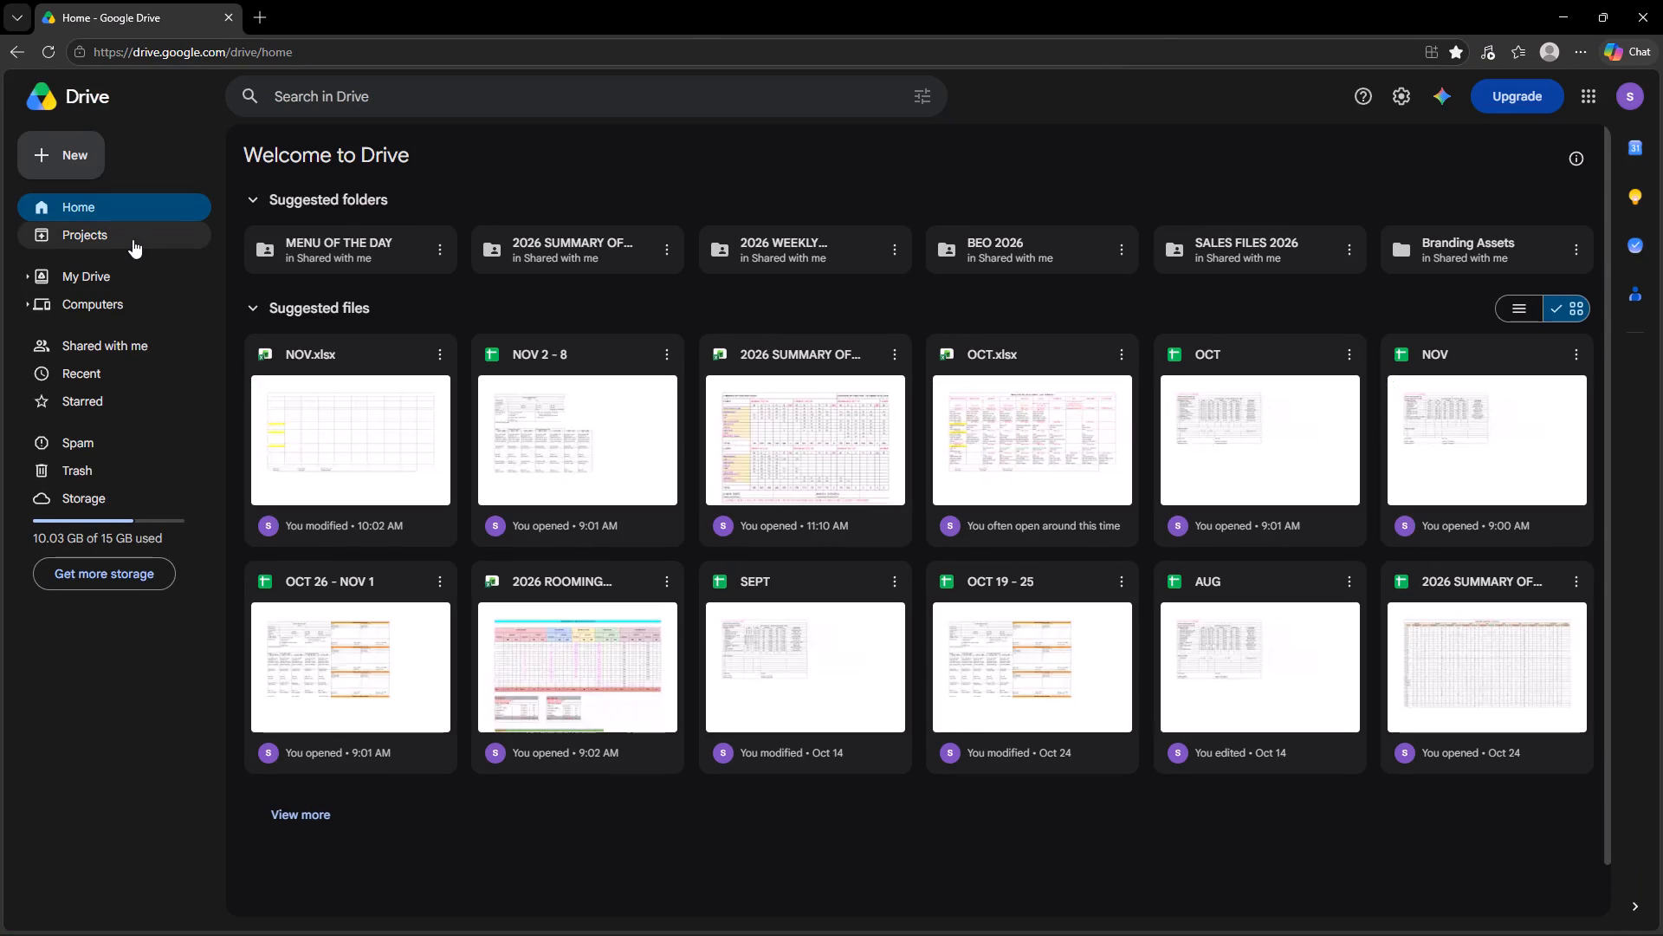
# Search Drive for "dot" and open the DOT MONTLY.xlsx spreadsheet.
pyautogui.click(580, 94)
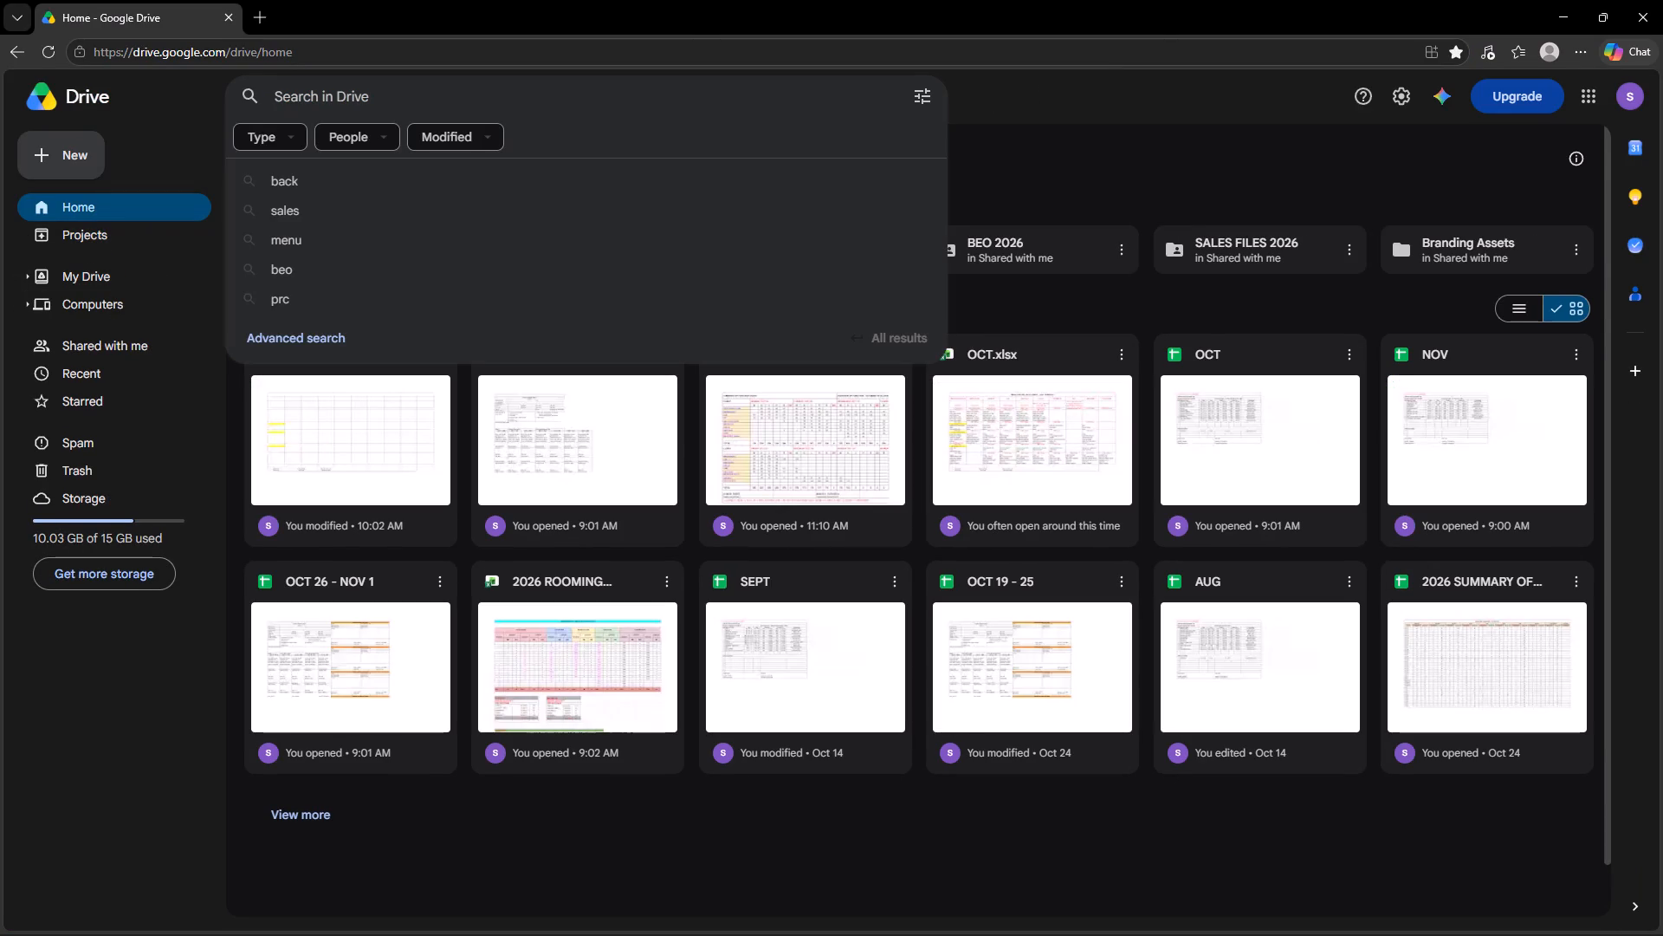
pyautogui.write('dot')
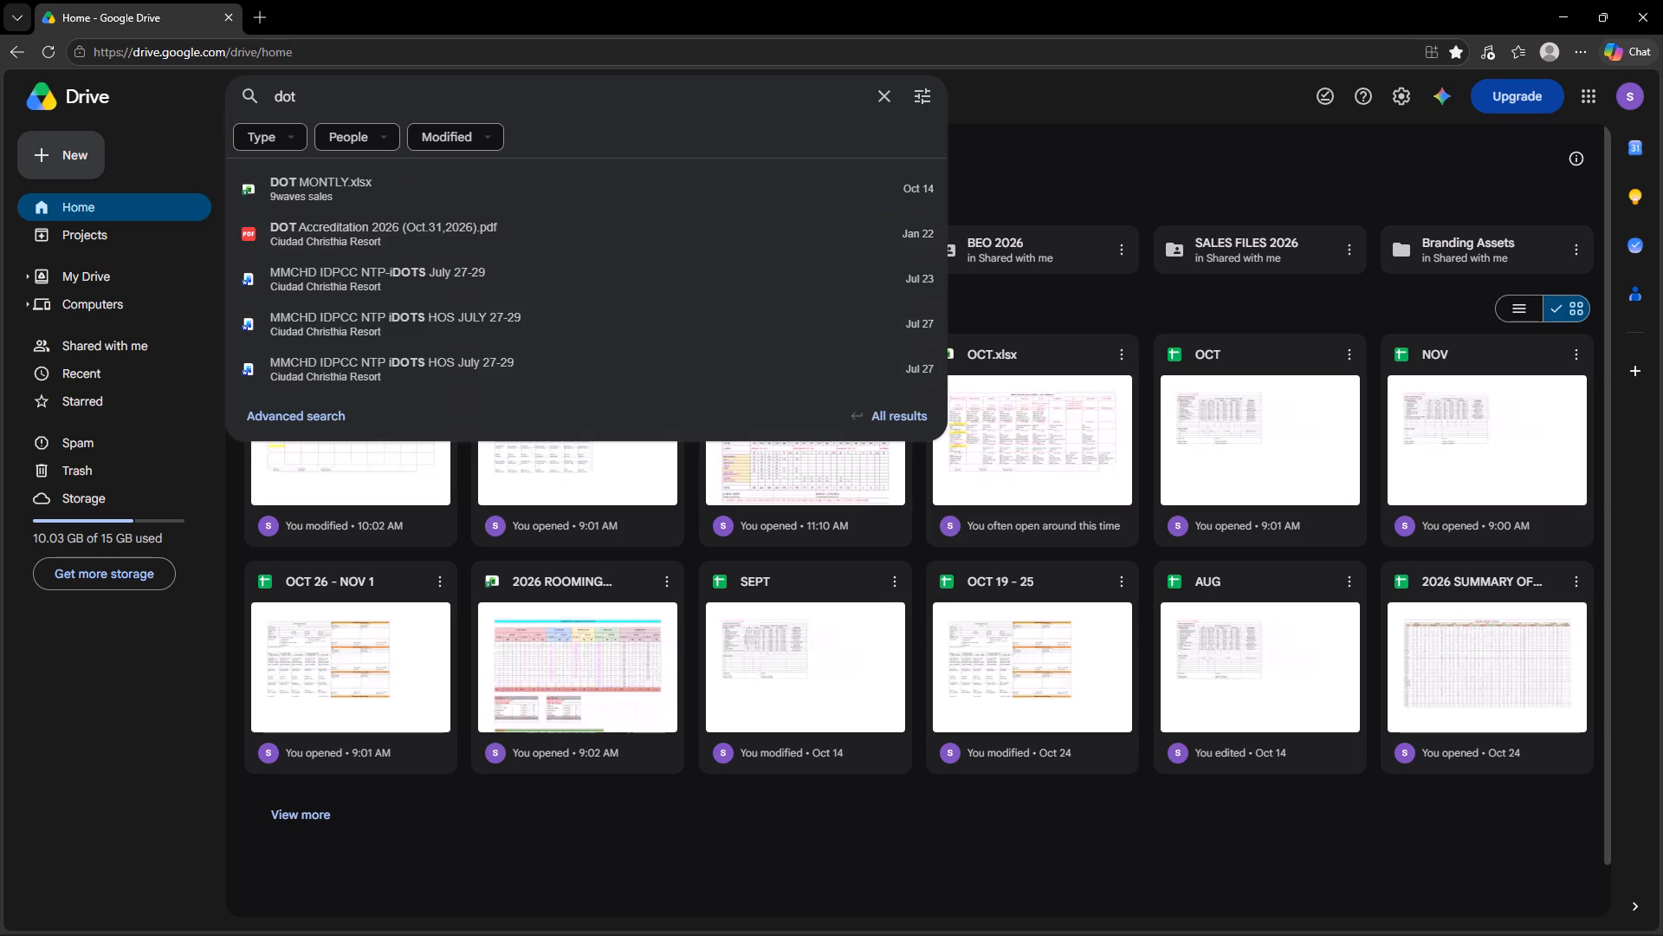
pyautogui.click(508, 179)
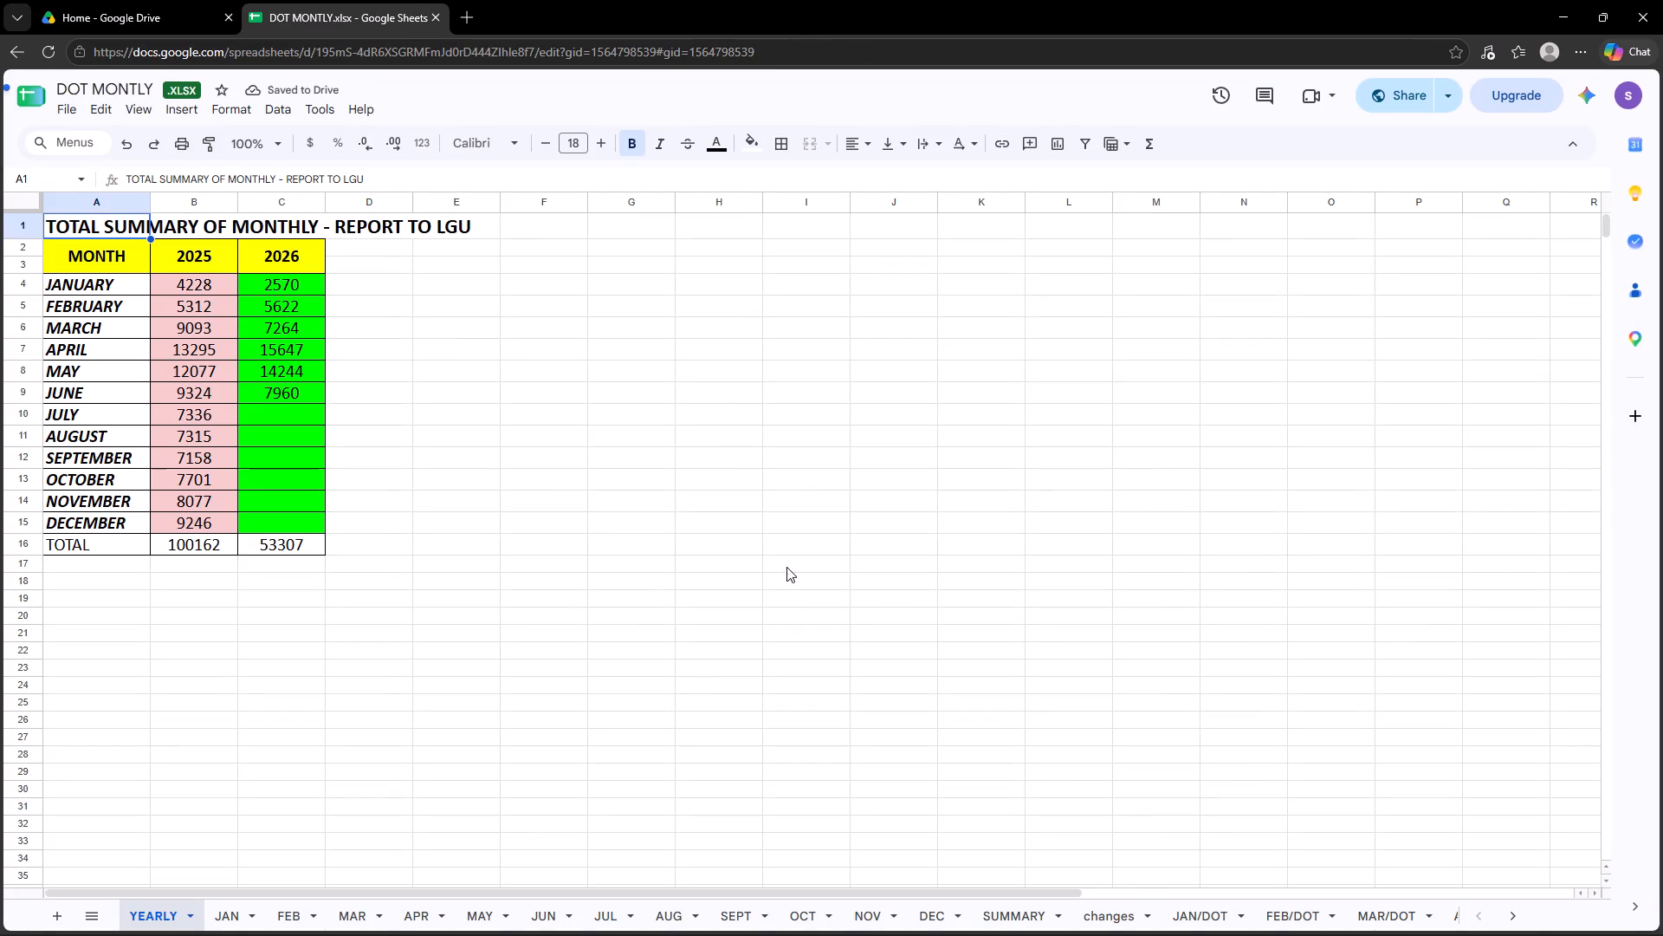
# Examine the monthly DOT report sheets for August, September and October, comparing SEPT/DOT with OCT/DOT.
pyautogui.click(1505, 915)
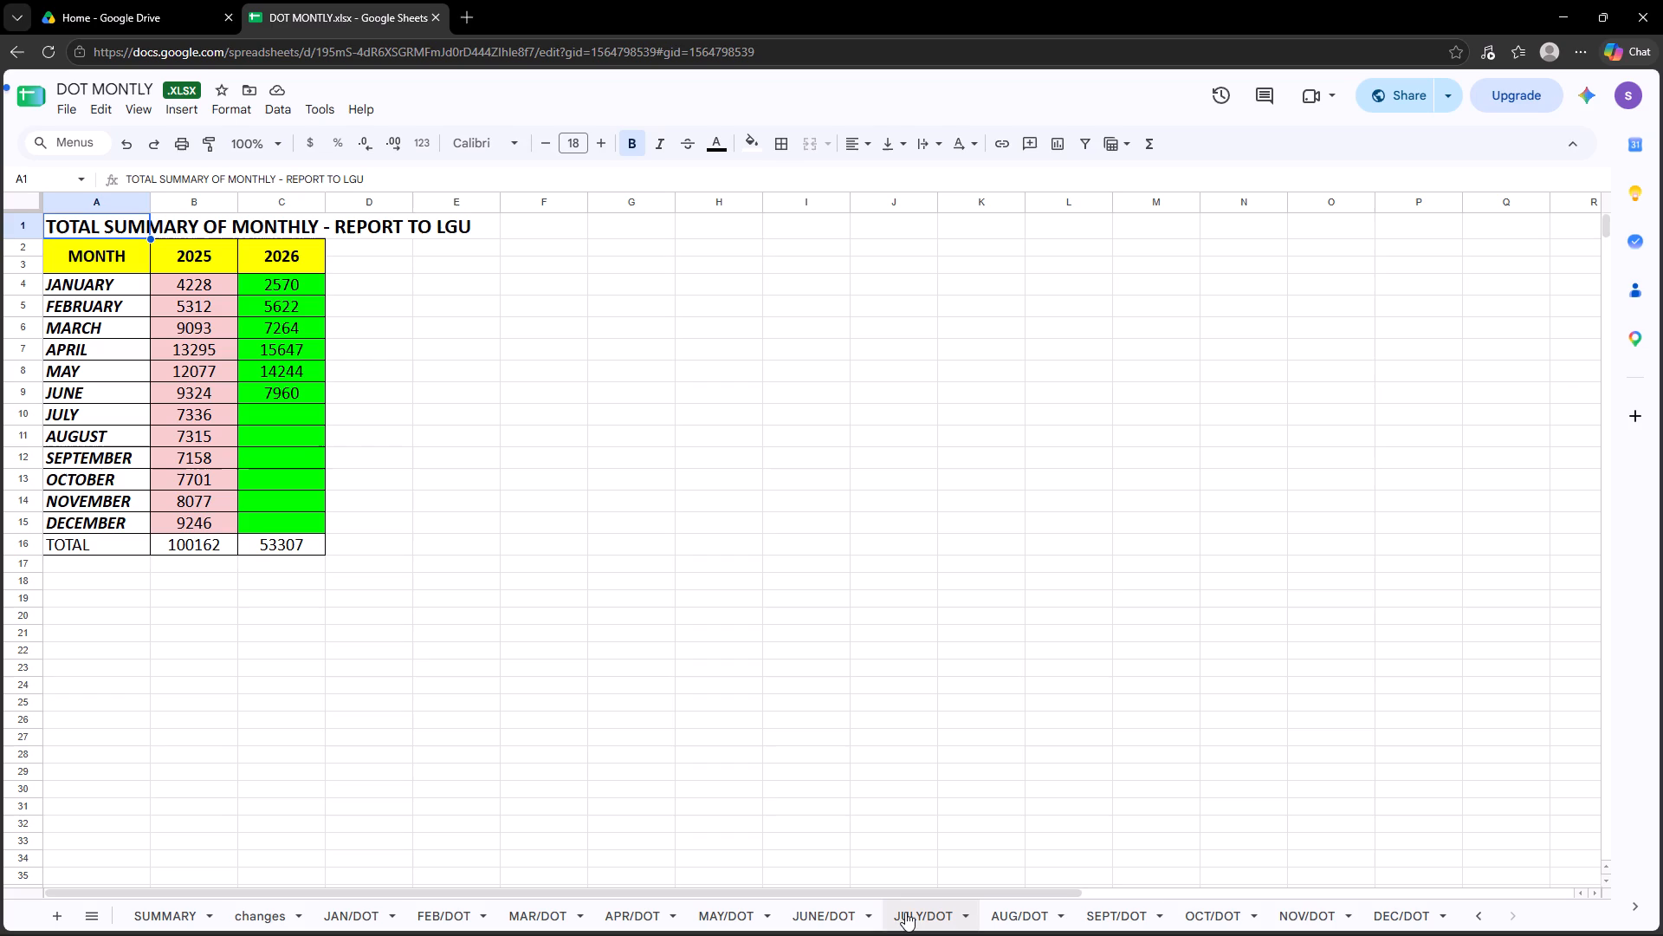
pyautogui.click(1013, 911)
pyautogui.click(1132, 912)
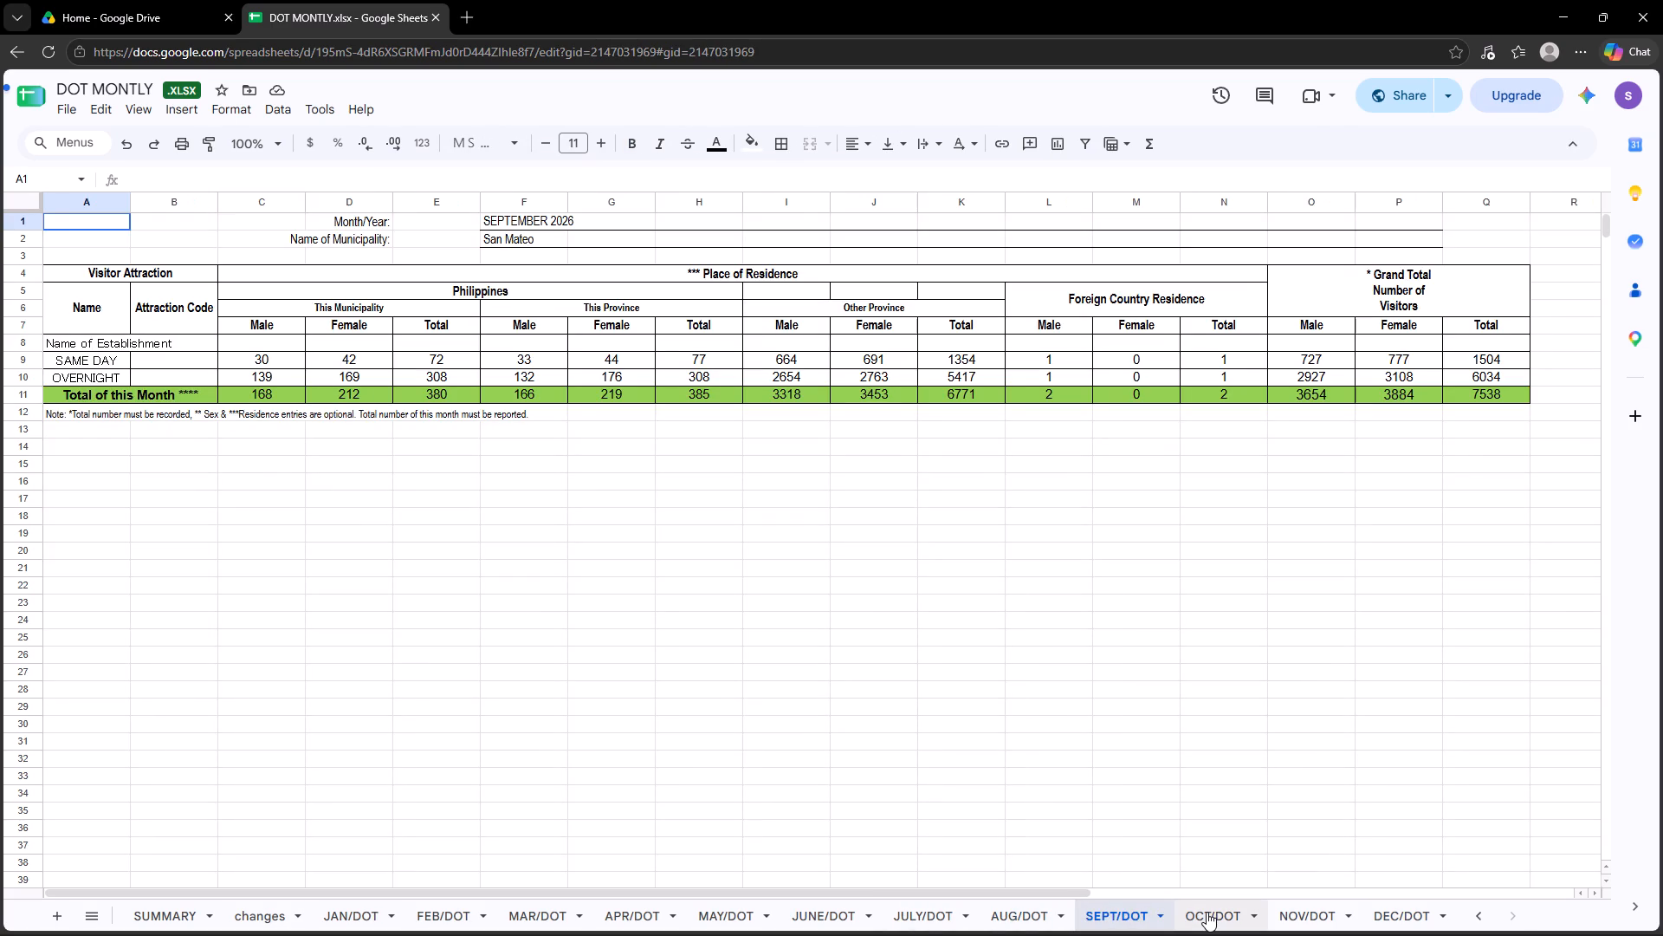
pyautogui.click(1207, 912)
pyautogui.click(1110, 915)
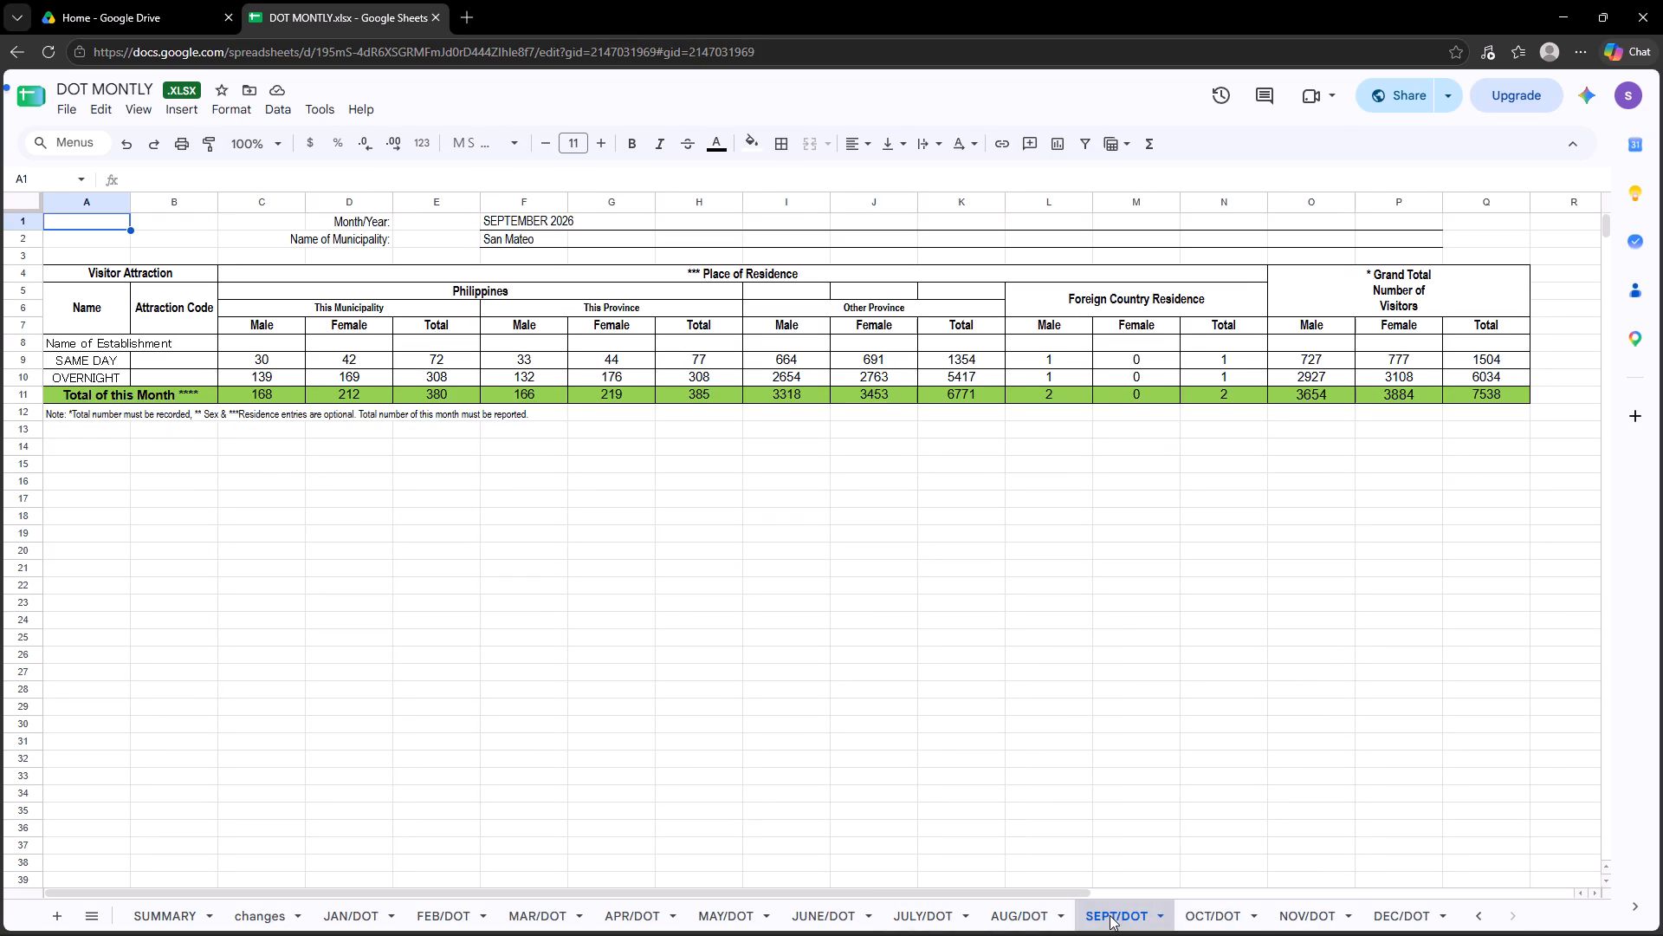
pyautogui.click(1210, 917)
pyautogui.click(1107, 913)
pyautogui.click(1175, 917)
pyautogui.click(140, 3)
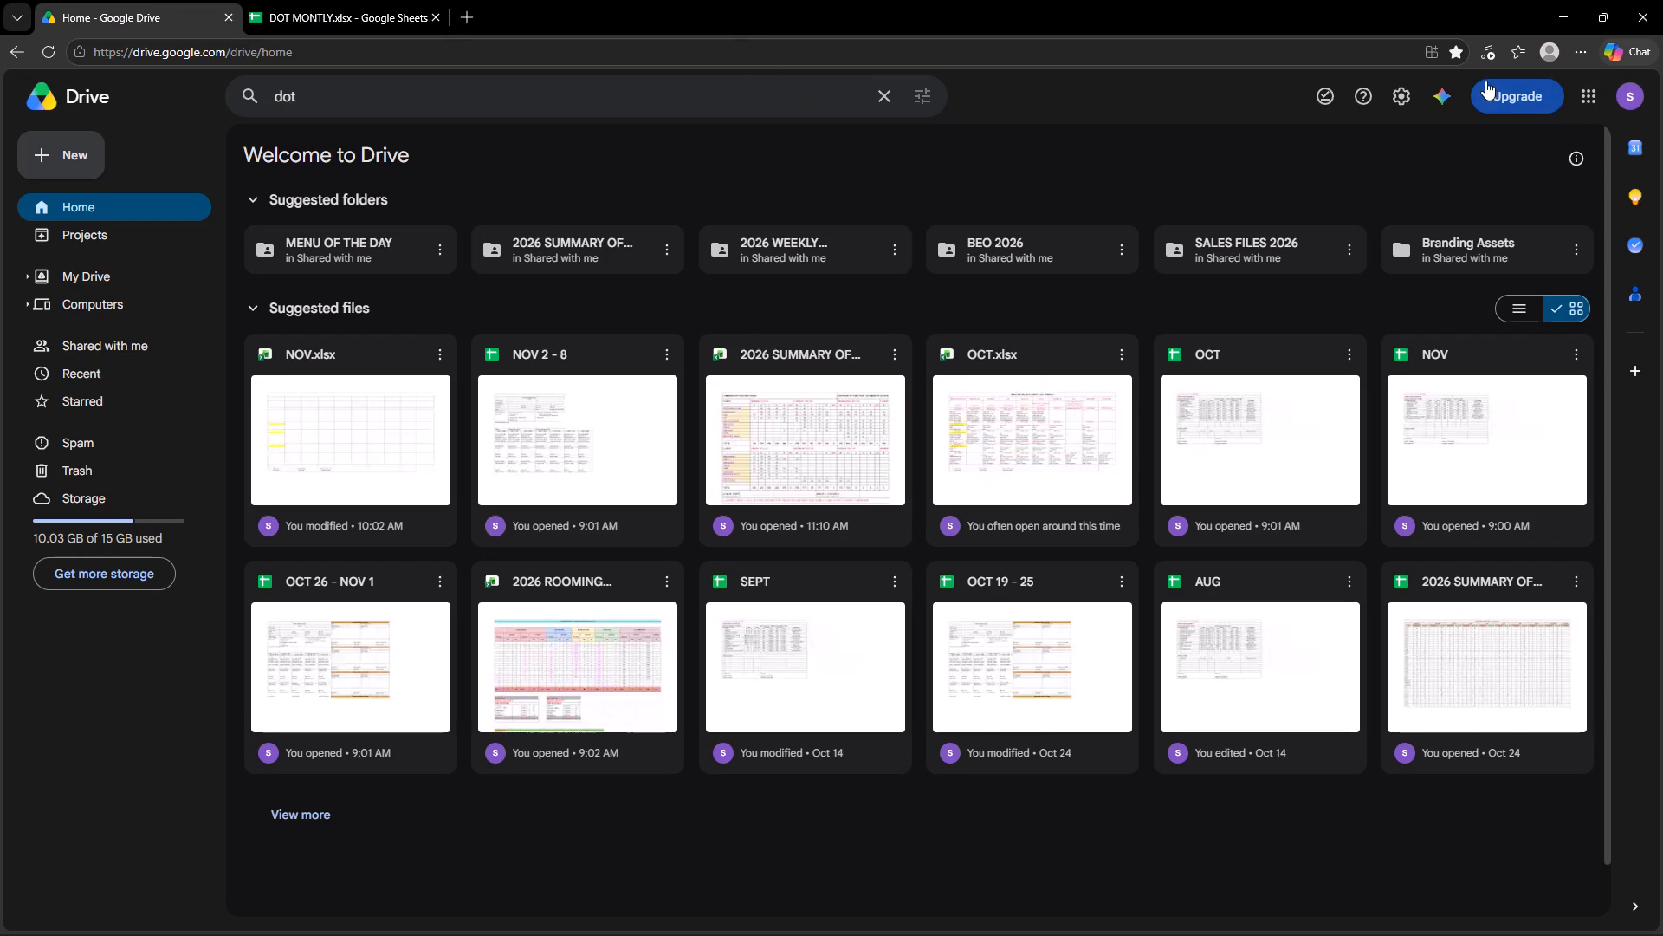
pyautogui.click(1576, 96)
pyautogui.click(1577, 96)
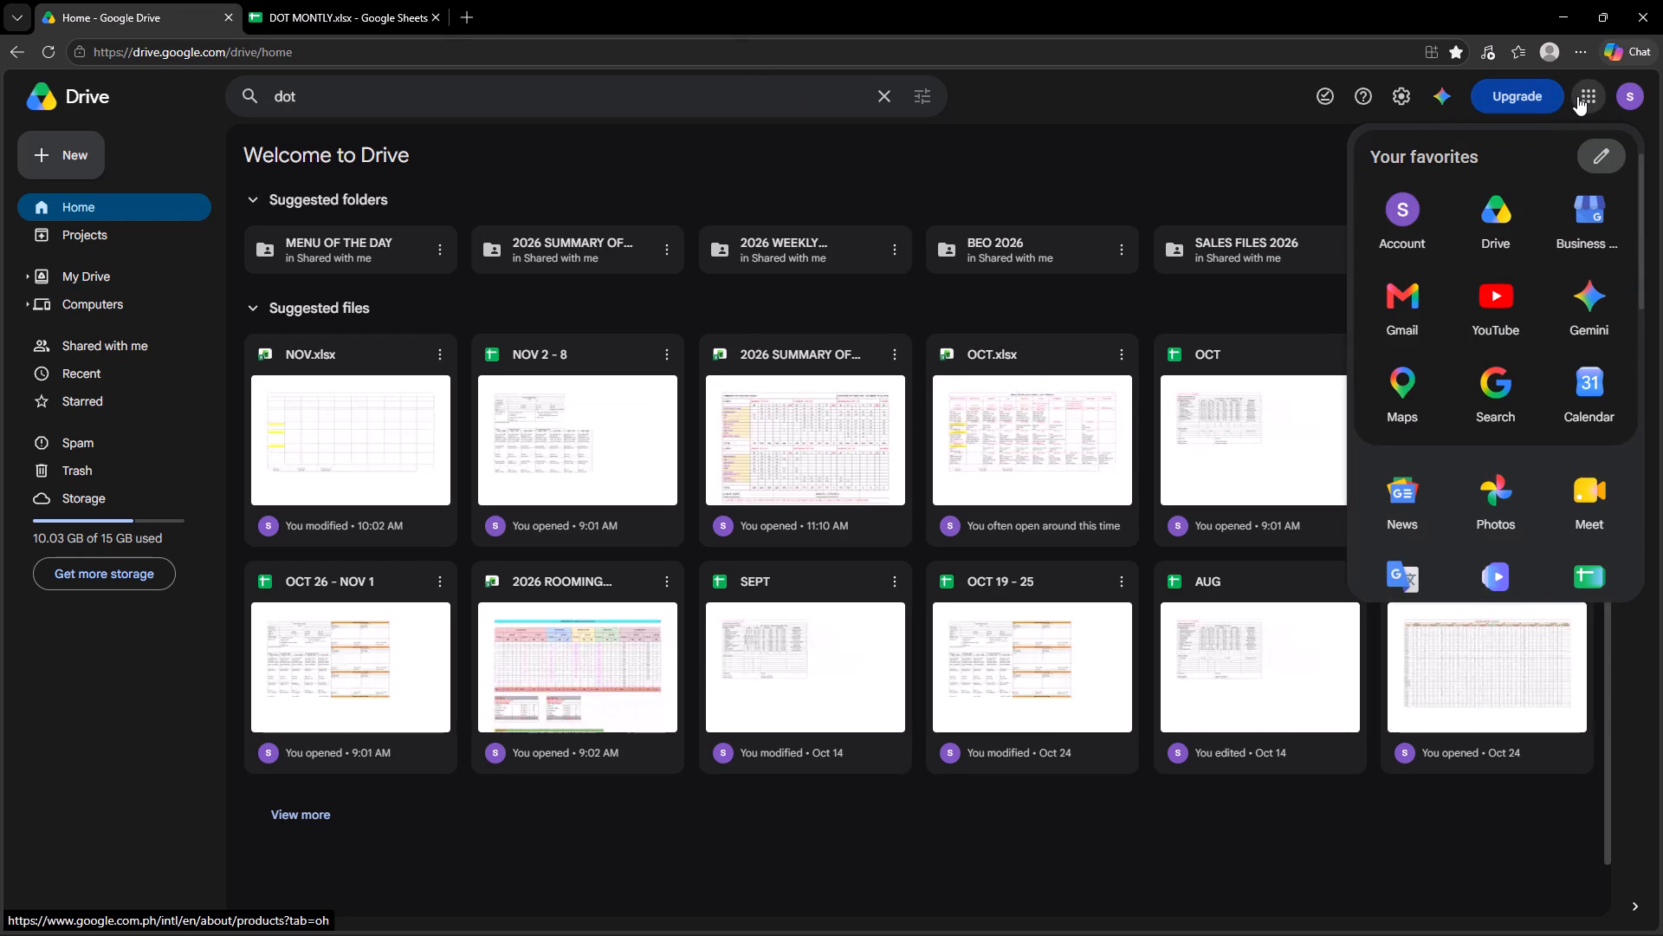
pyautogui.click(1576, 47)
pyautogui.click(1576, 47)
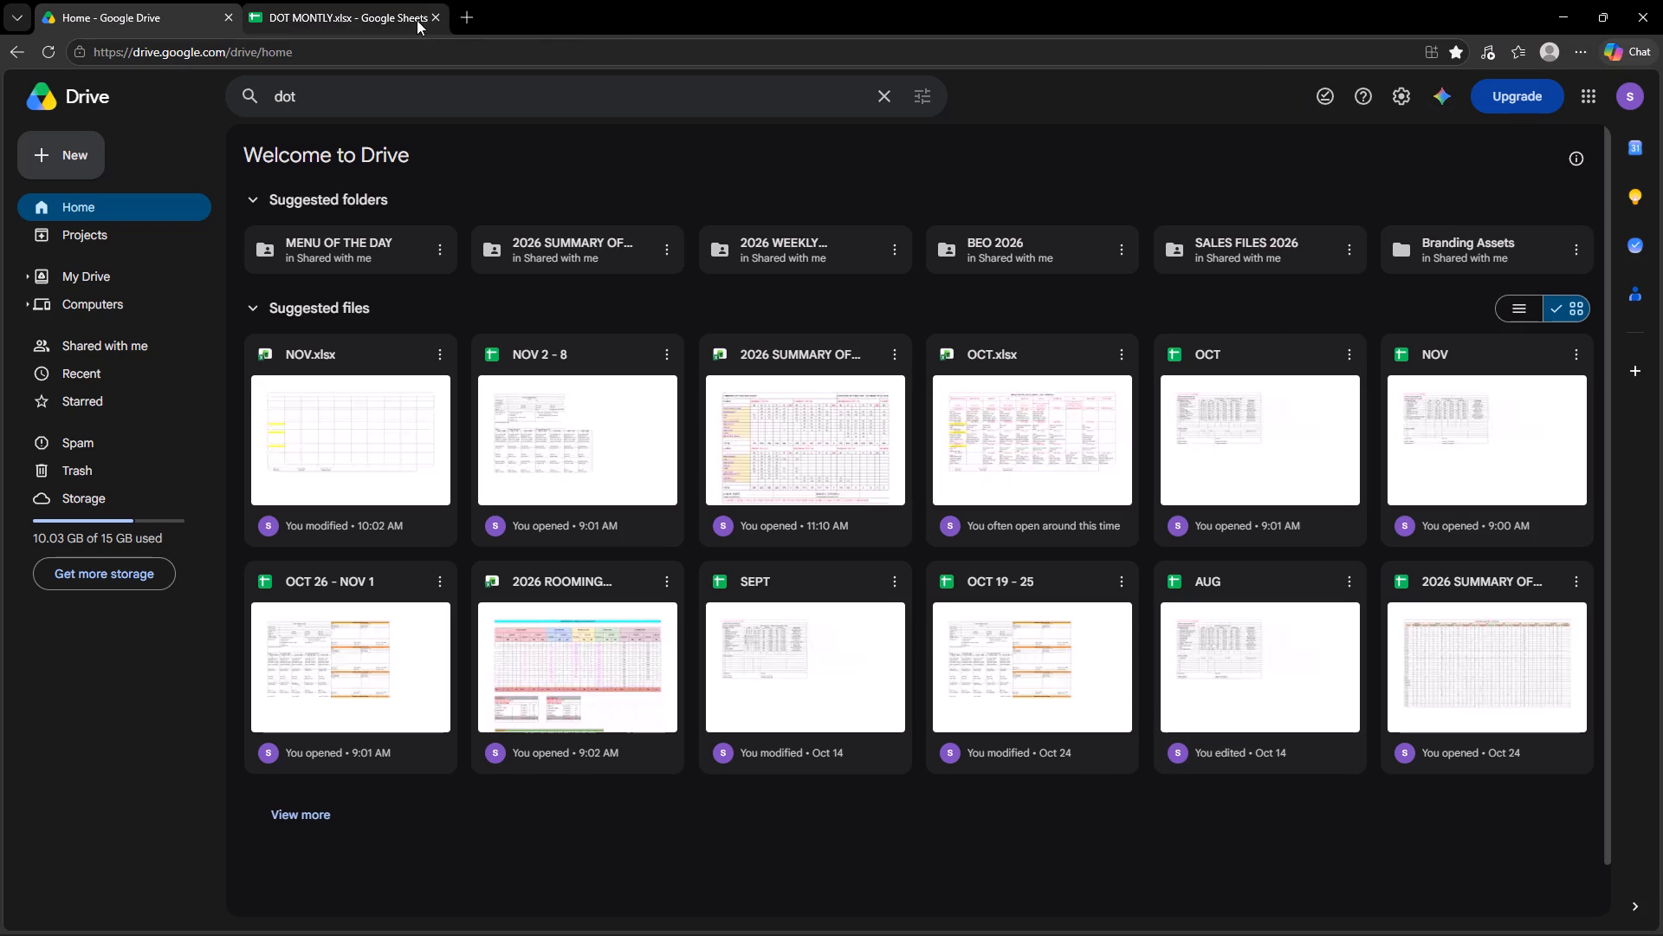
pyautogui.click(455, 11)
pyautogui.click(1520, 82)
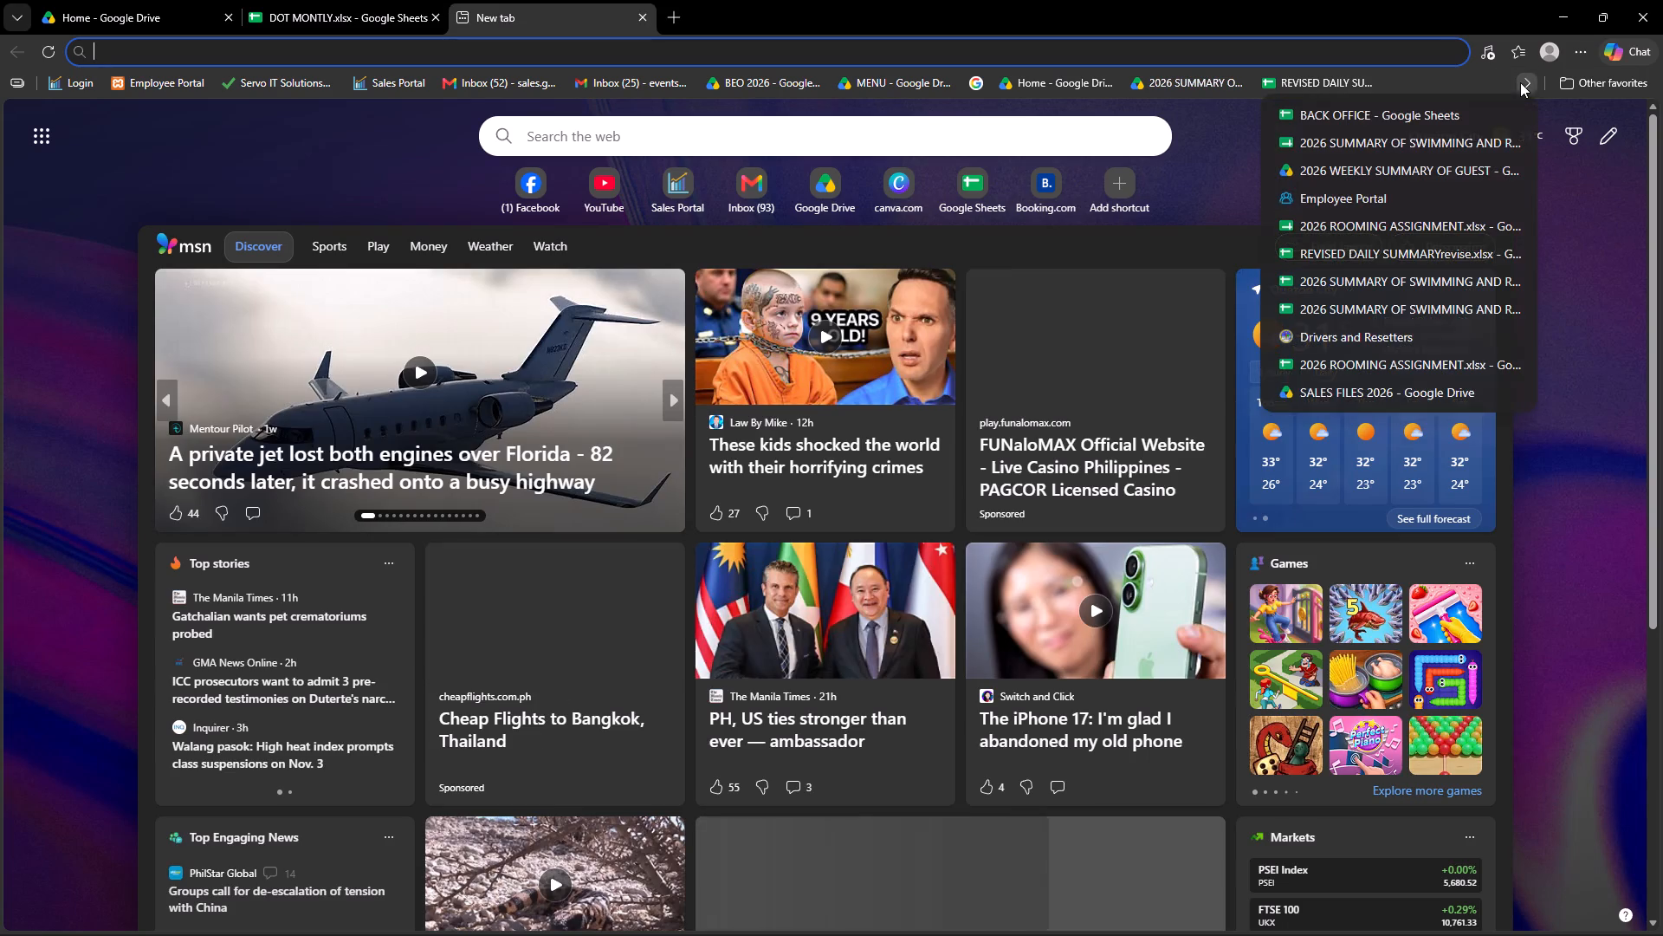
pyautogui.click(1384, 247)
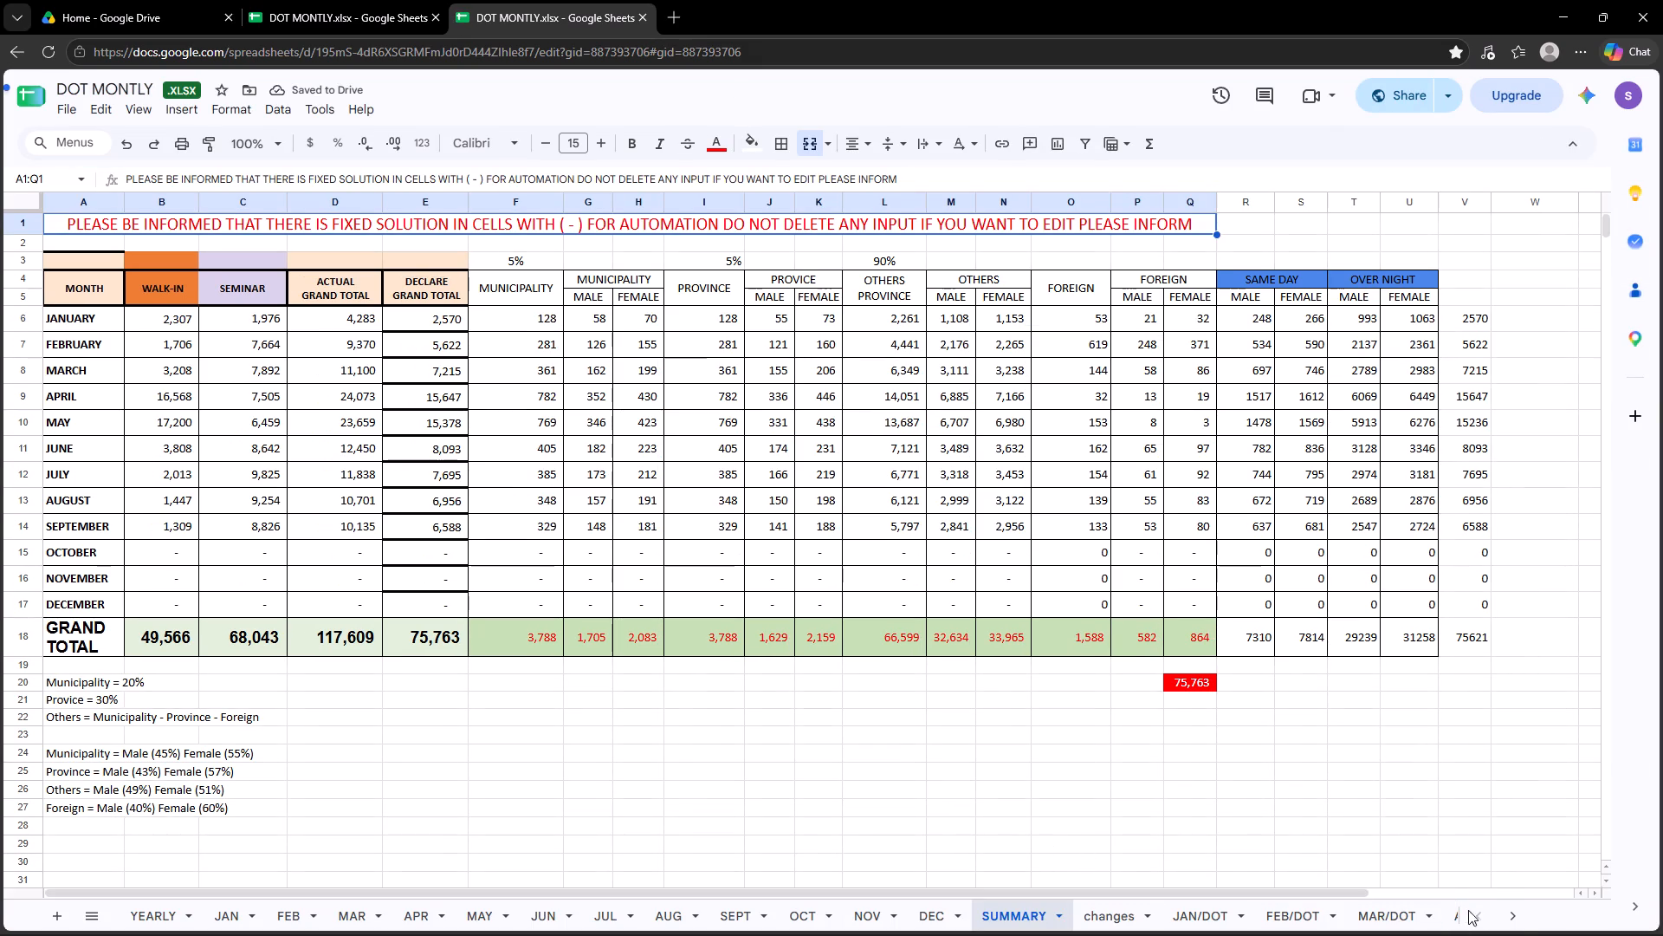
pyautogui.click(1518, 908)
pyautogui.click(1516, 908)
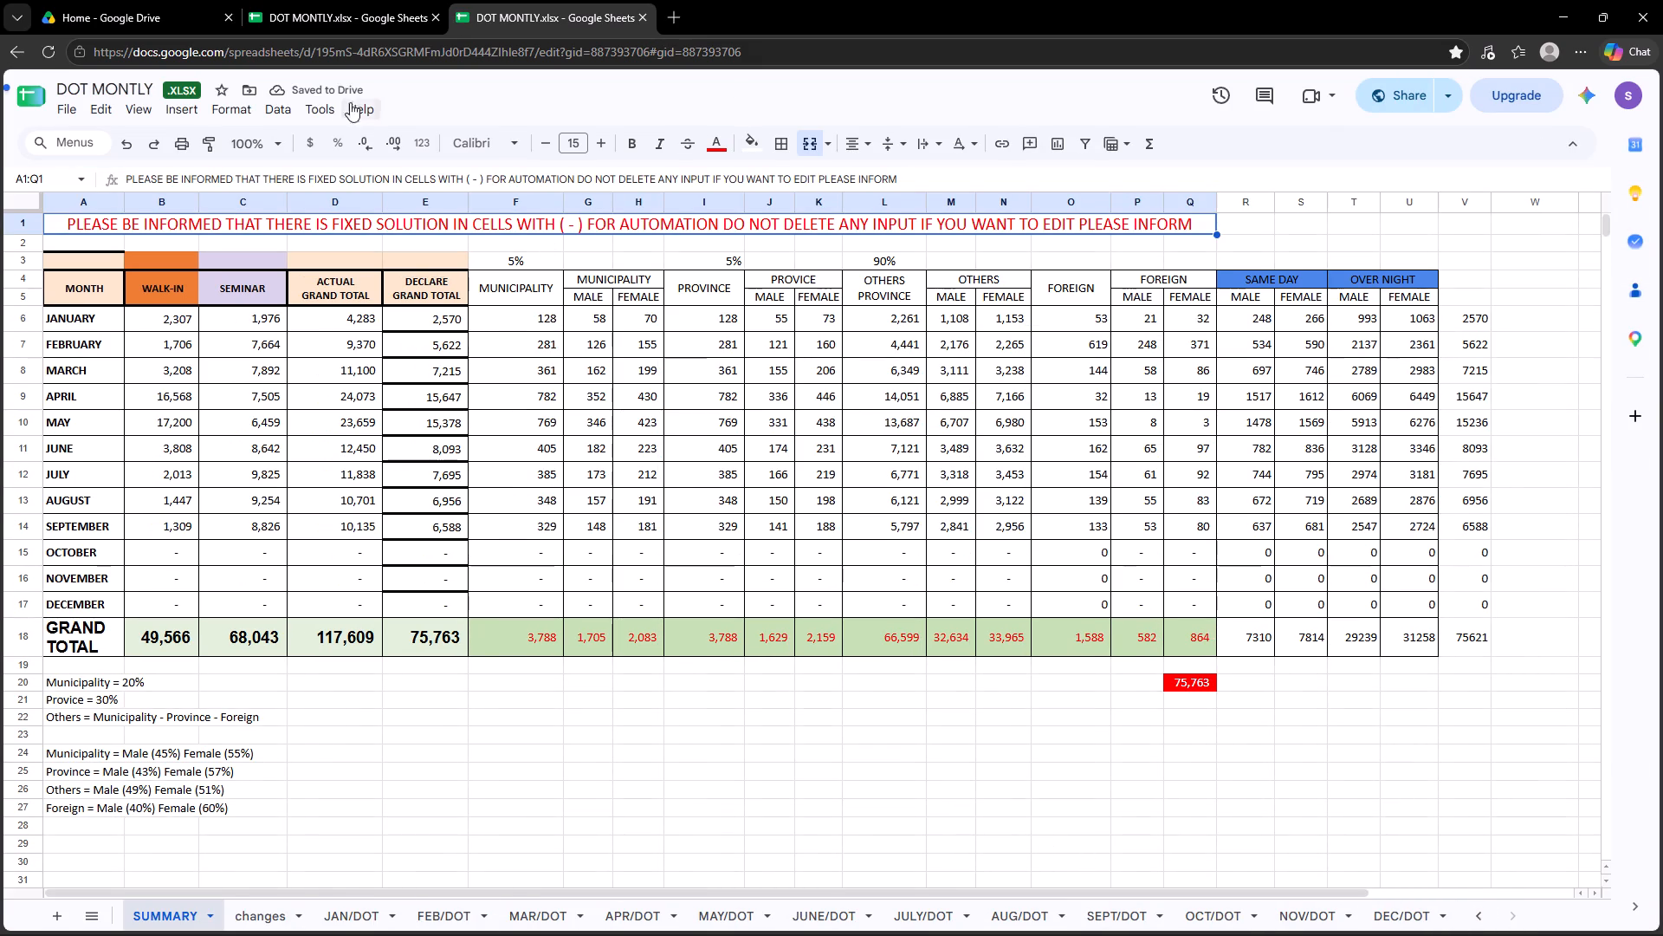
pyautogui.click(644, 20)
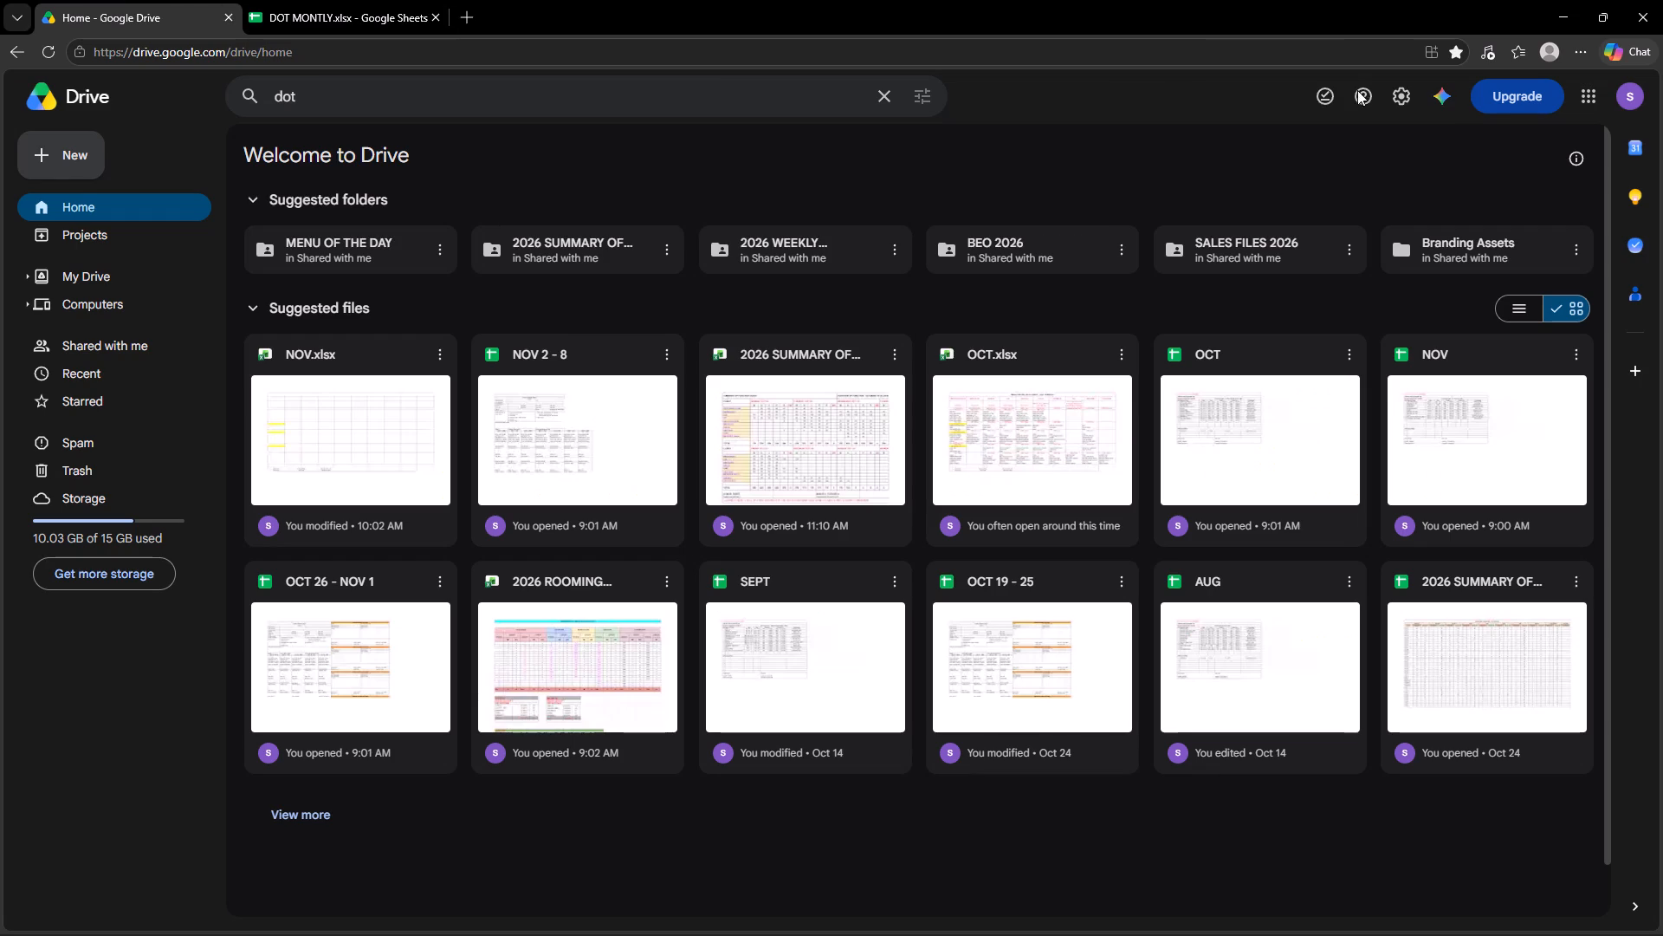
# Open the bookmarked 2026 SUMMARY OF SWIMMING AND ROOM ACCOM. spreadsheet in a new browser tab.
pyautogui.click(462, 12)
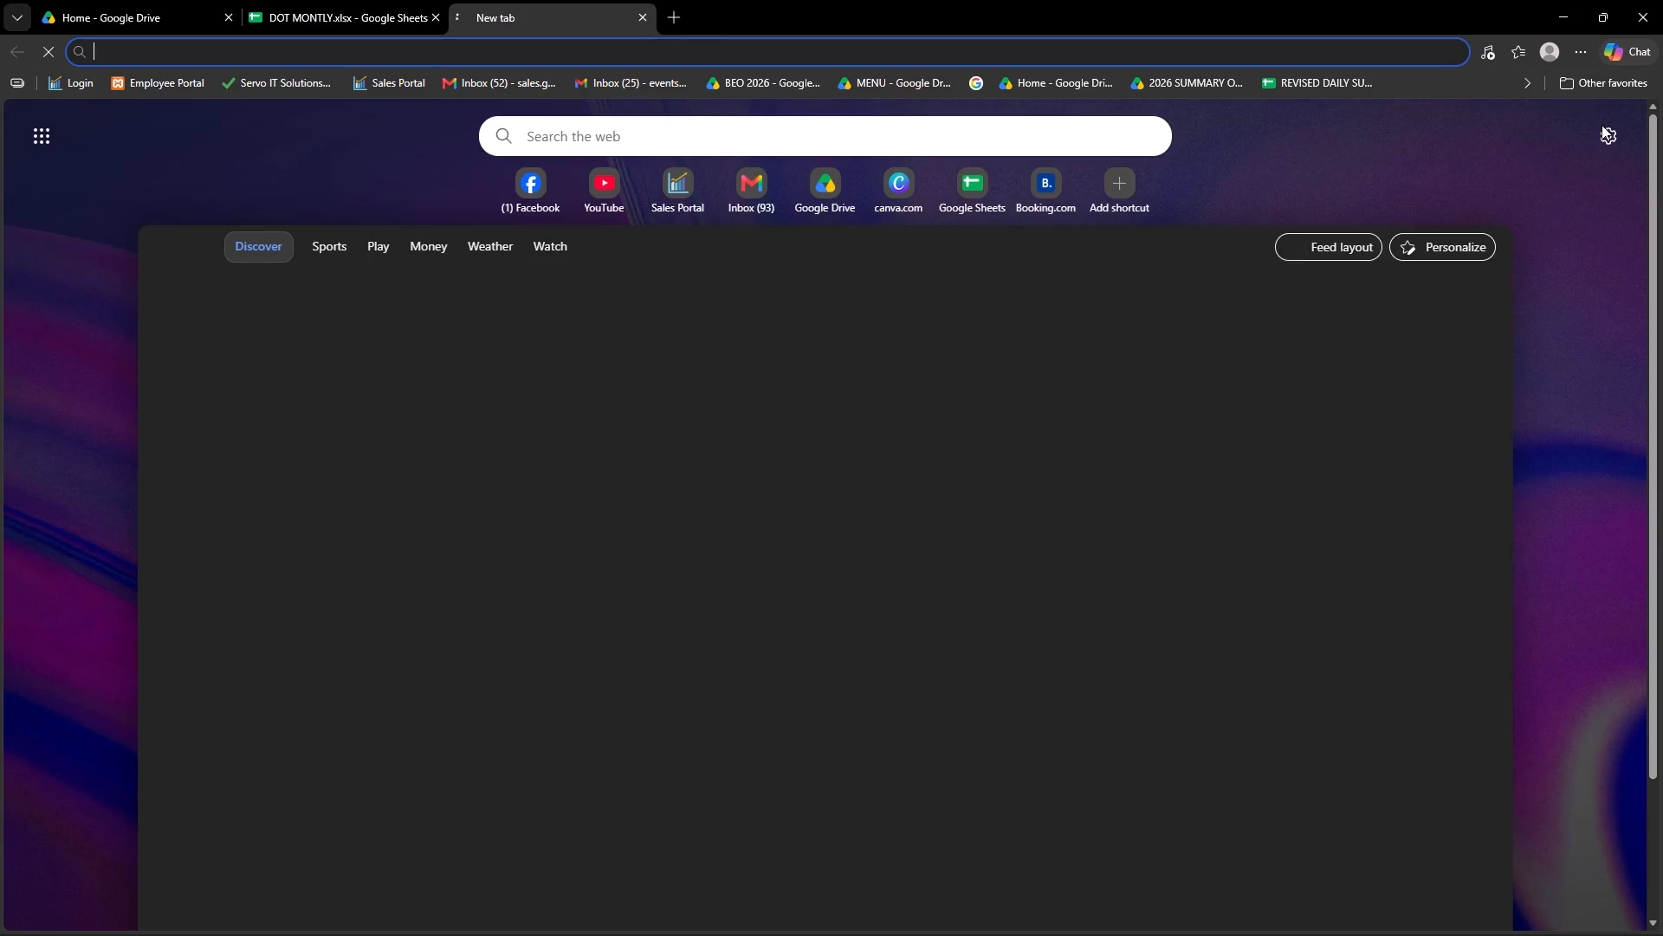
pyautogui.click(1531, 82)
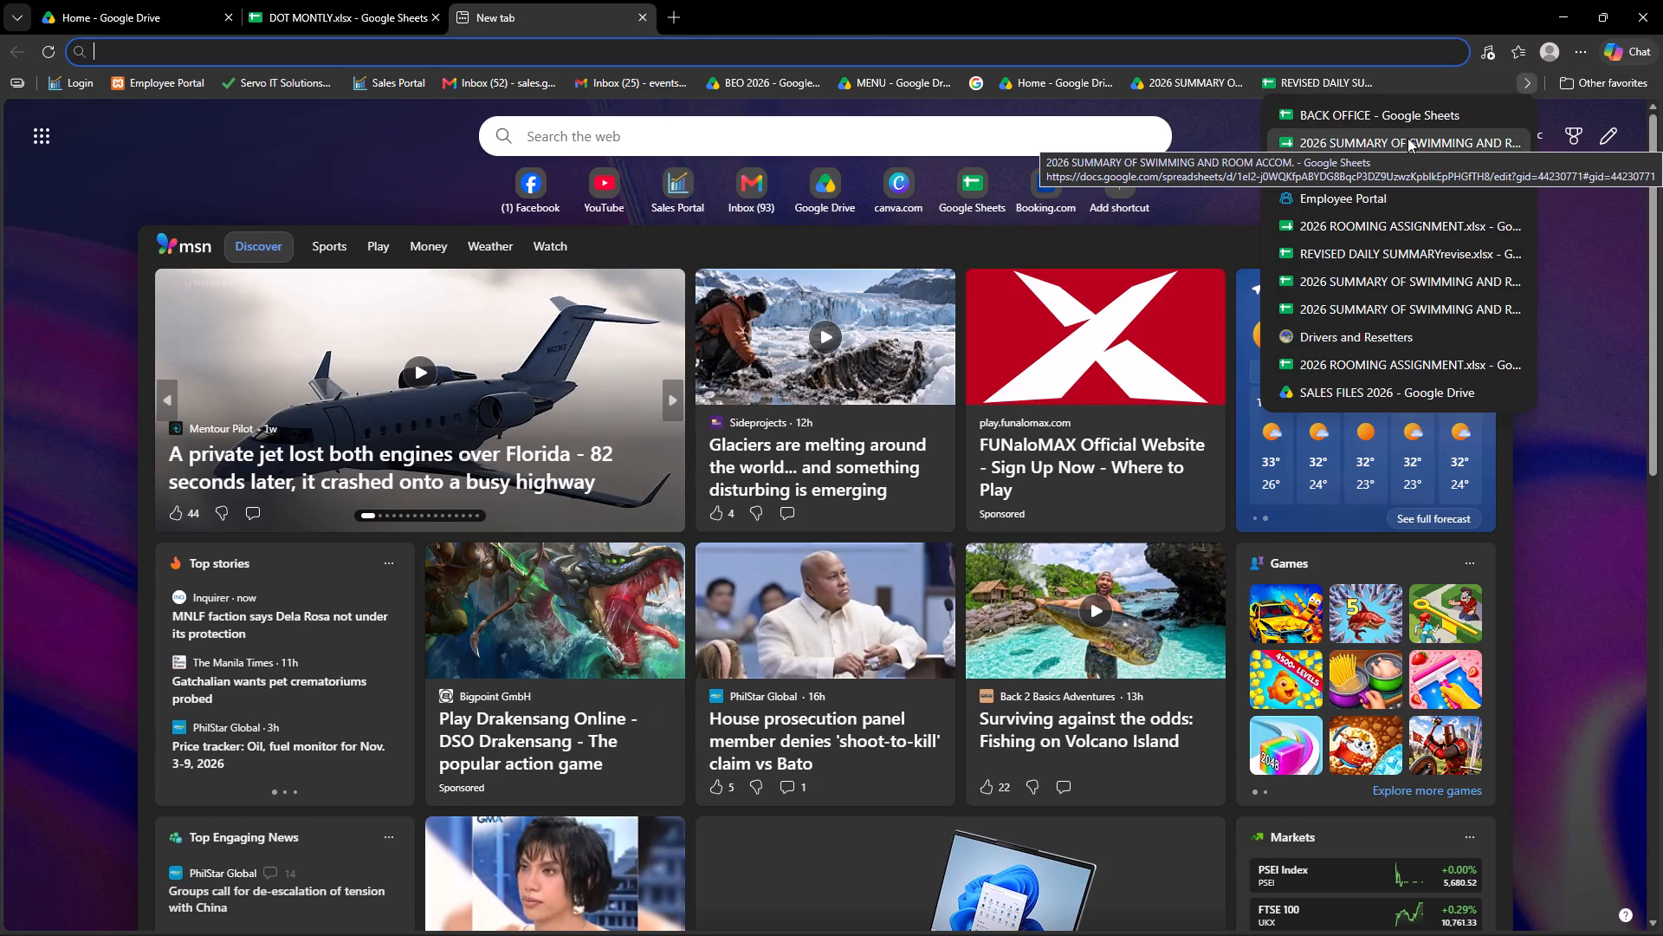
pyautogui.click(1407, 138)
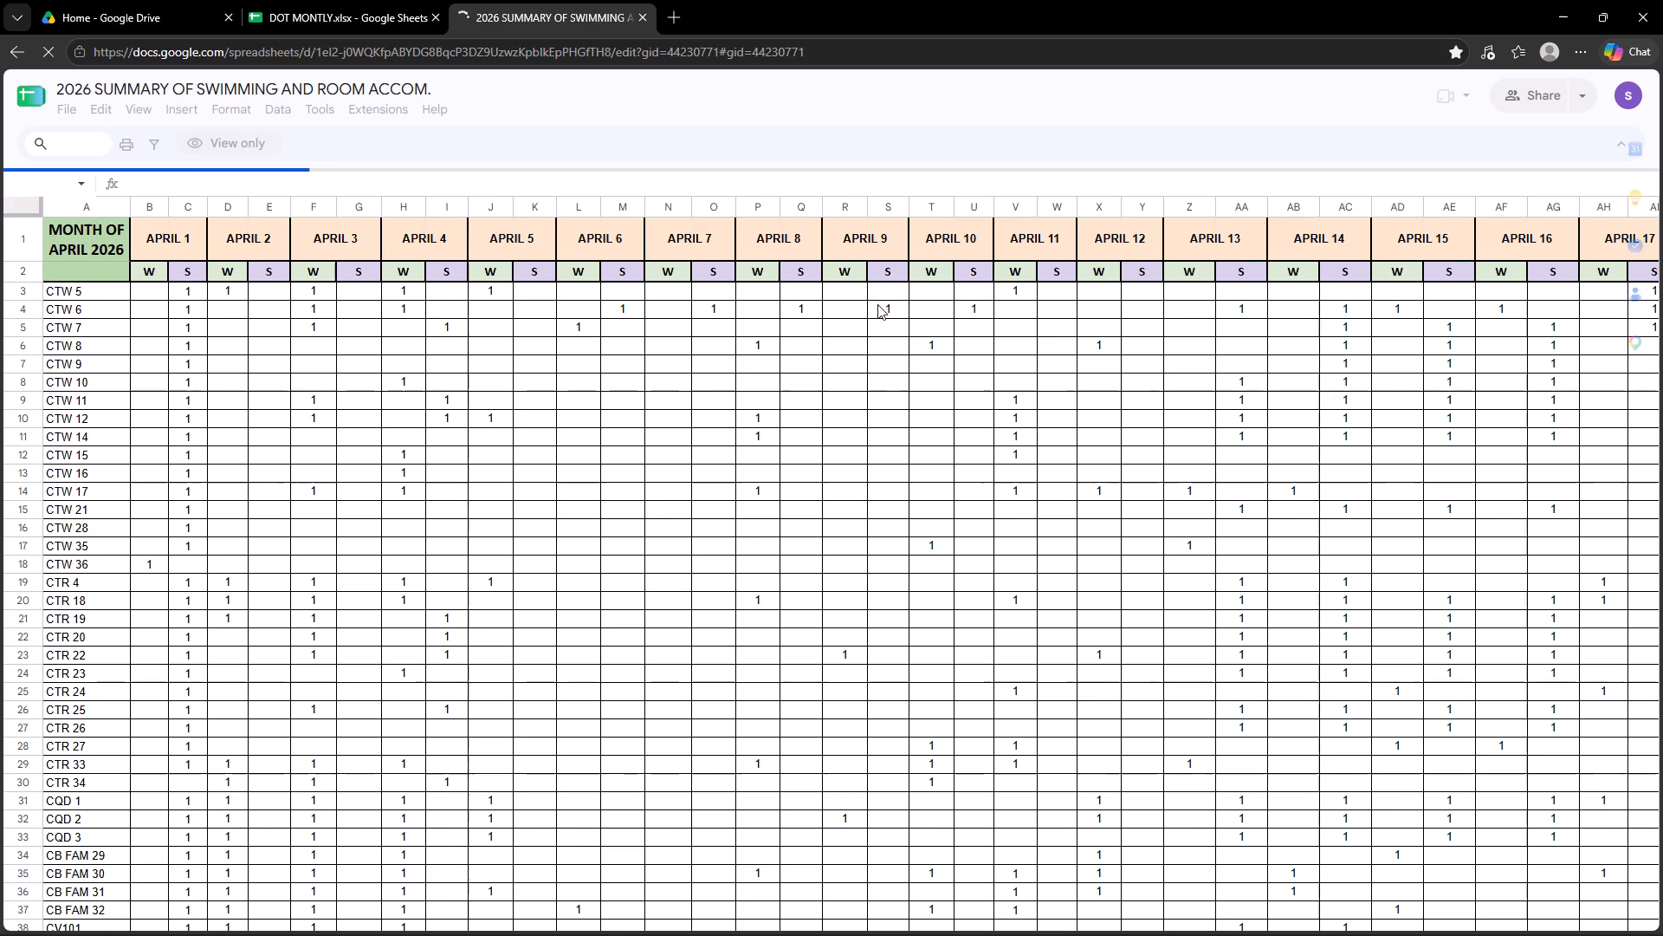
# Go to the DAILY SUMMARY OF SWIM (OCTOBER 2026) sheet in the swimming and room accommodation workbook.
pyautogui.scroll(-2, 1168, 731)
pyautogui.scroll(1, 1188, 786)
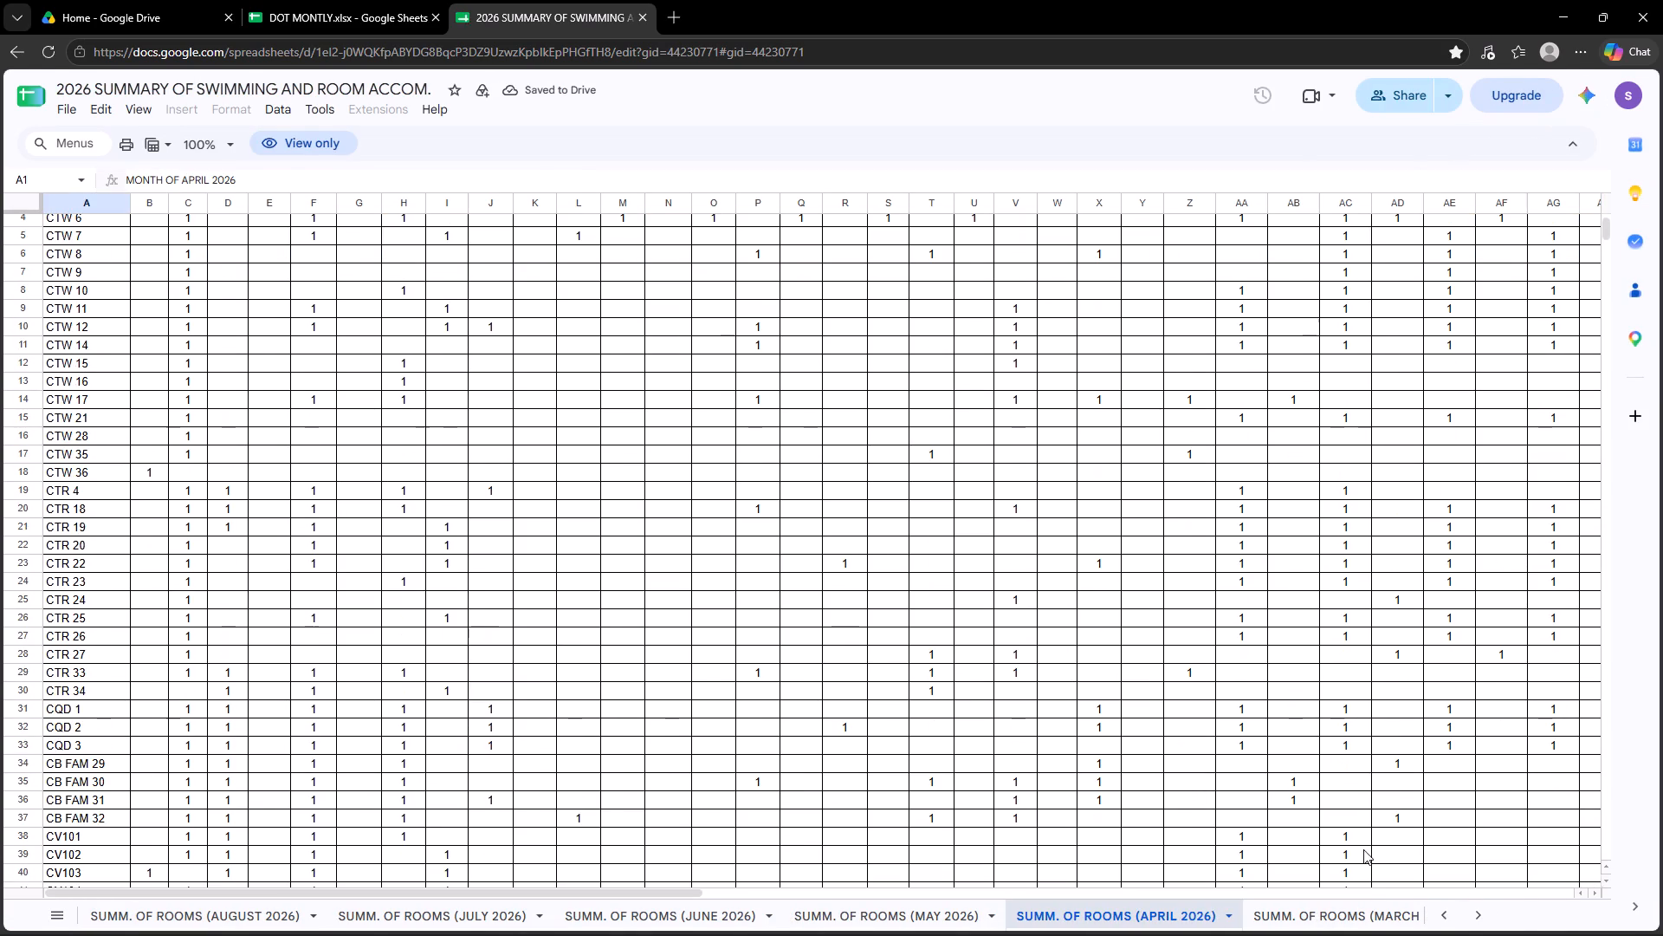
pyautogui.scroll(3, 1111, 743)
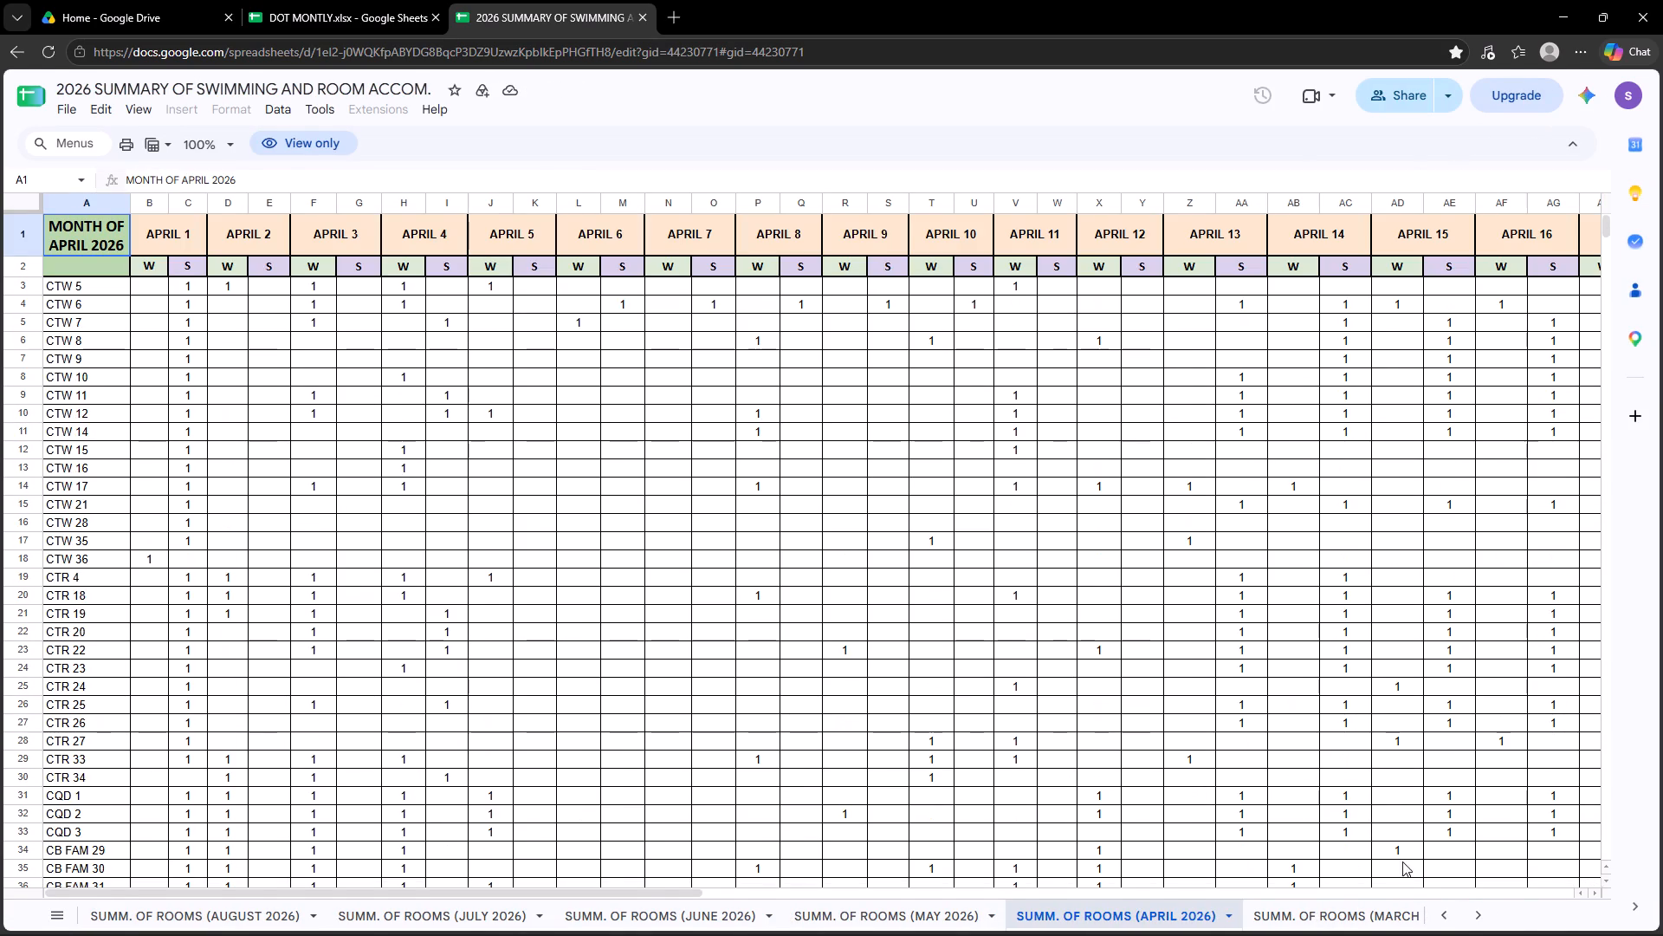
pyautogui.click(1470, 909)
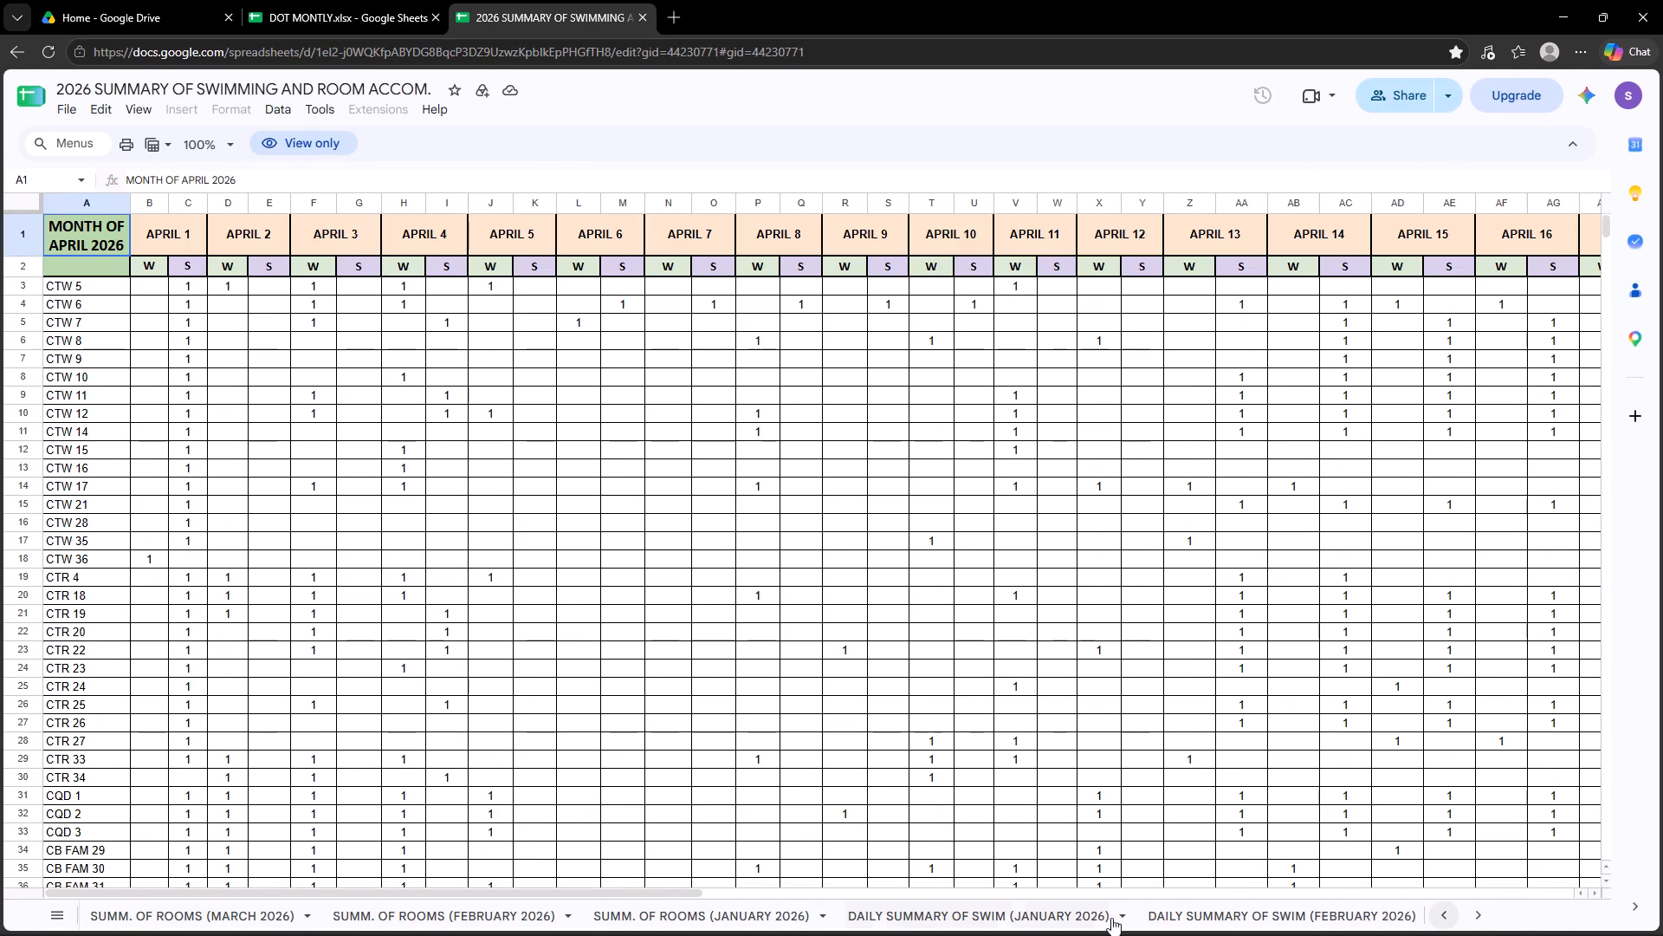
pyautogui.click(1491, 912)
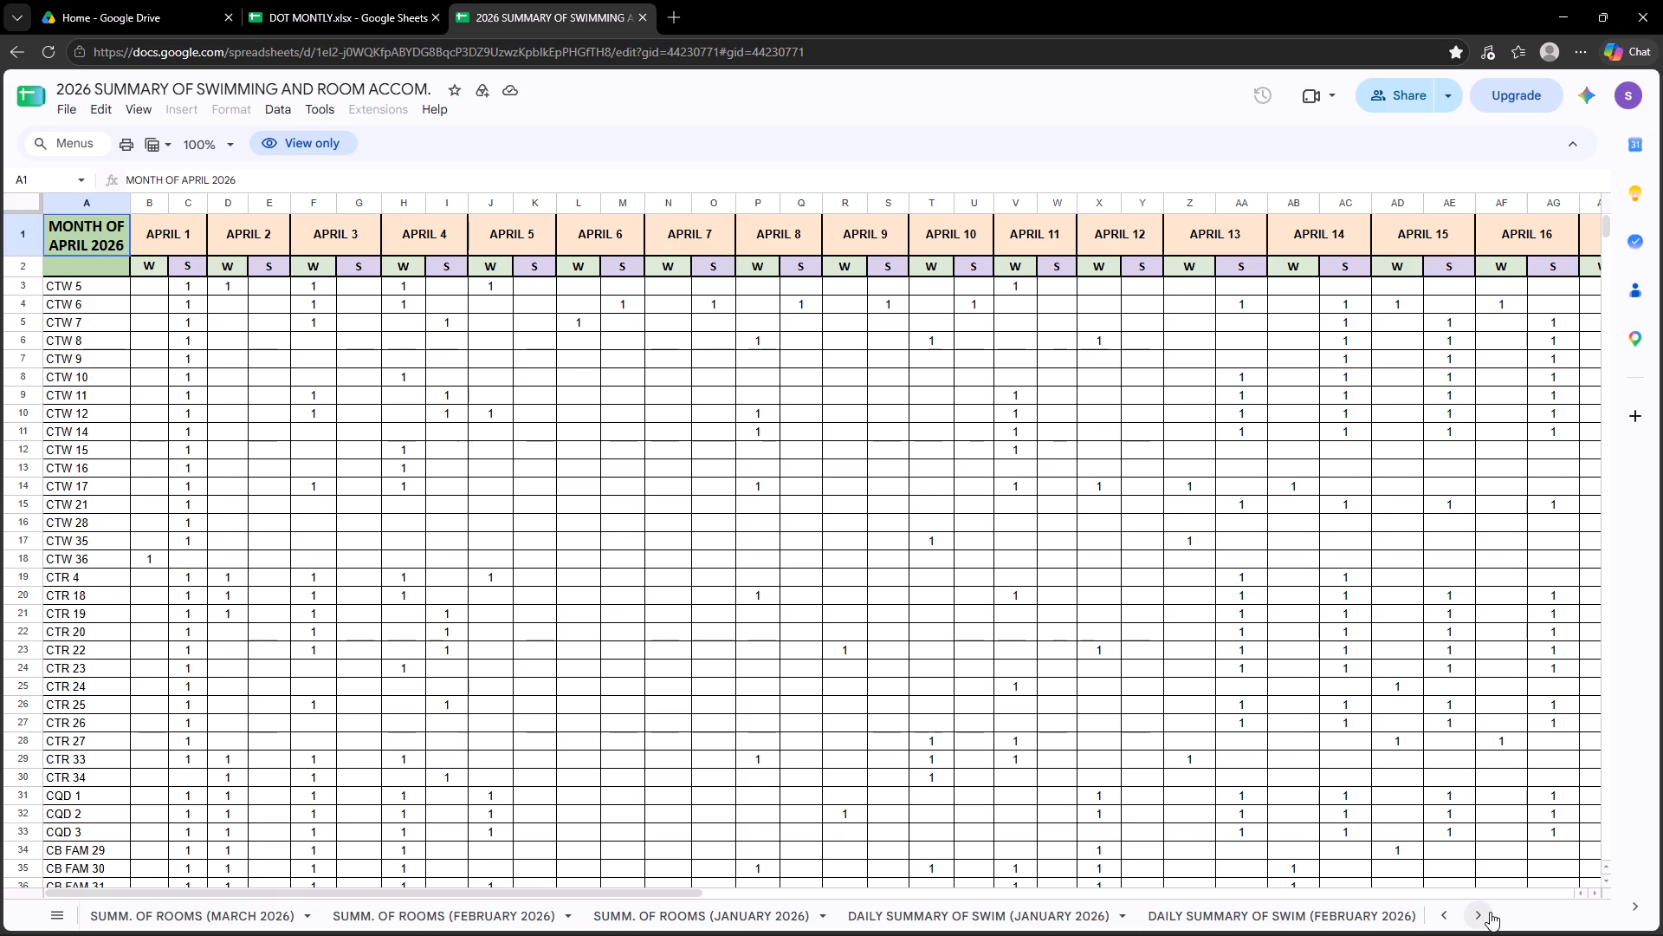
pyautogui.click(1484, 910)
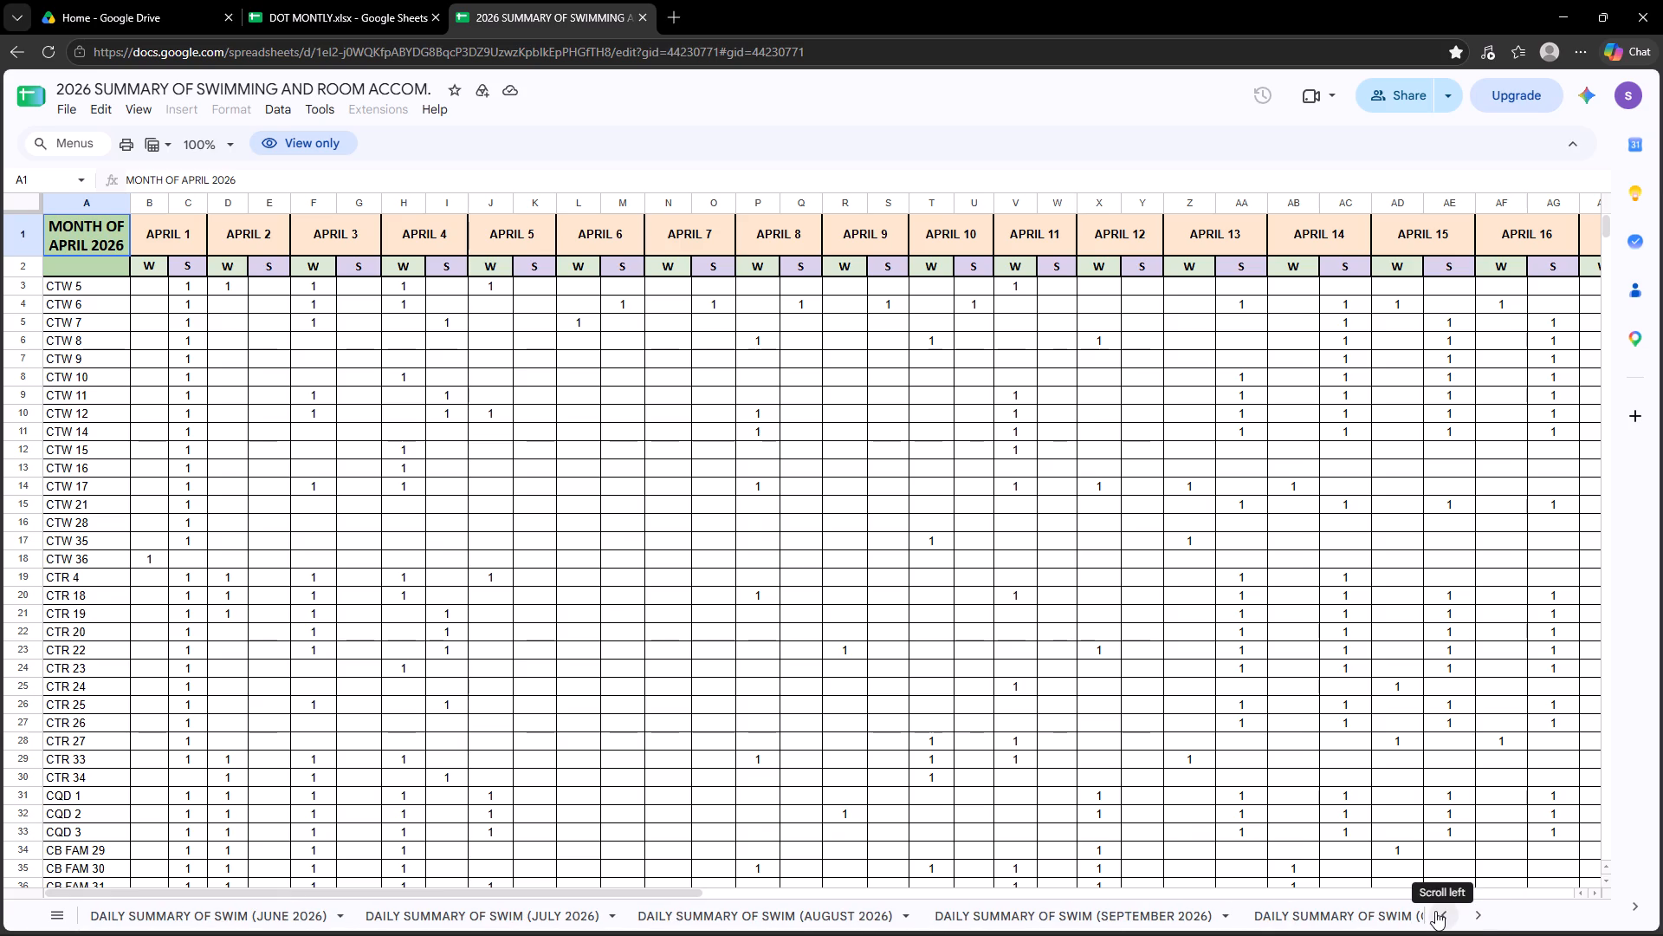
pyautogui.click(1480, 913)
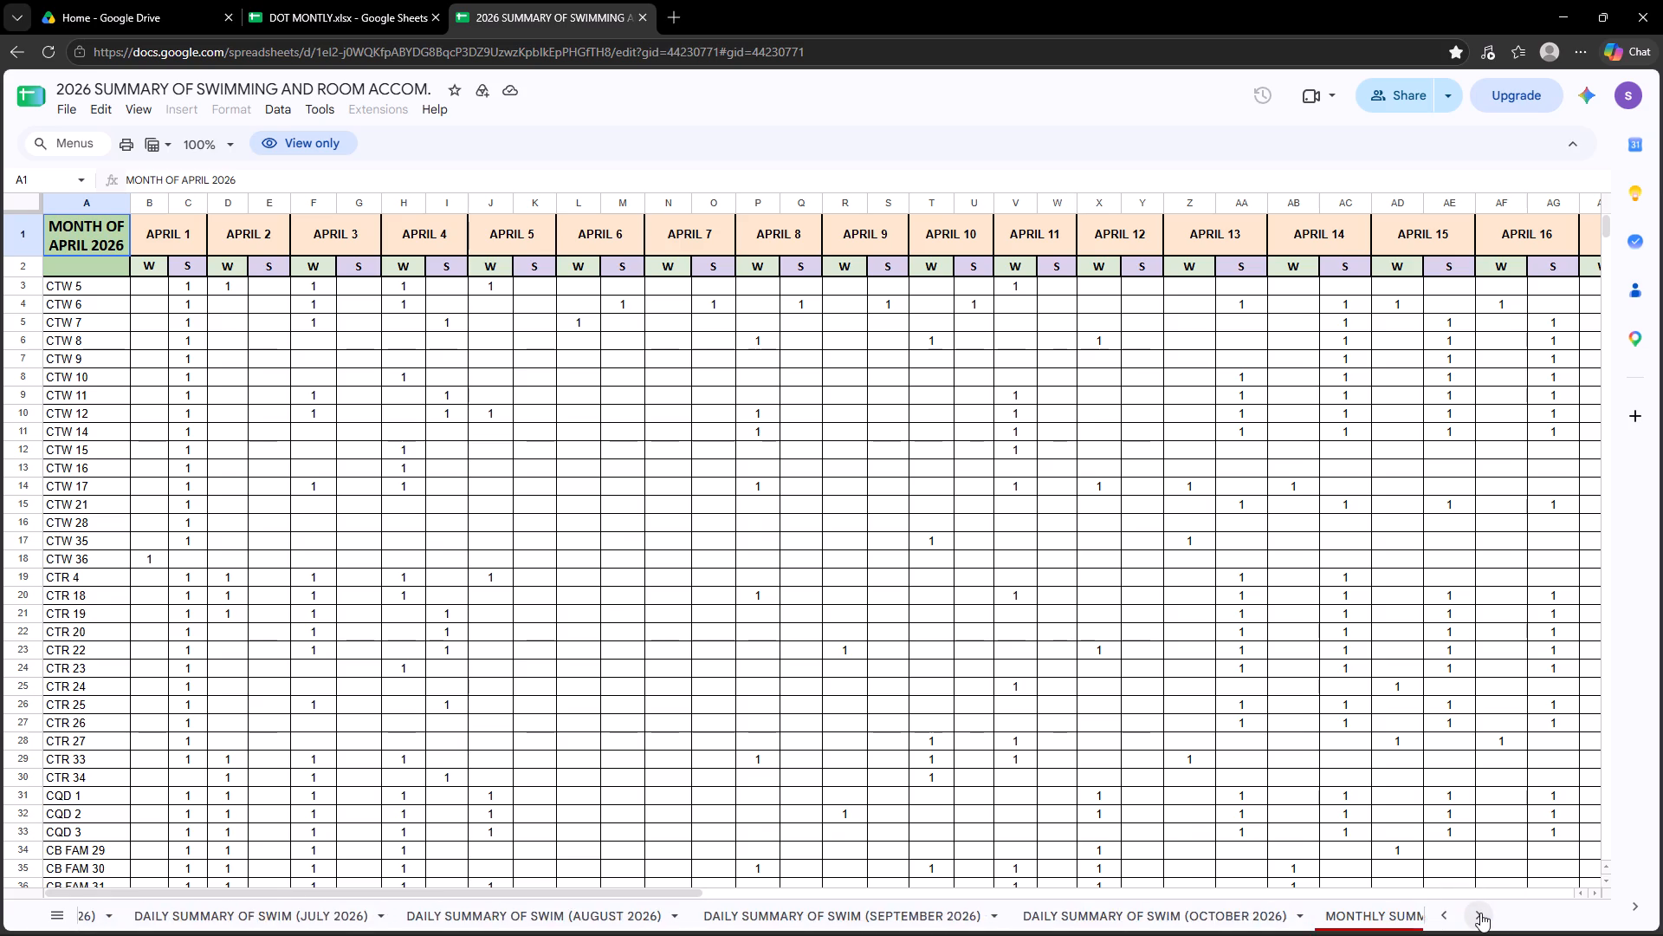
pyautogui.click(1140, 914)
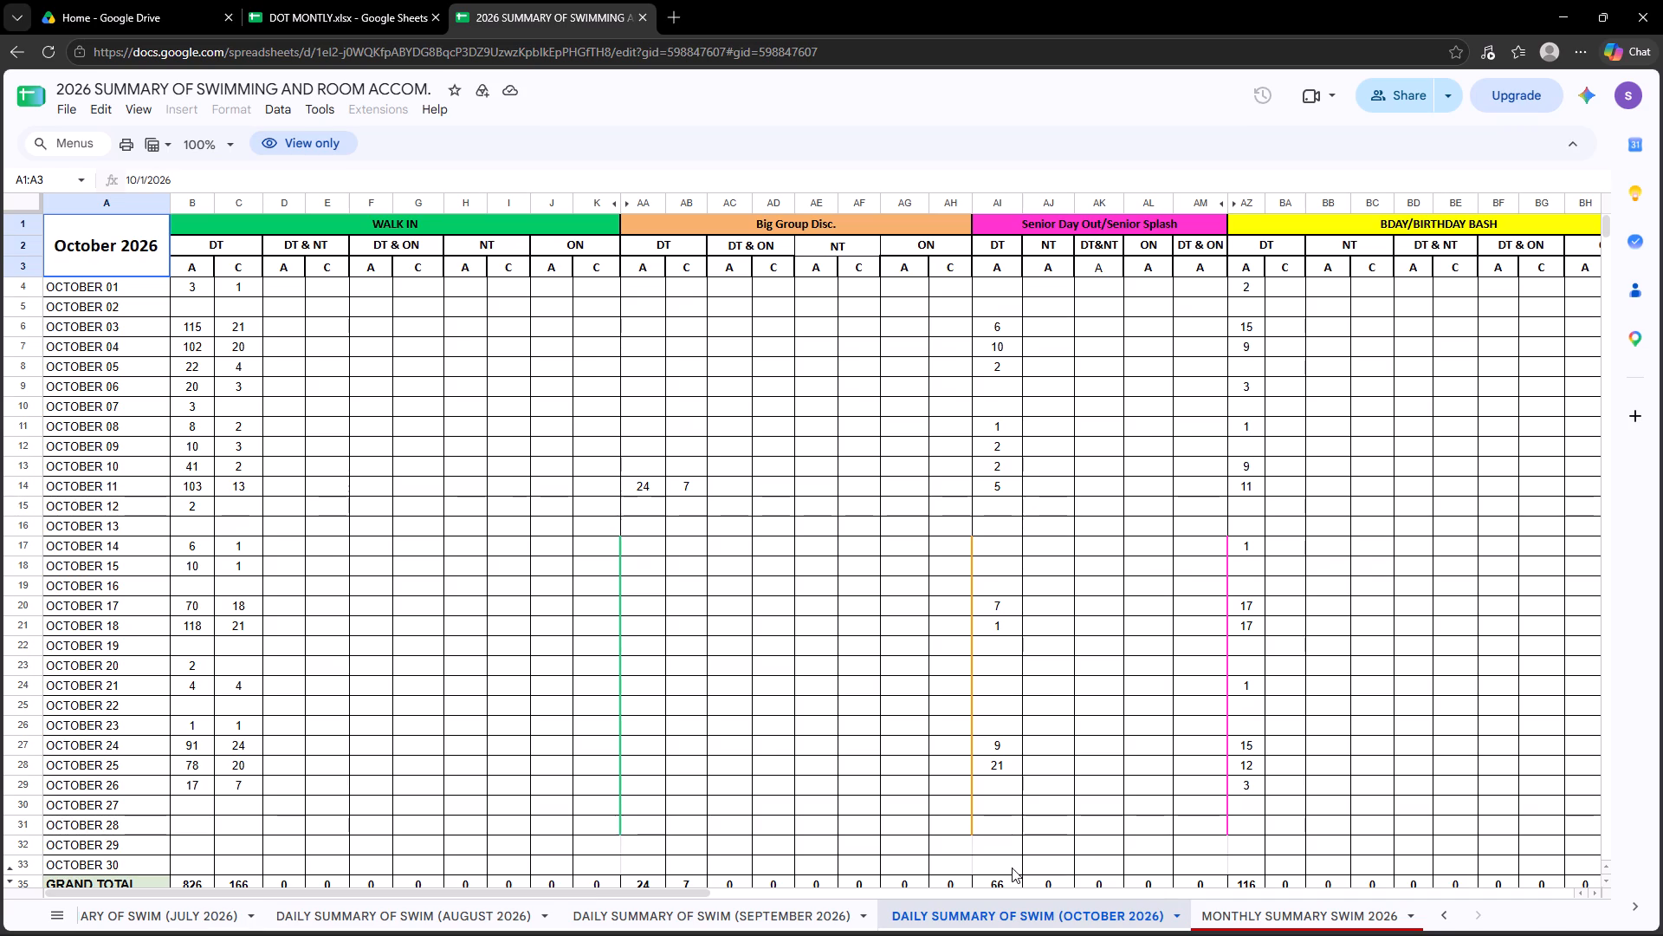
# Examine the October 2026 swimming total summary, including the grand total row and the daily totals for October 27 to 30.
pyautogui.moveTo(599, 892); pyautogui.dragTo(1343, 877)
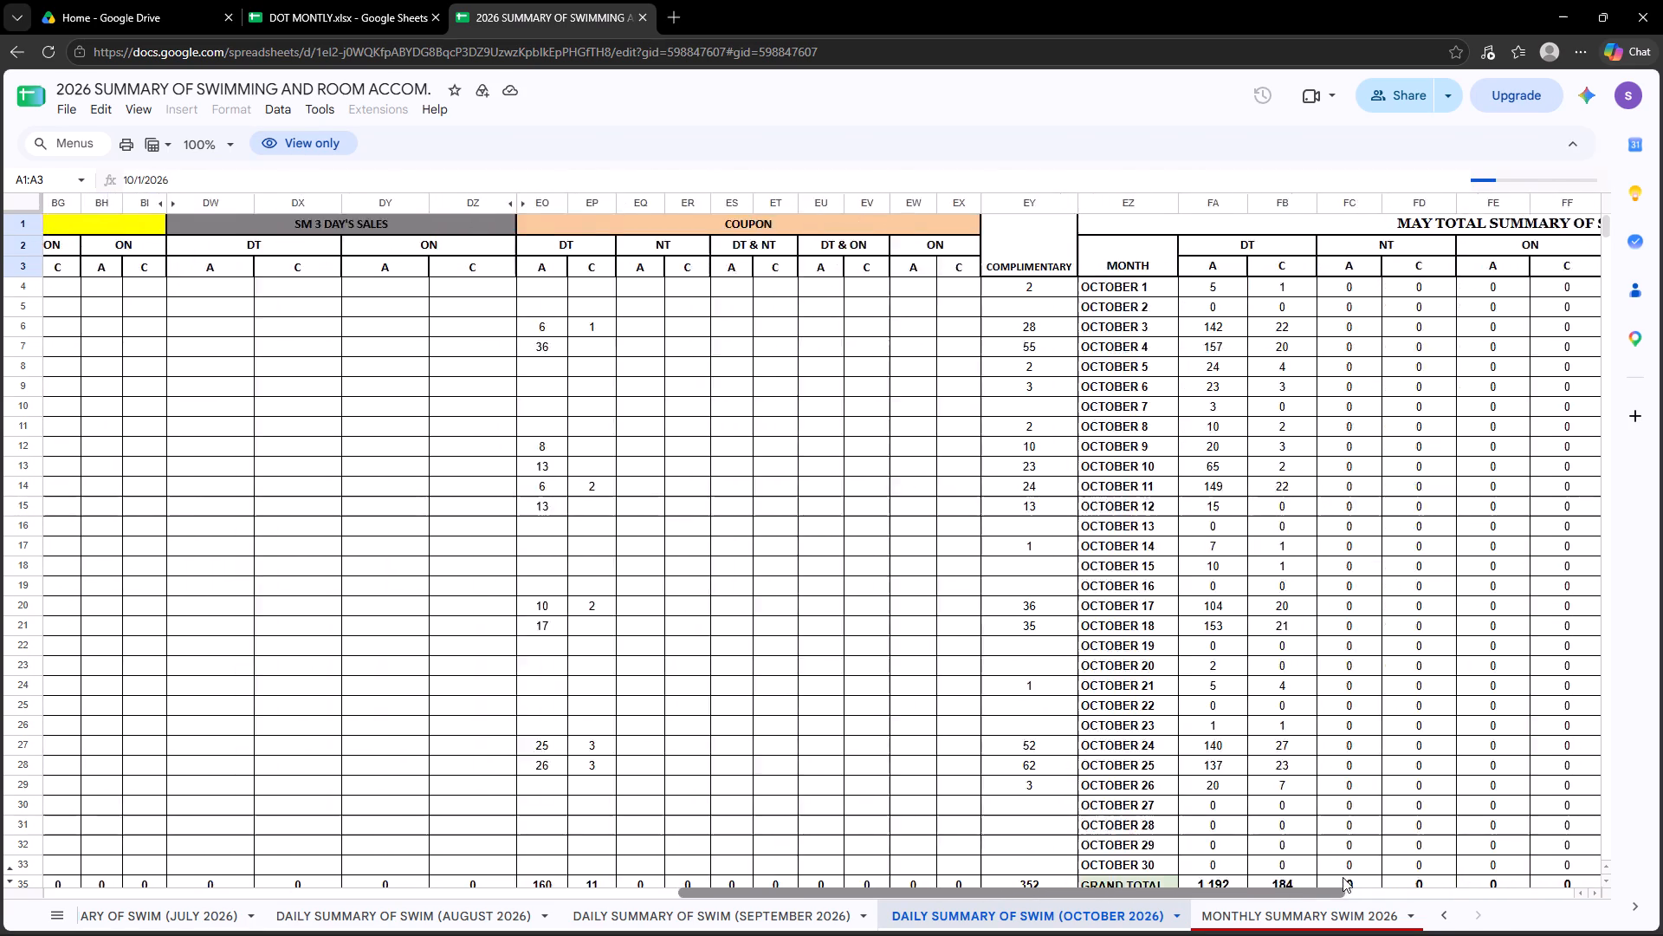
pyautogui.moveTo(1343, 877); pyautogui.dragTo(1343, 876)
pyautogui.scroll(-3, 1200, 793)
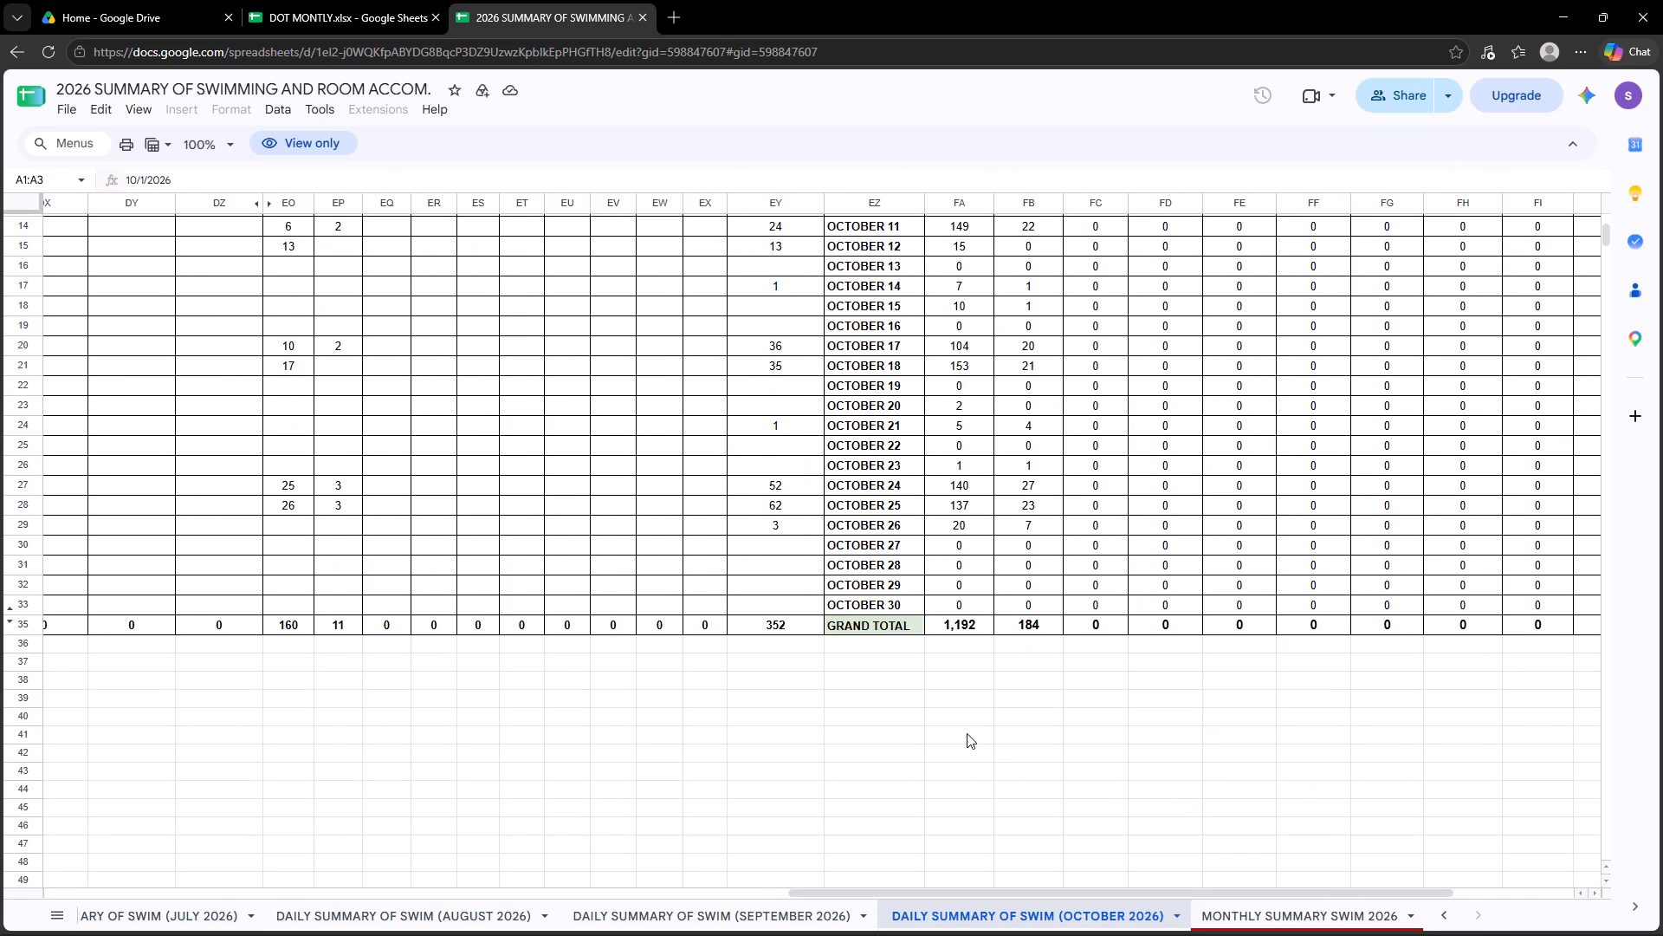
pyautogui.scroll(2, 967, 733)
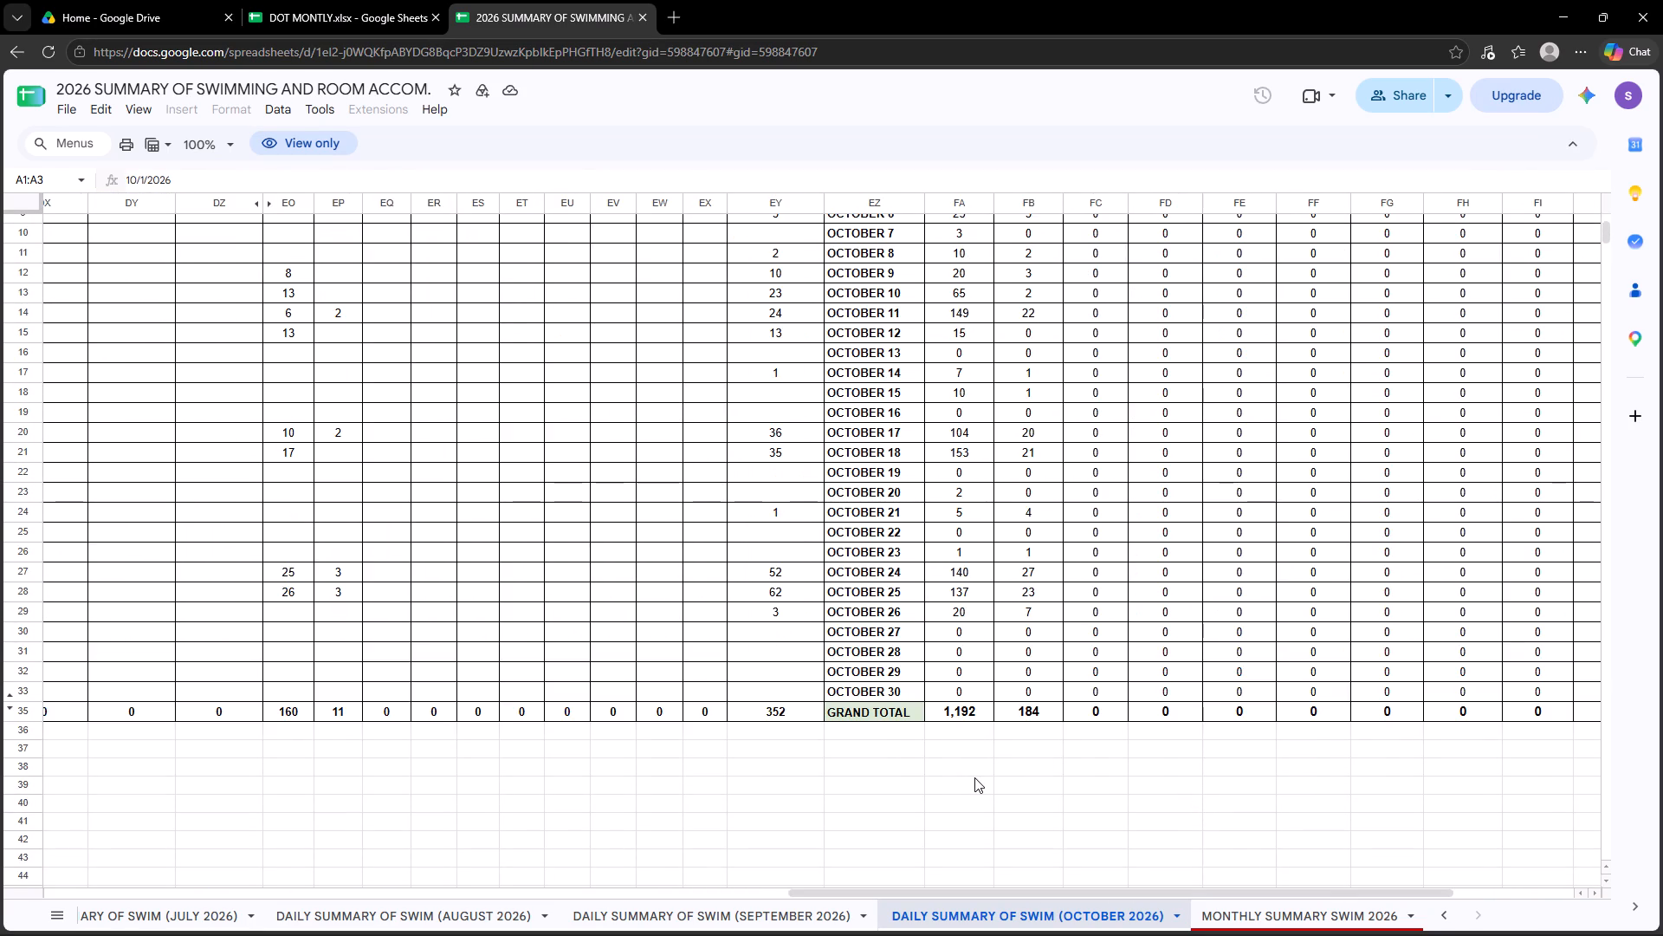
pyautogui.click(974, 777)
pyautogui.scroll(2, 1116, 760)
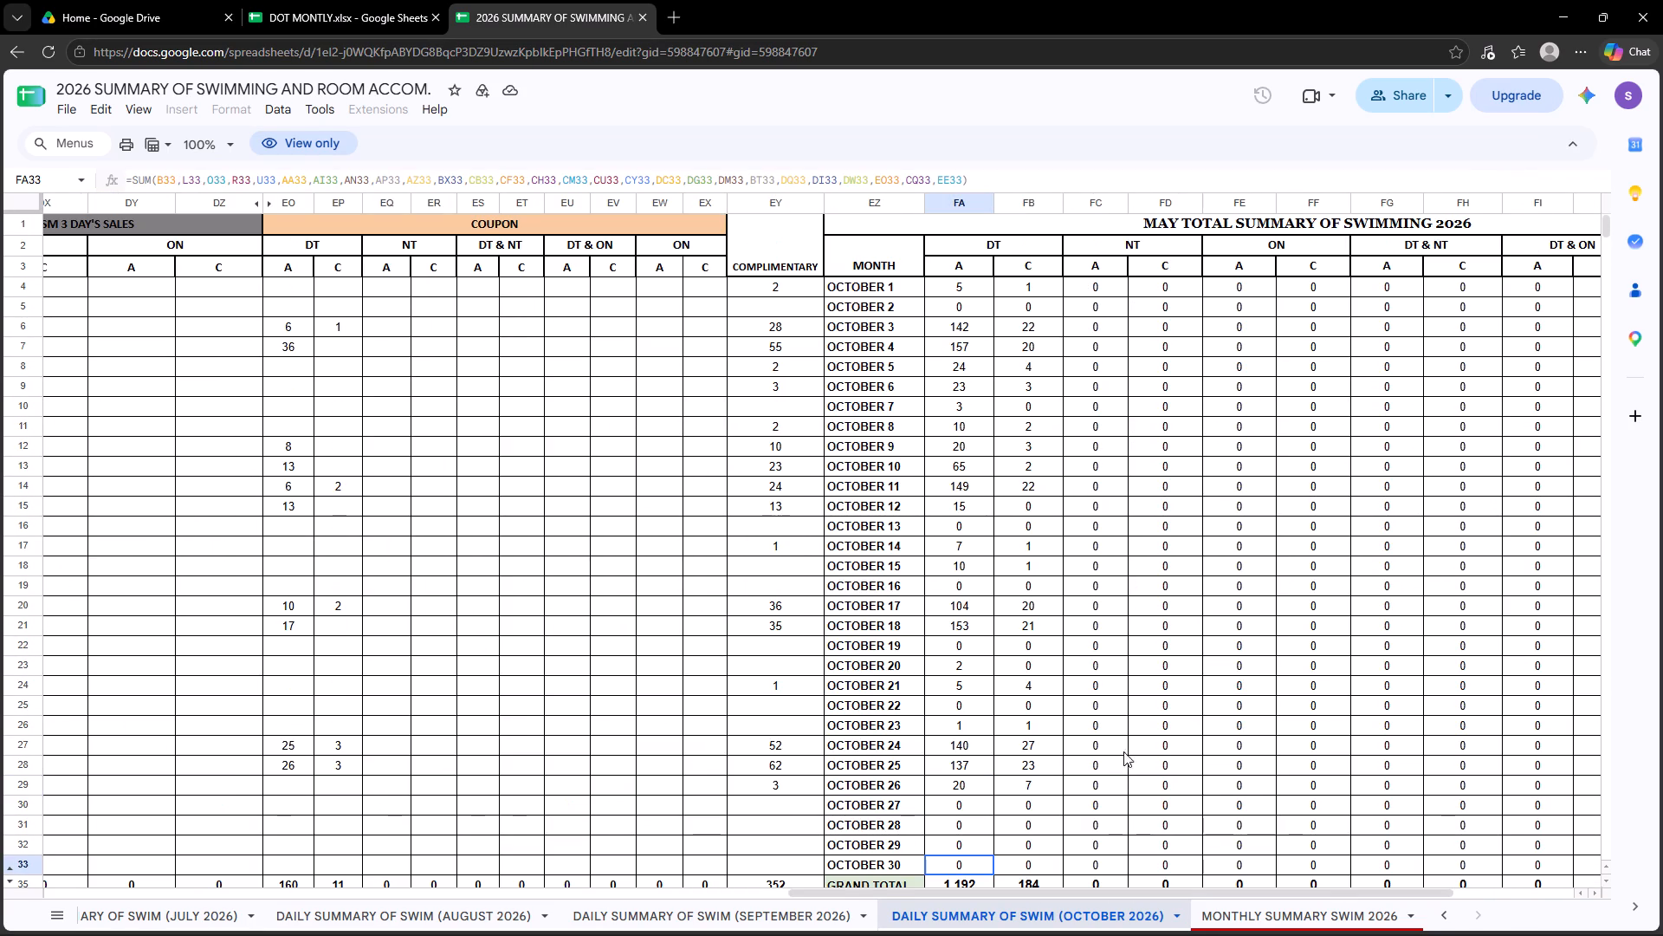
pyautogui.moveTo(970, 887); pyautogui.dragTo(1261, 886)
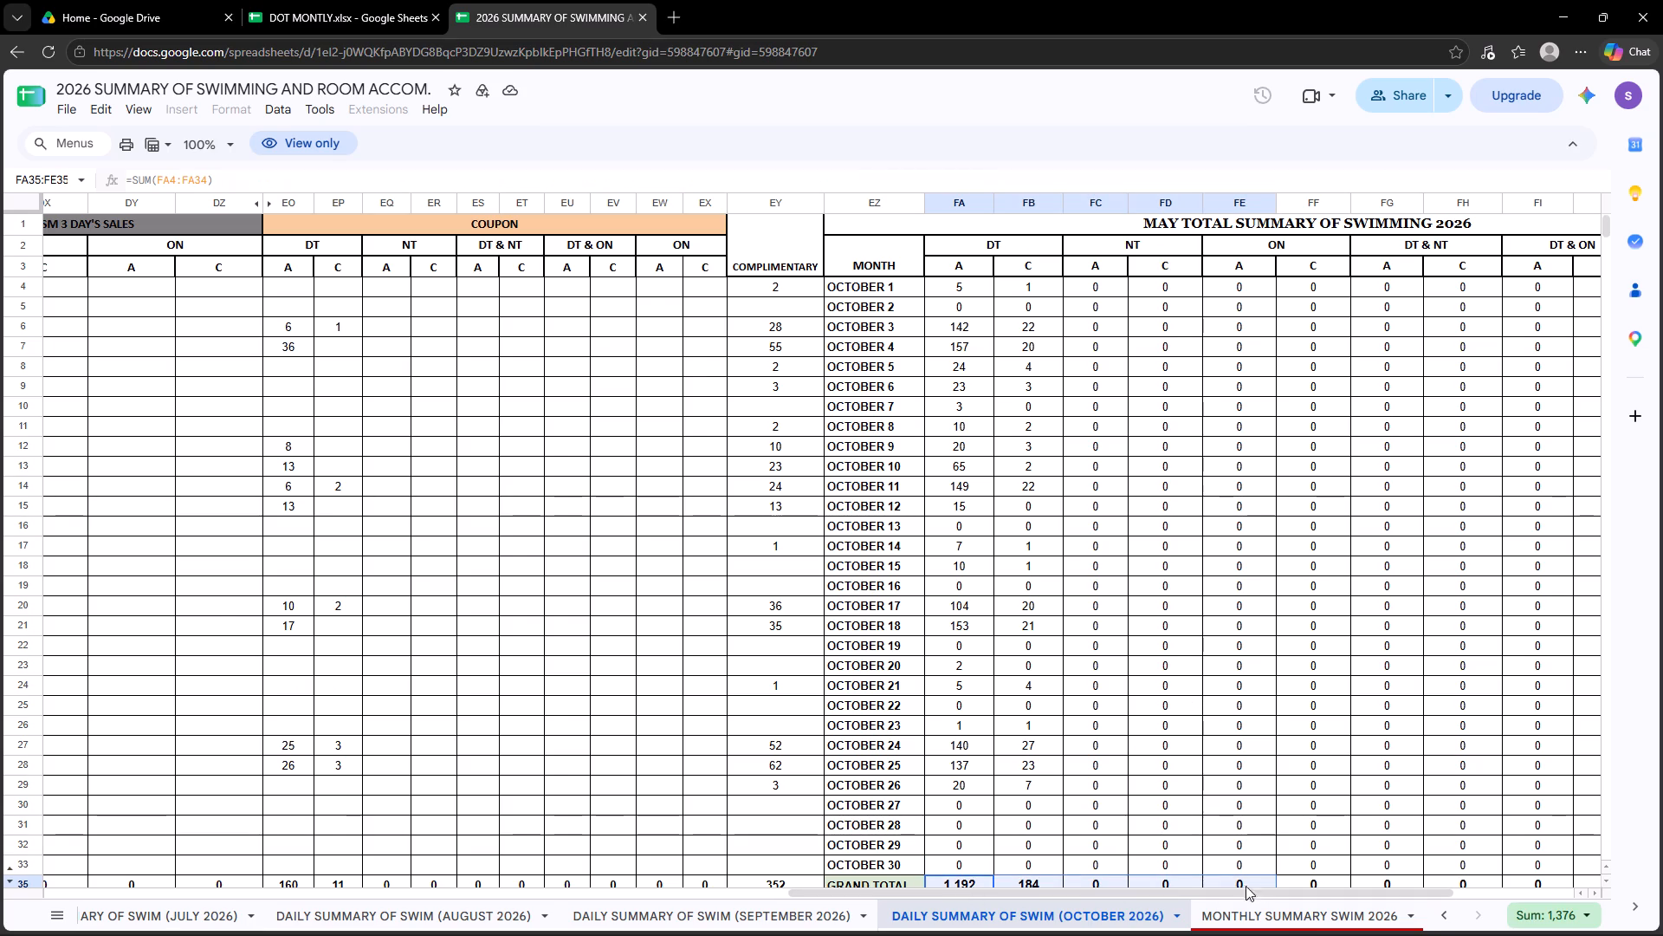
pyautogui.moveTo(1205, 892); pyautogui.dragTo(1466, 888)
pyautogui.scroll(-2, 1476, 801)
pyautogui.scroll(1, 1477, 799)
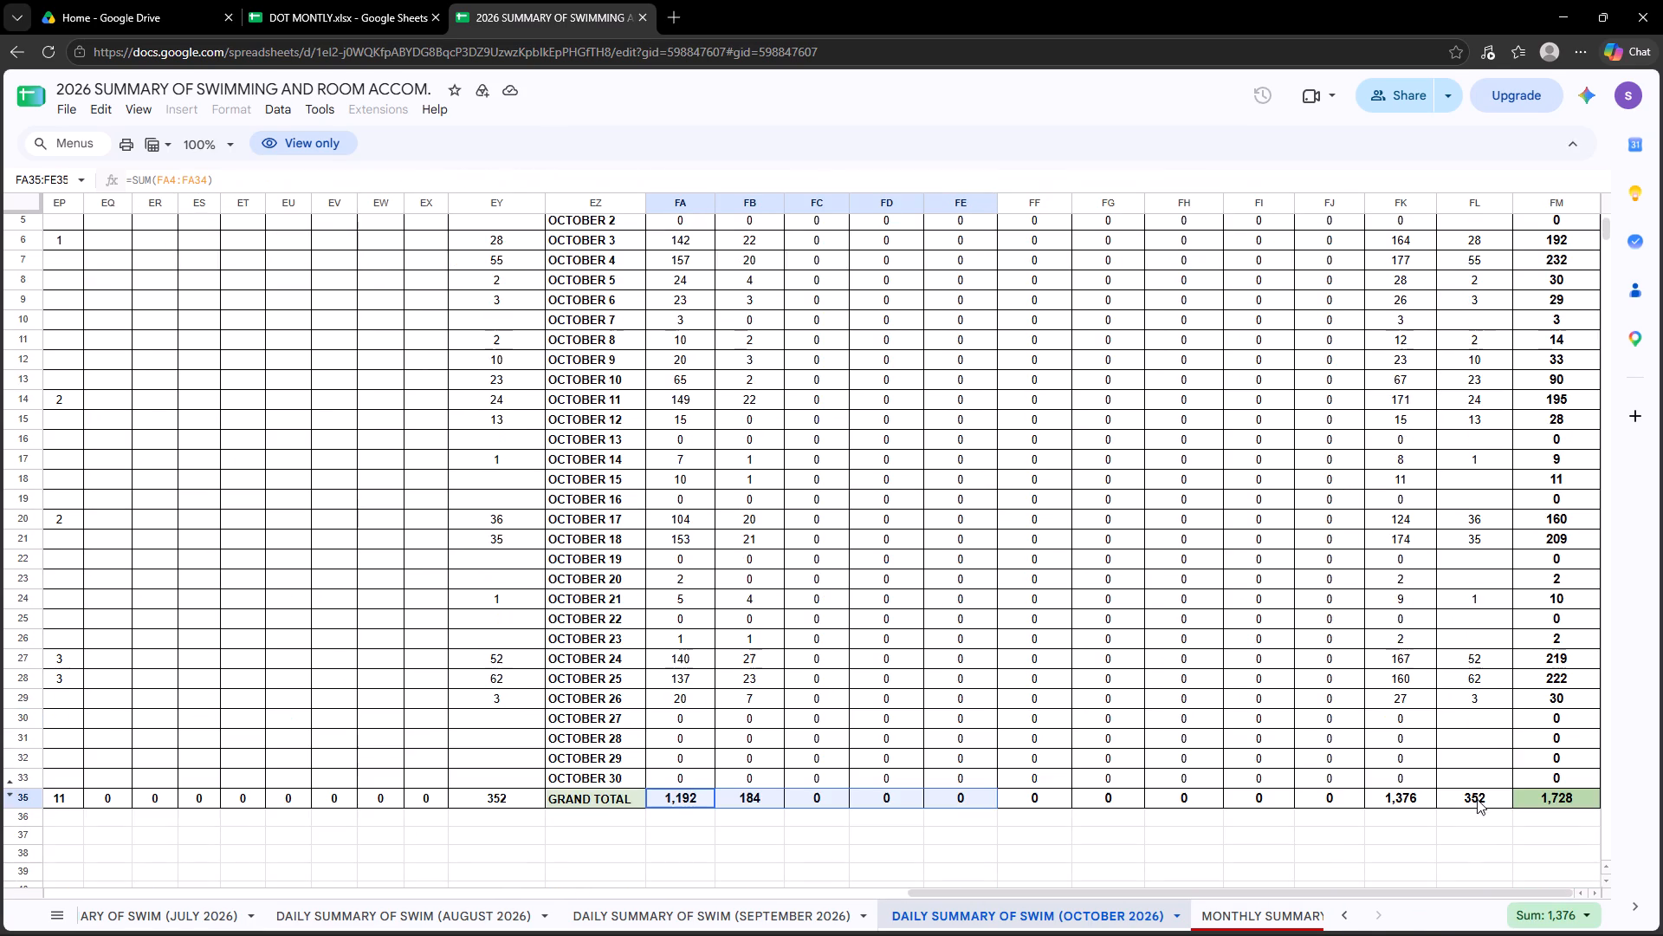
pyautogui.moveTo(1577, 721); pyautogui.dragTo(1573, 777)
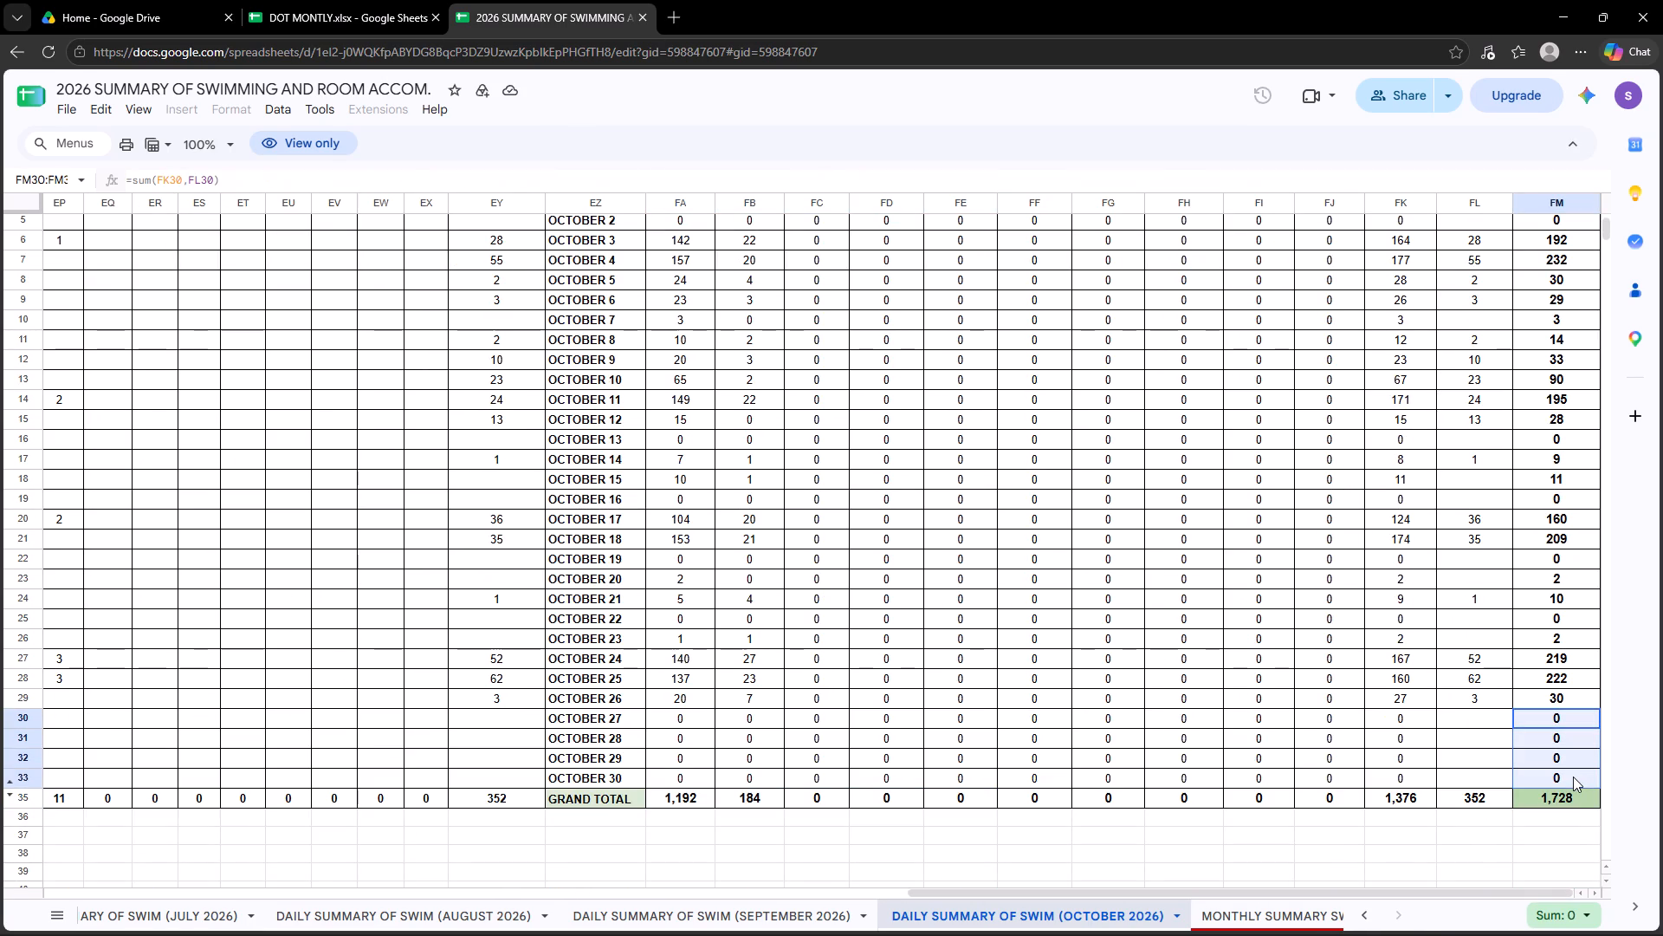
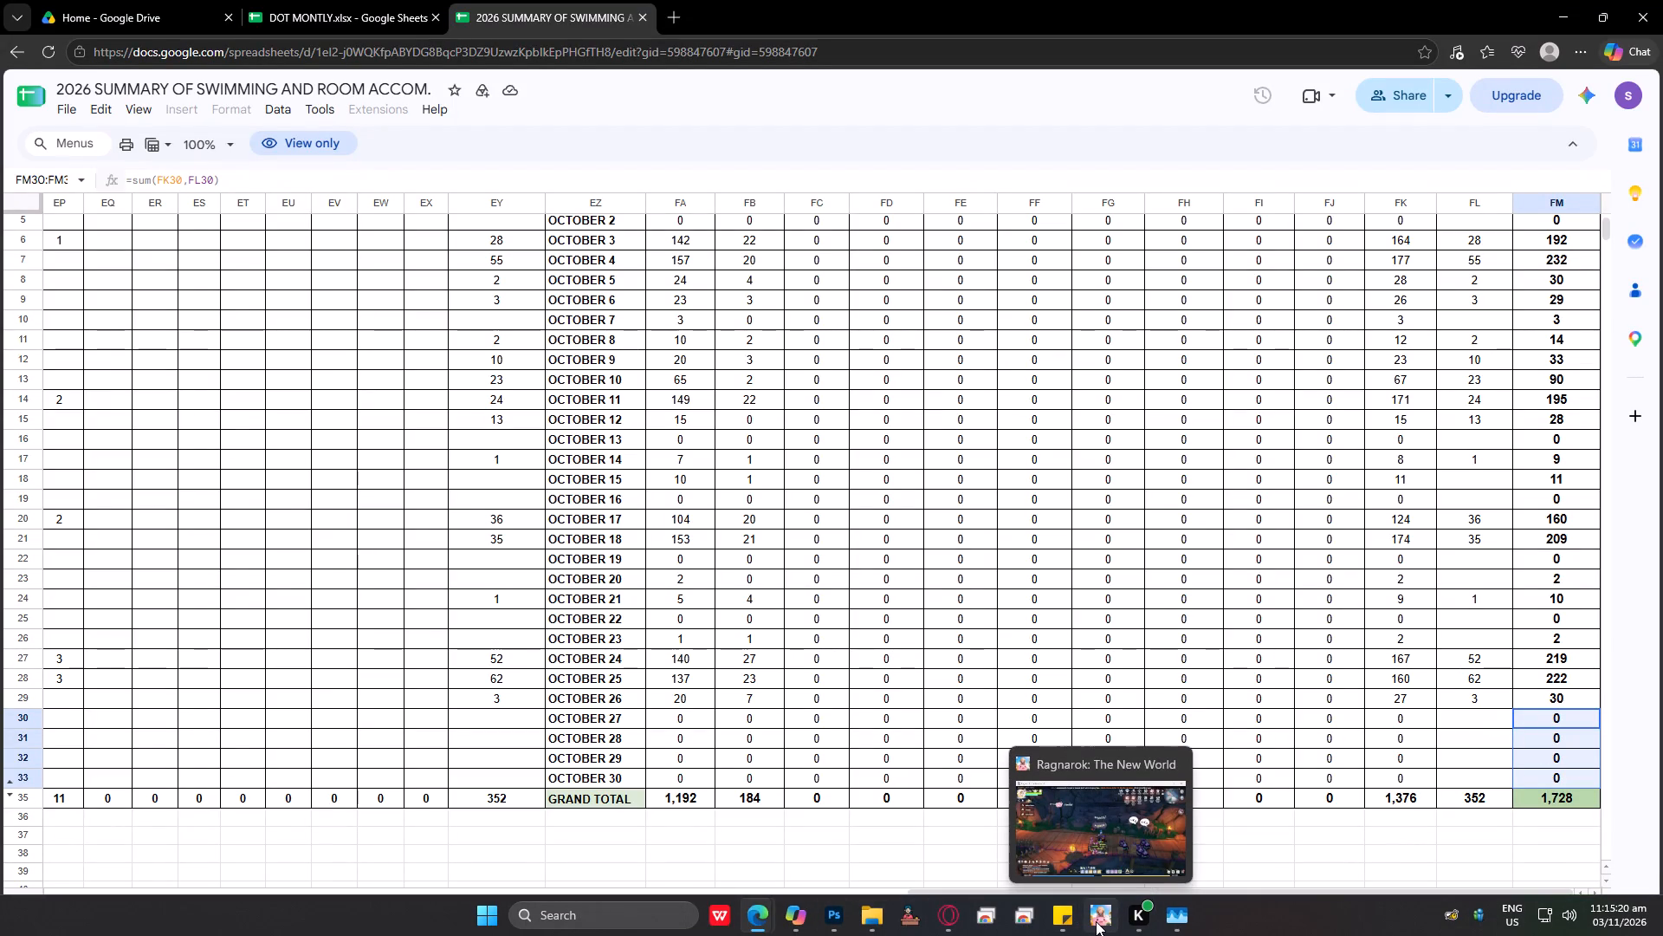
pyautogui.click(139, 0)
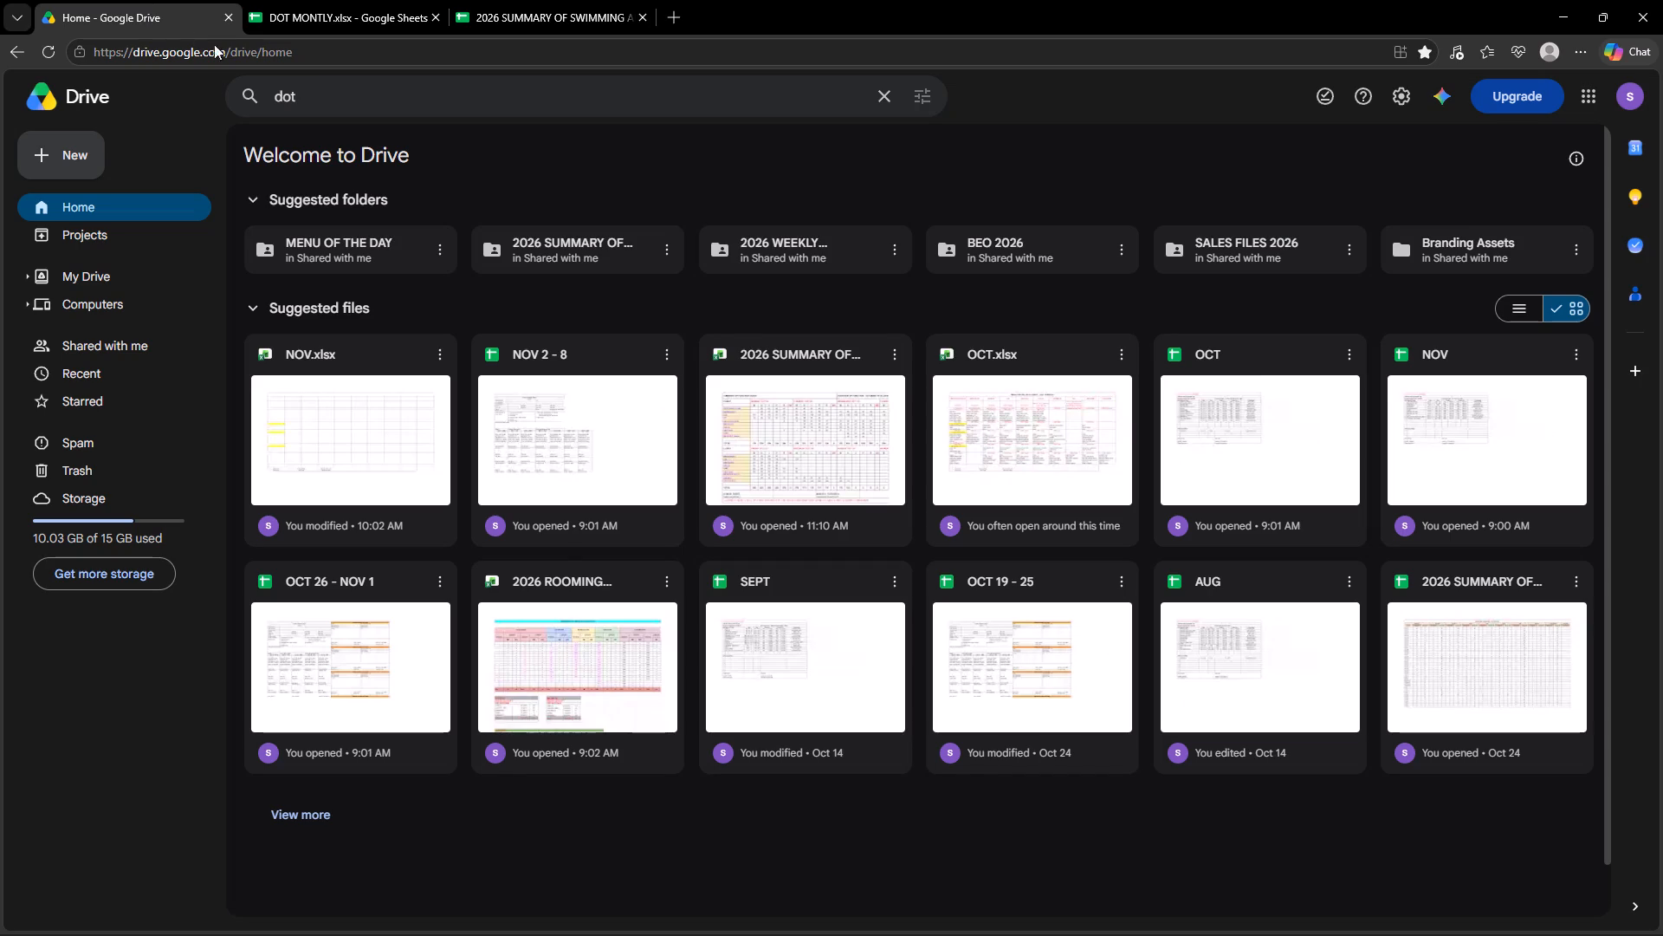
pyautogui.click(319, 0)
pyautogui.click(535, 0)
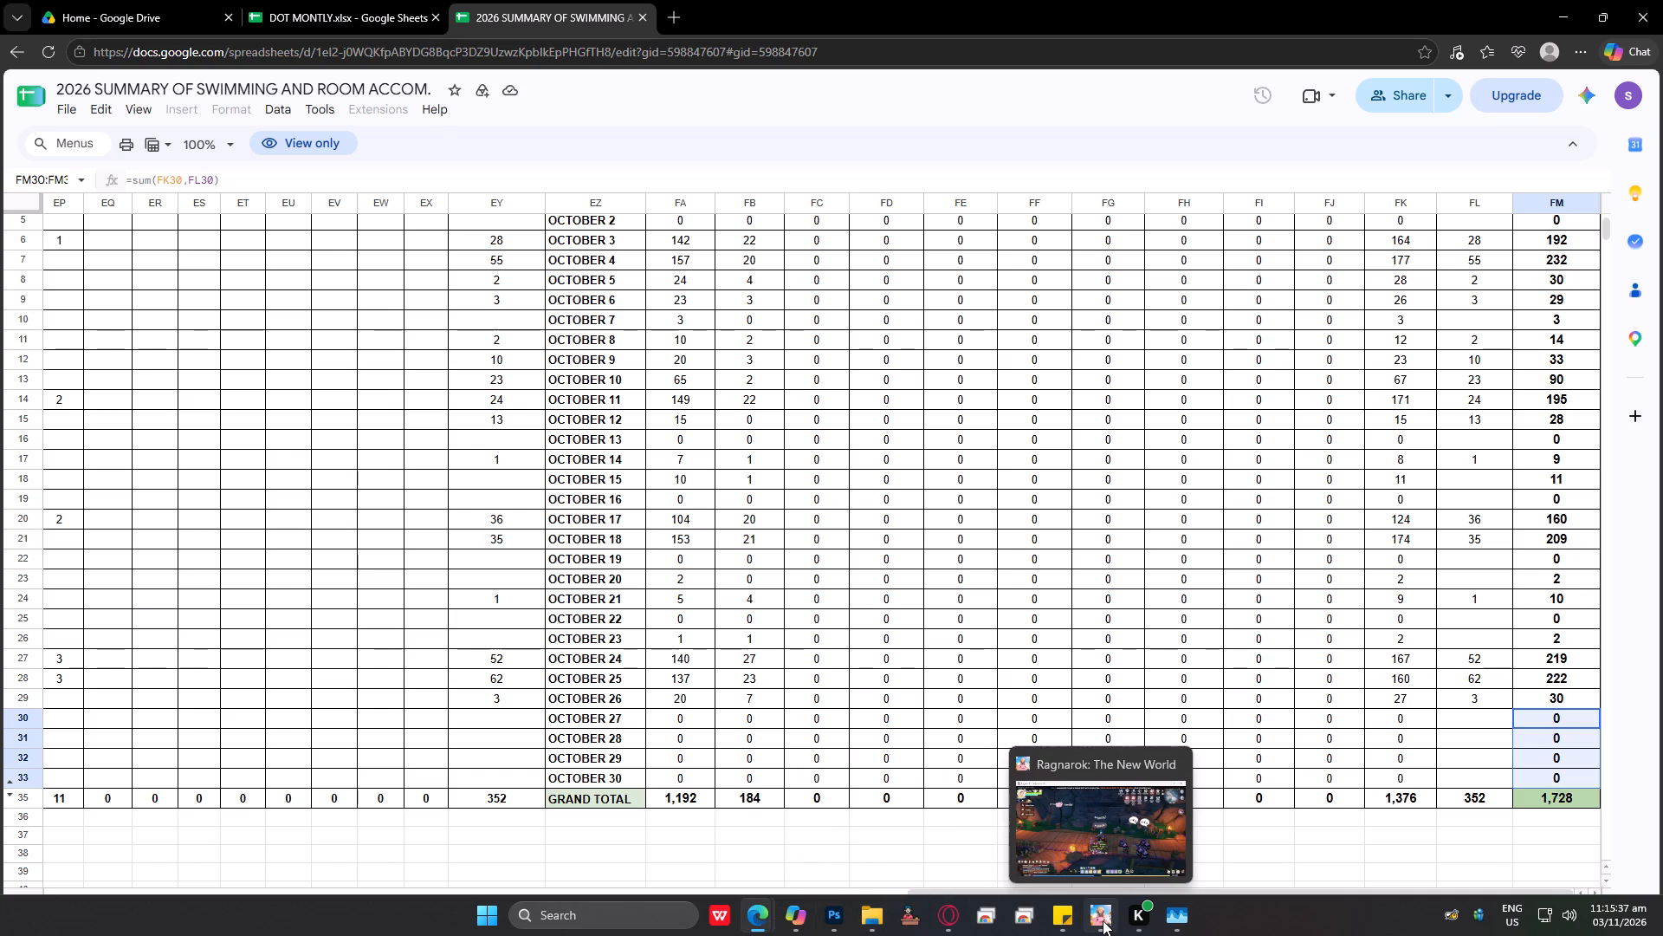
# Minimize the browser window with the swimming and room accommodation workbook and the one with the NOV 2 - 8 spreadsheet.
pyautogui.click(1551, 1)
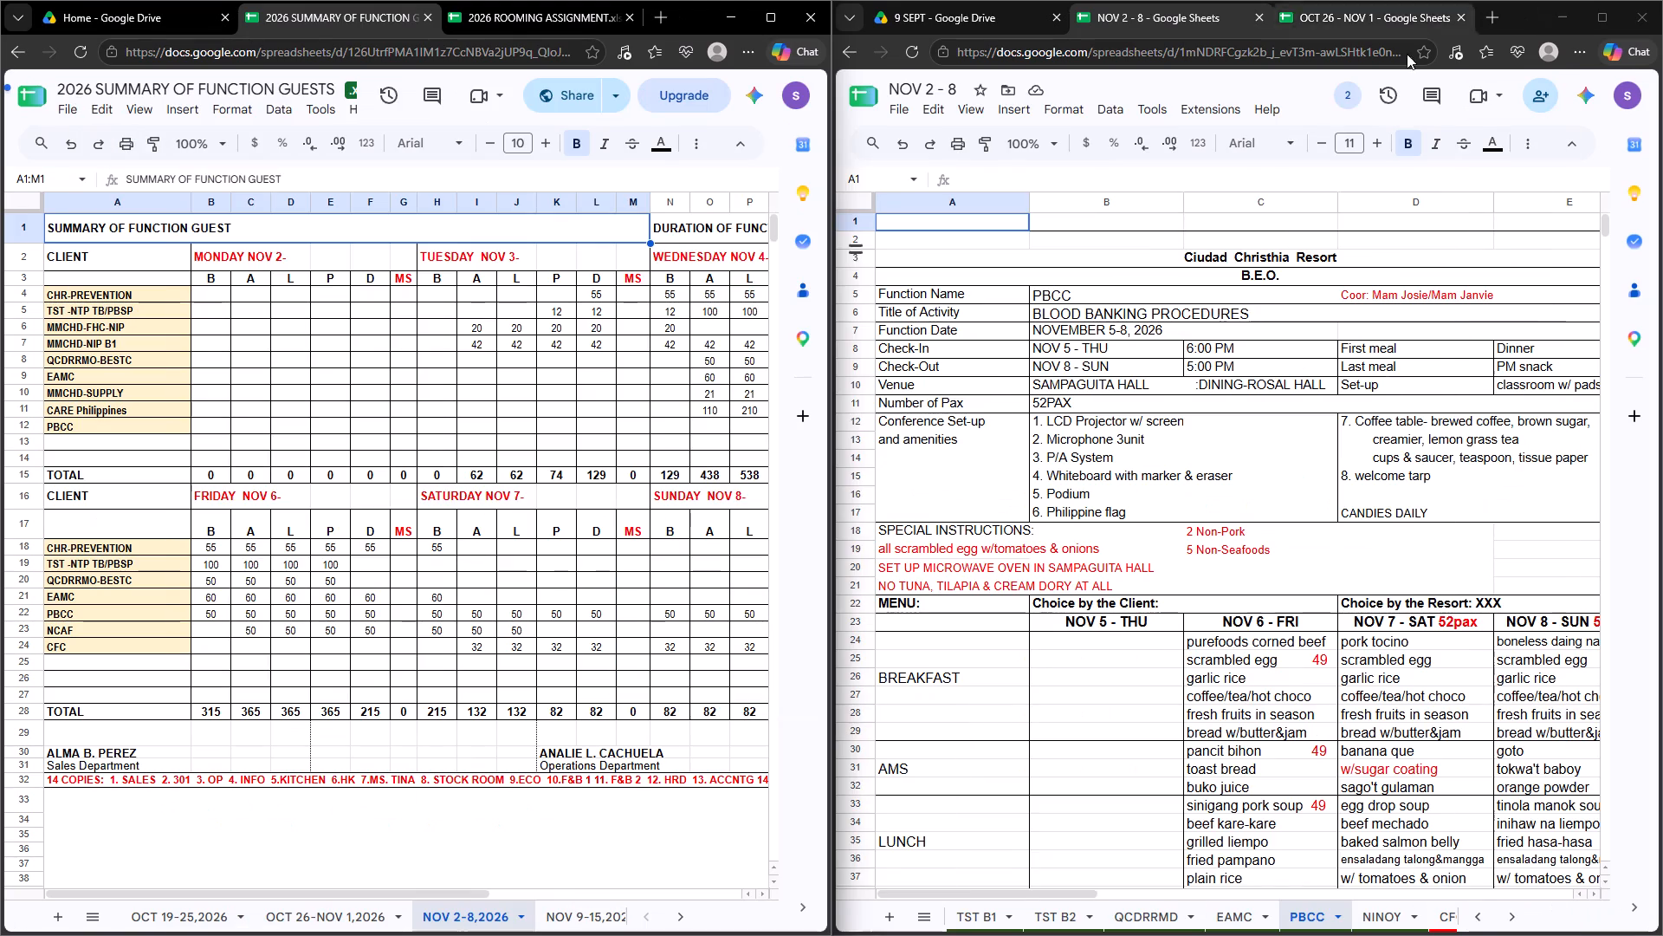
pyautogui.click(1553, 5)
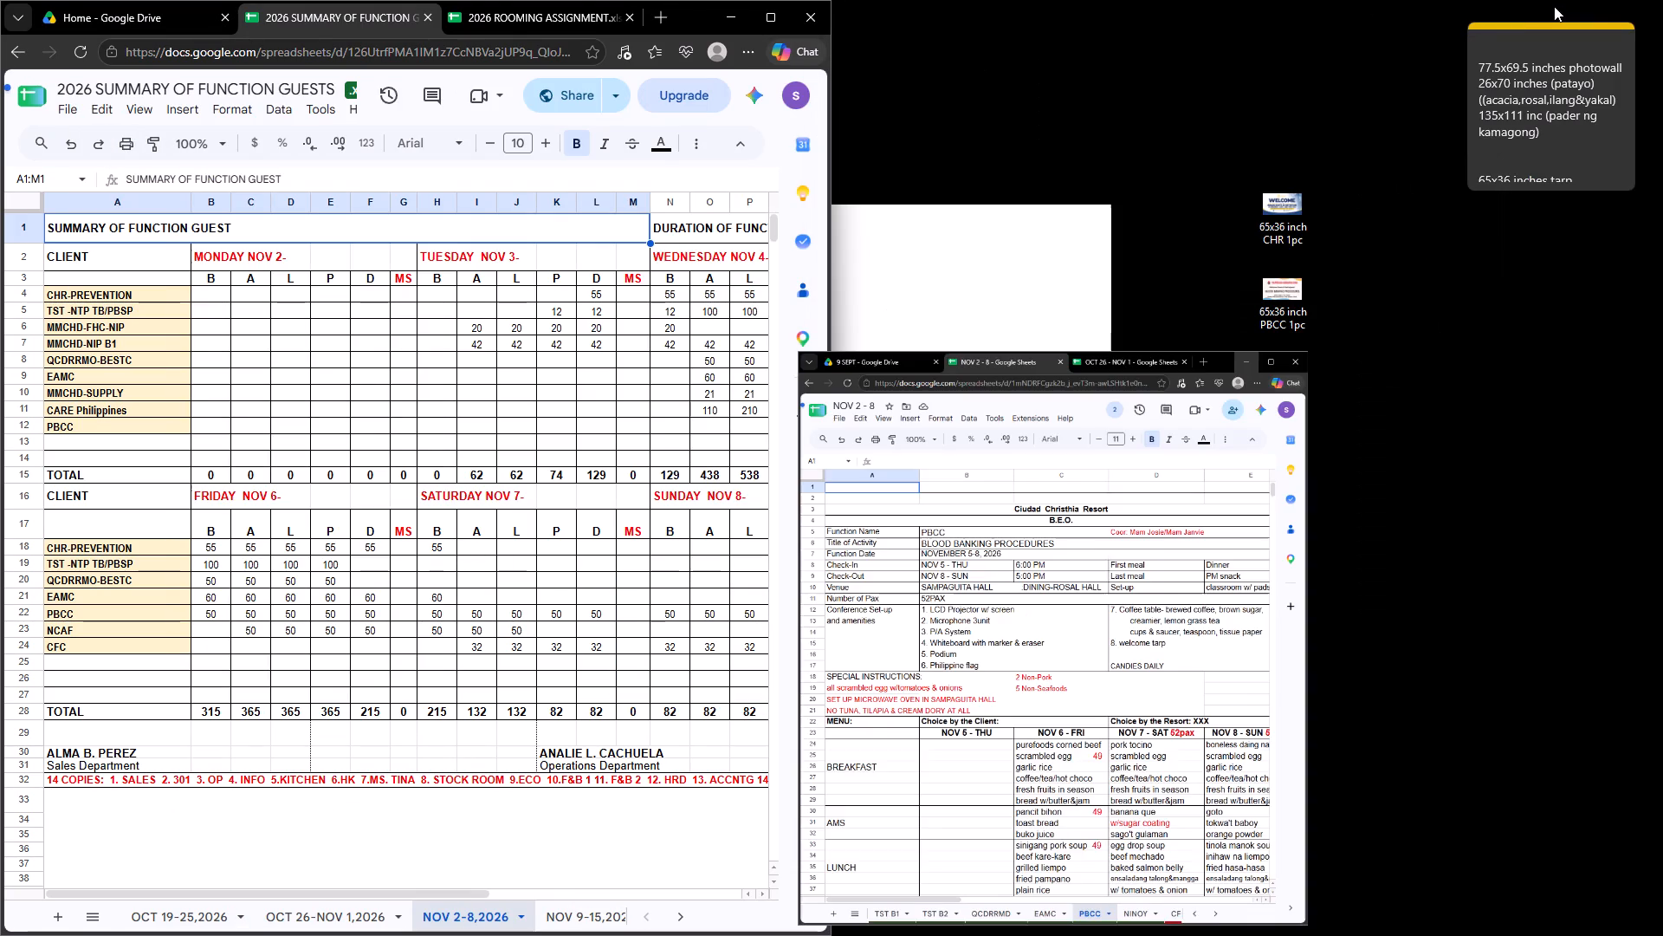
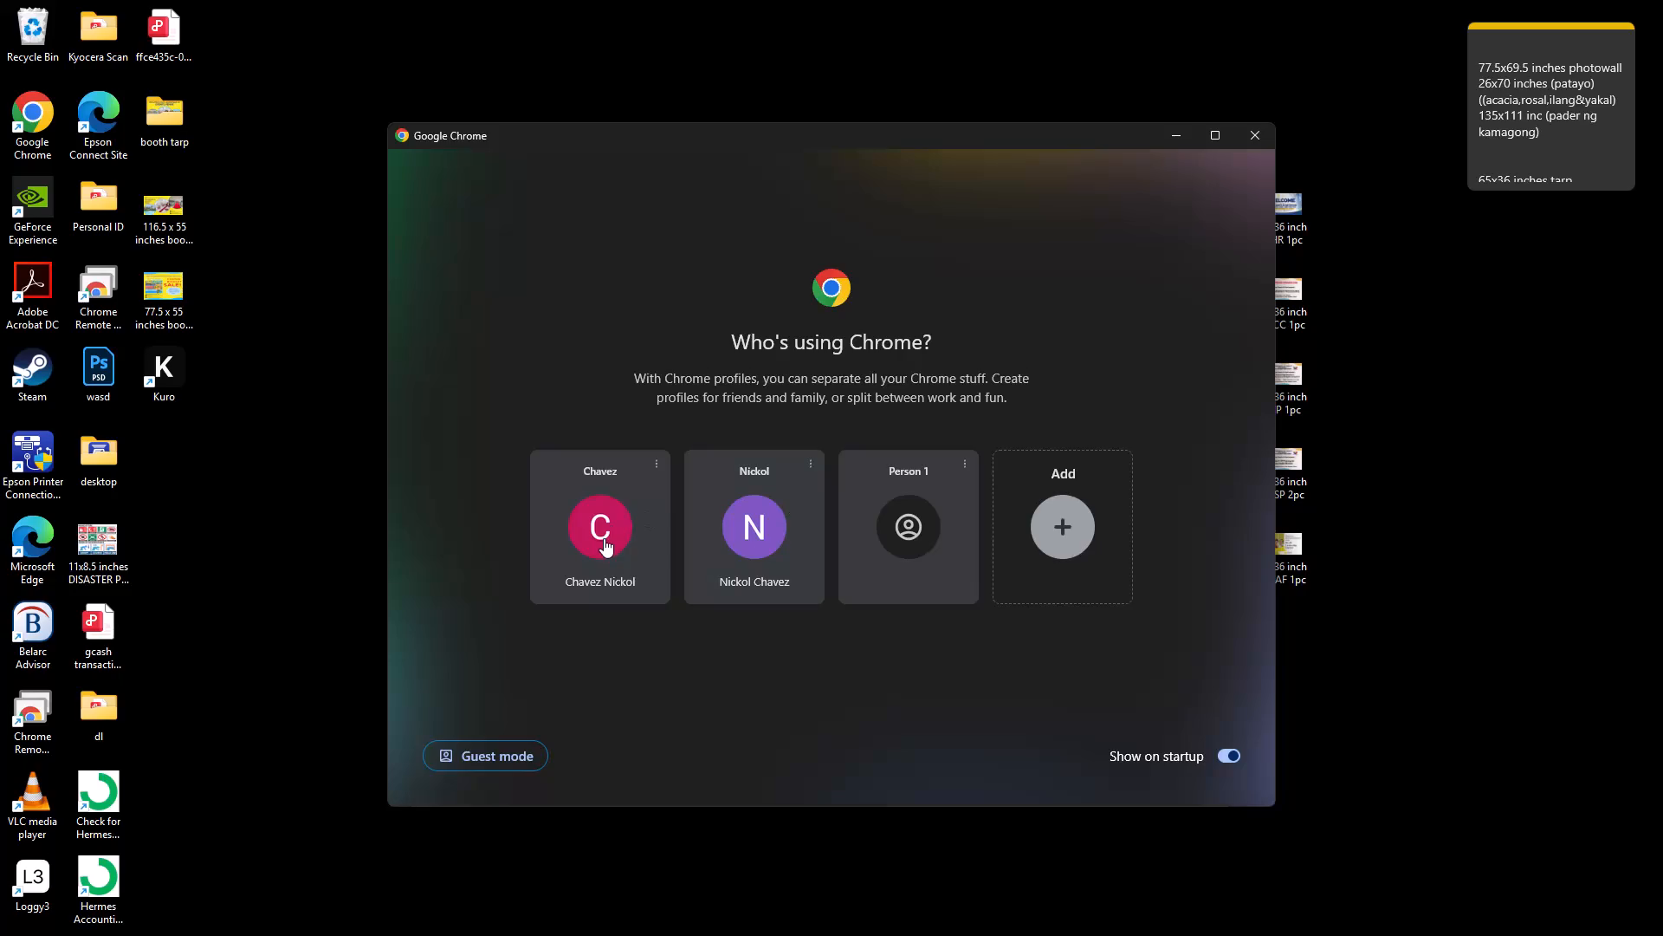
# Open a new browser window using the first of the listed Chrome profiles.
pyautogui.click(604, 538)
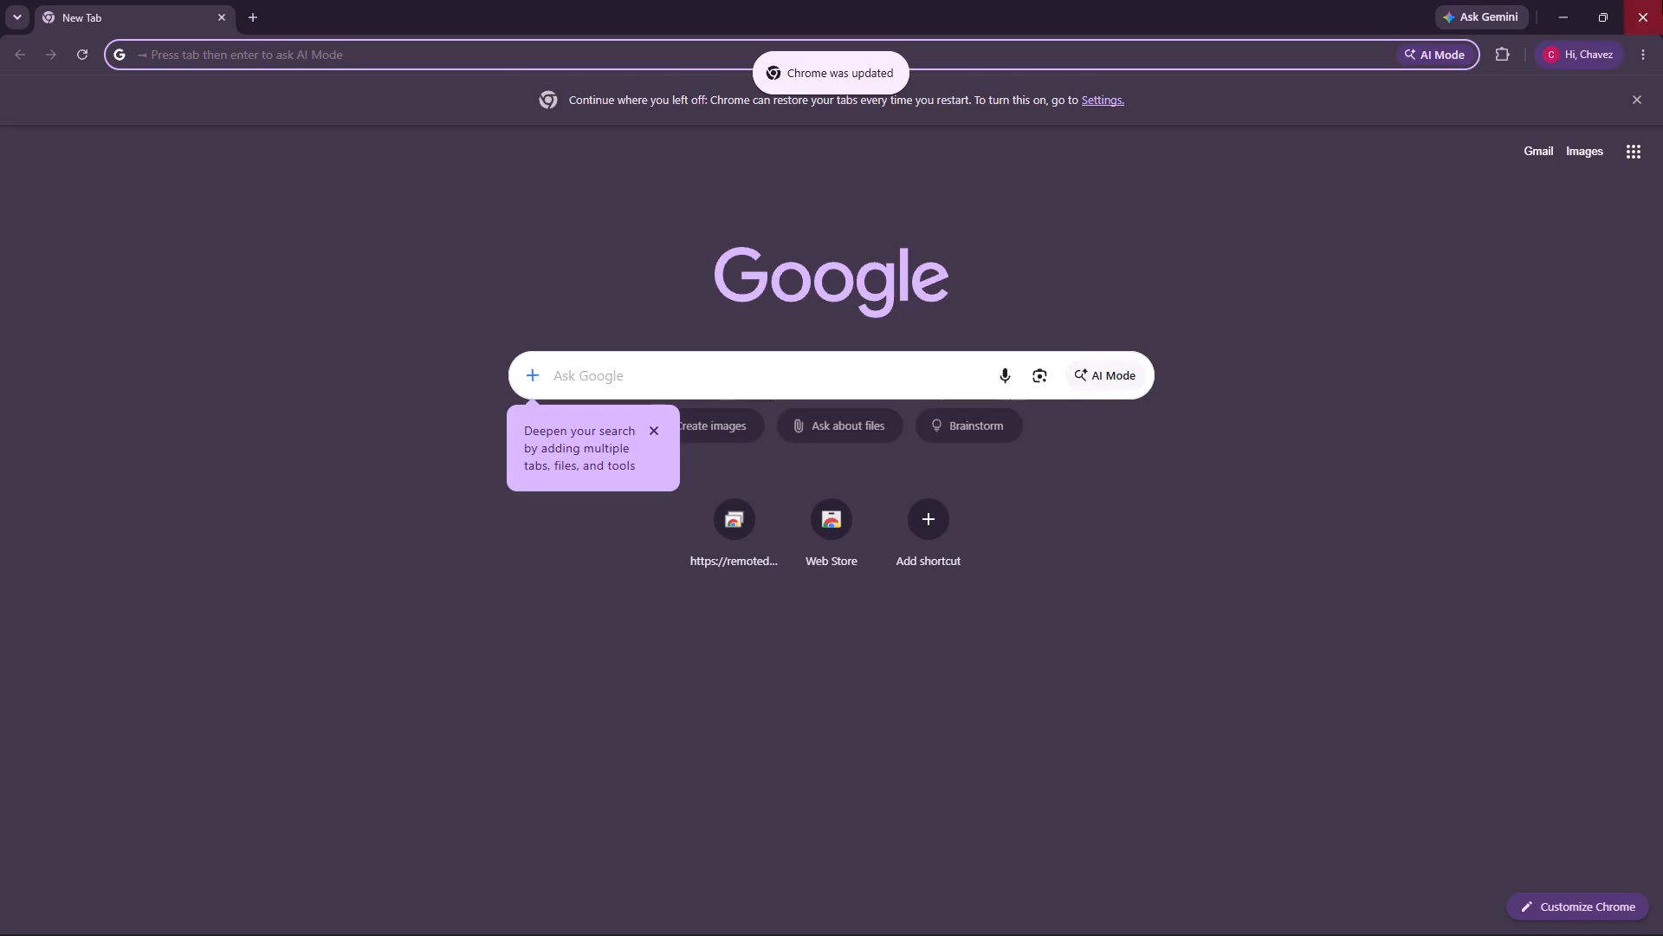
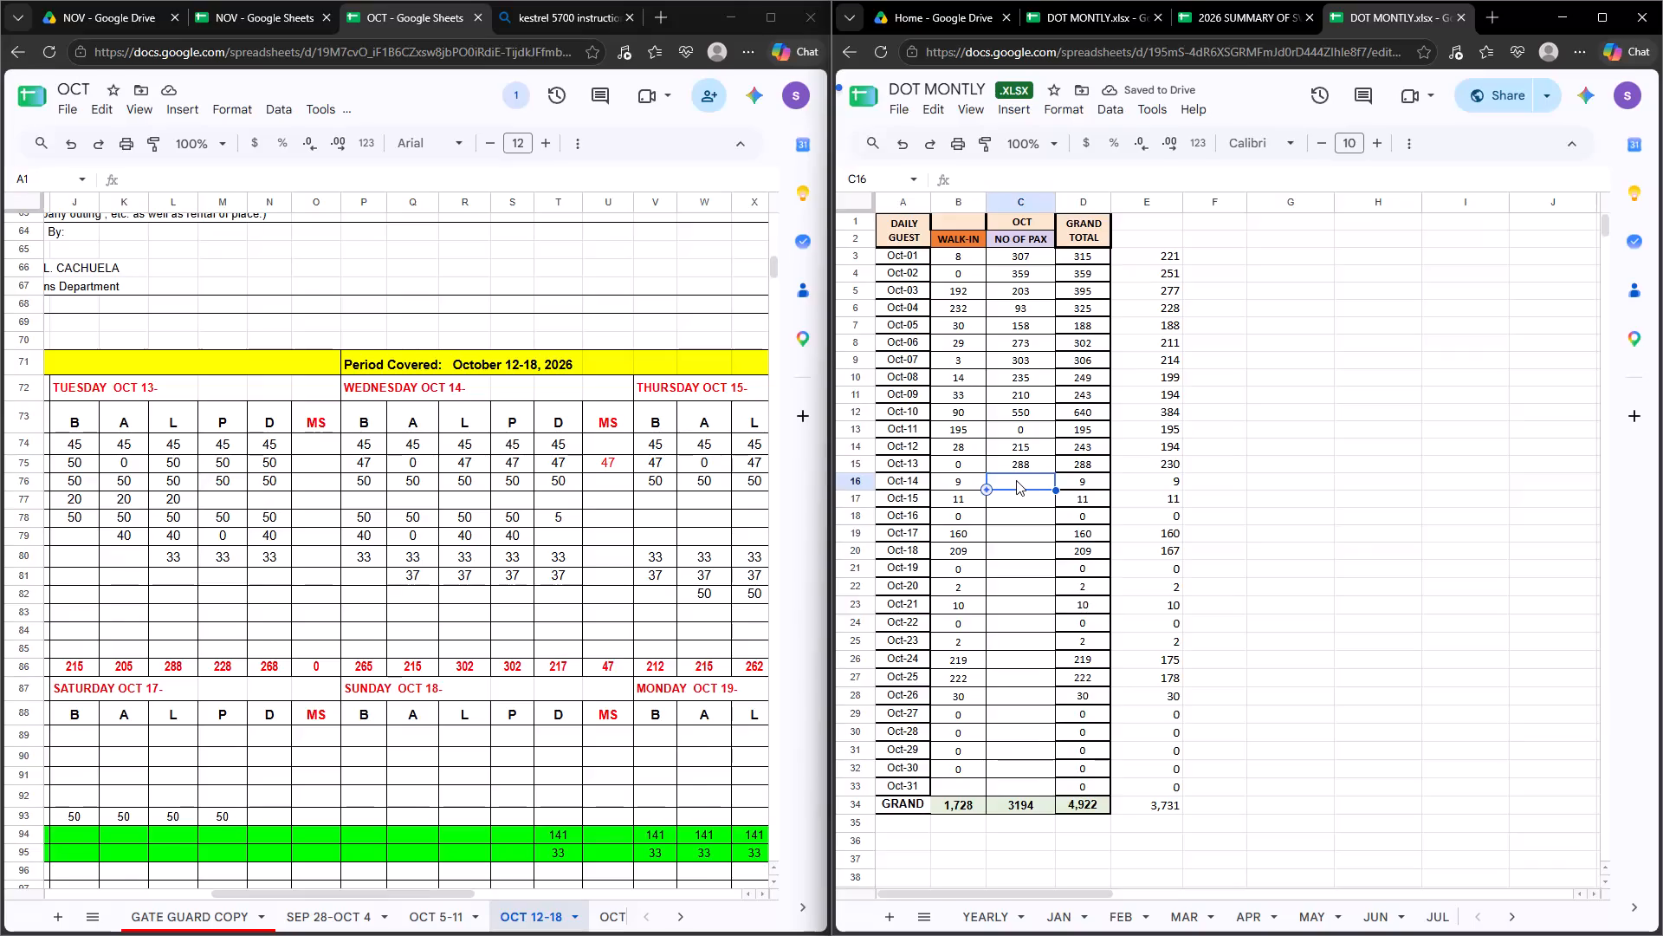
# Enter the October pax counts in the DOT sheet: 302 for Oct-14 and 262 for Oct-15.
pyautogui.write('302')
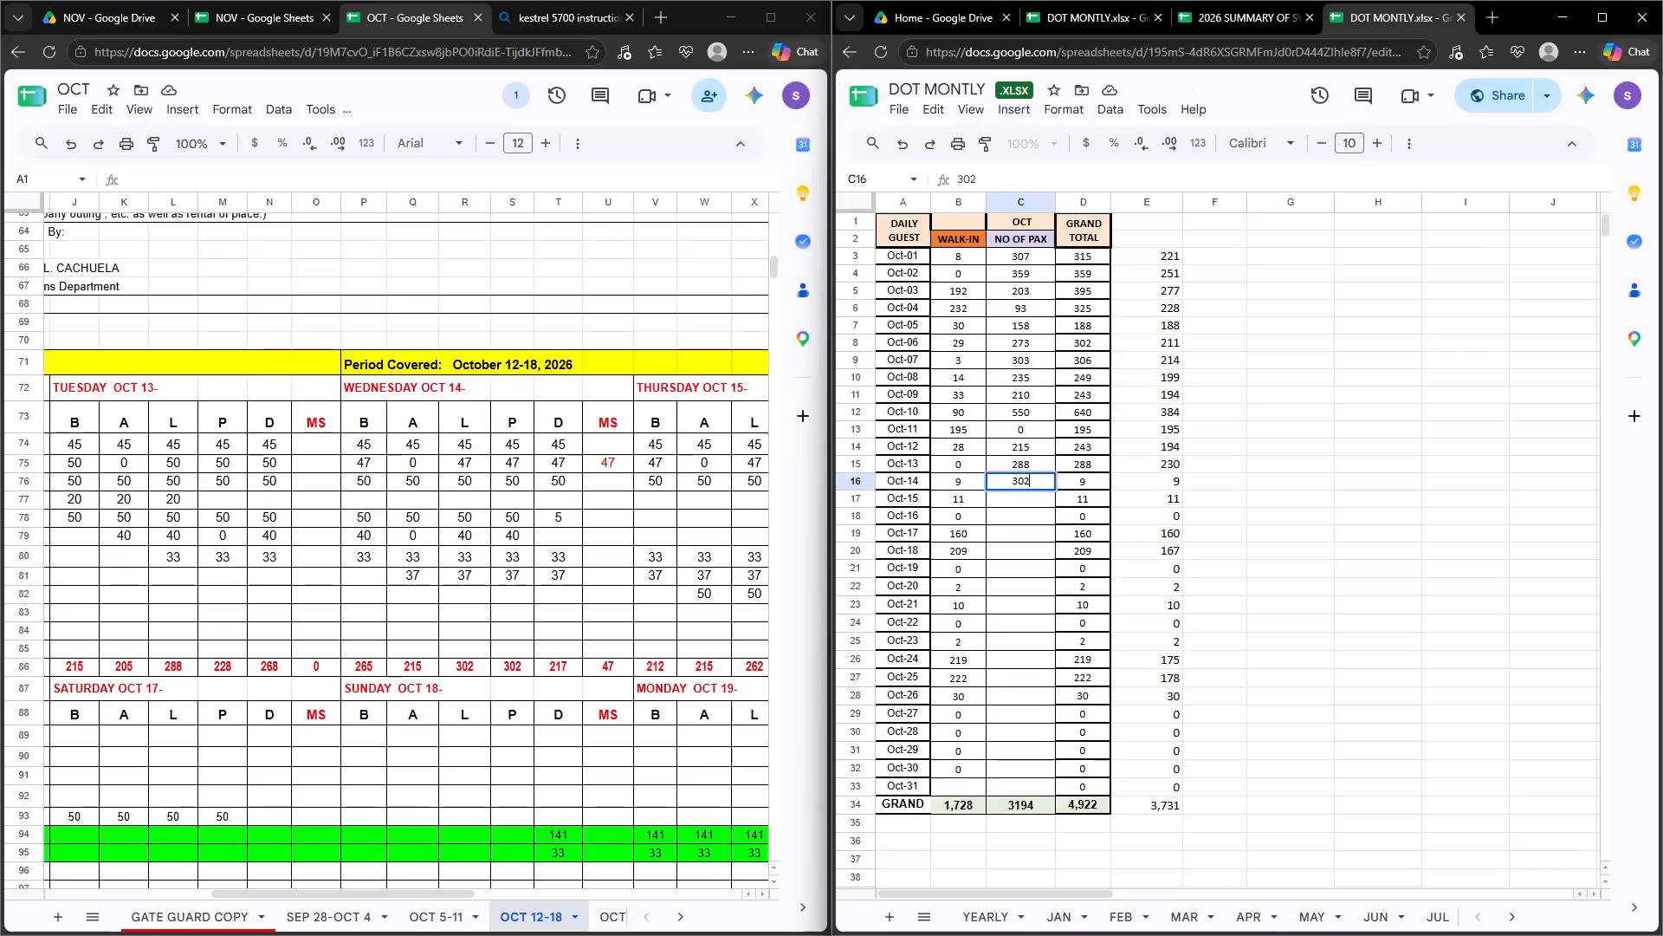
pyautogui.press('Return')
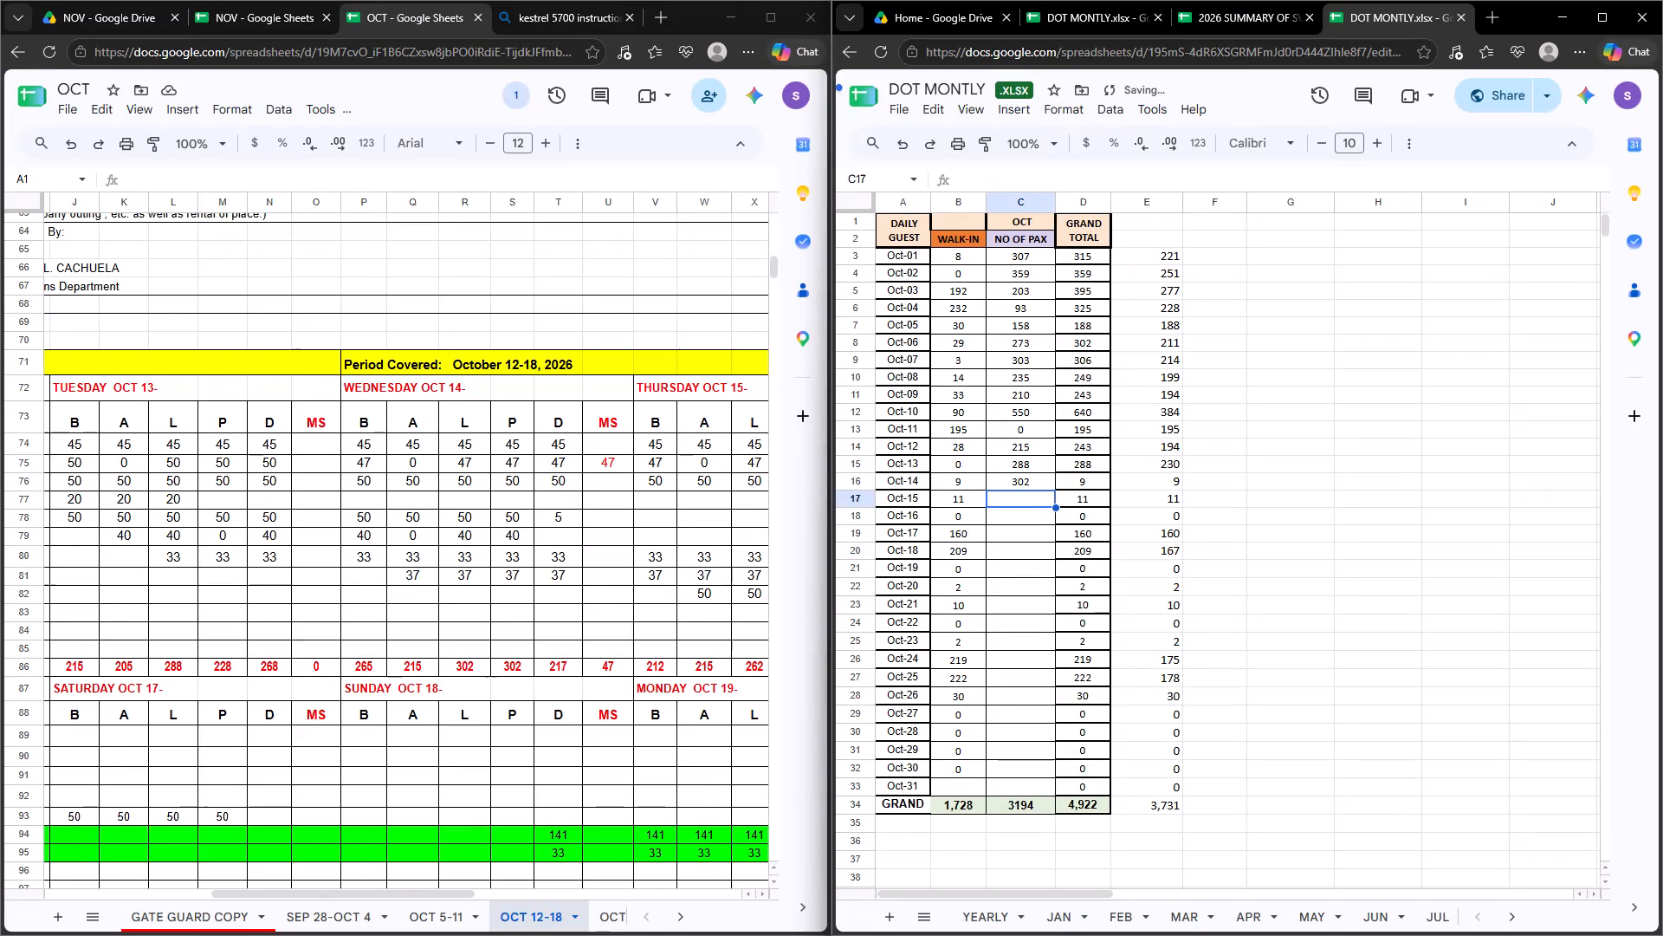
pyautogui.write('262')
pyautogui.press('Return')
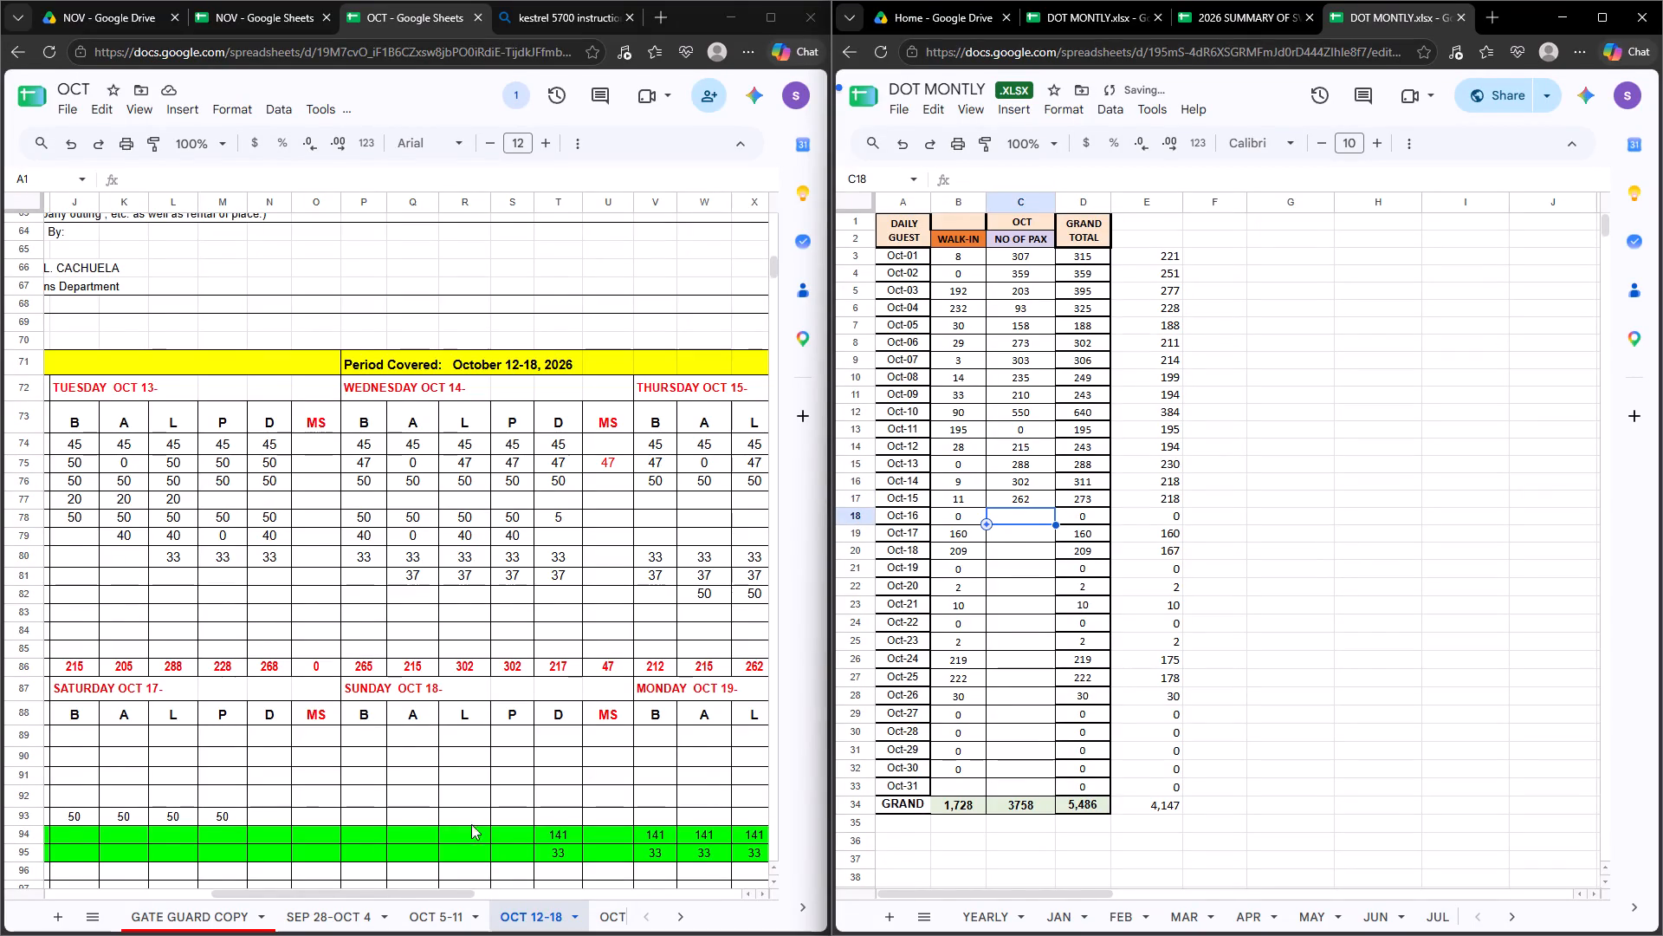
# From the Friday and Saturday totals in the OCT 12-18 summary, enter pax counts of 215 for Oct-16 and 50 for Oct-17.
pyautogui.moveTo(400, 894); pyautogui.dragTo(241, 882)
pyautogui.scroll(-1, 438, 795)
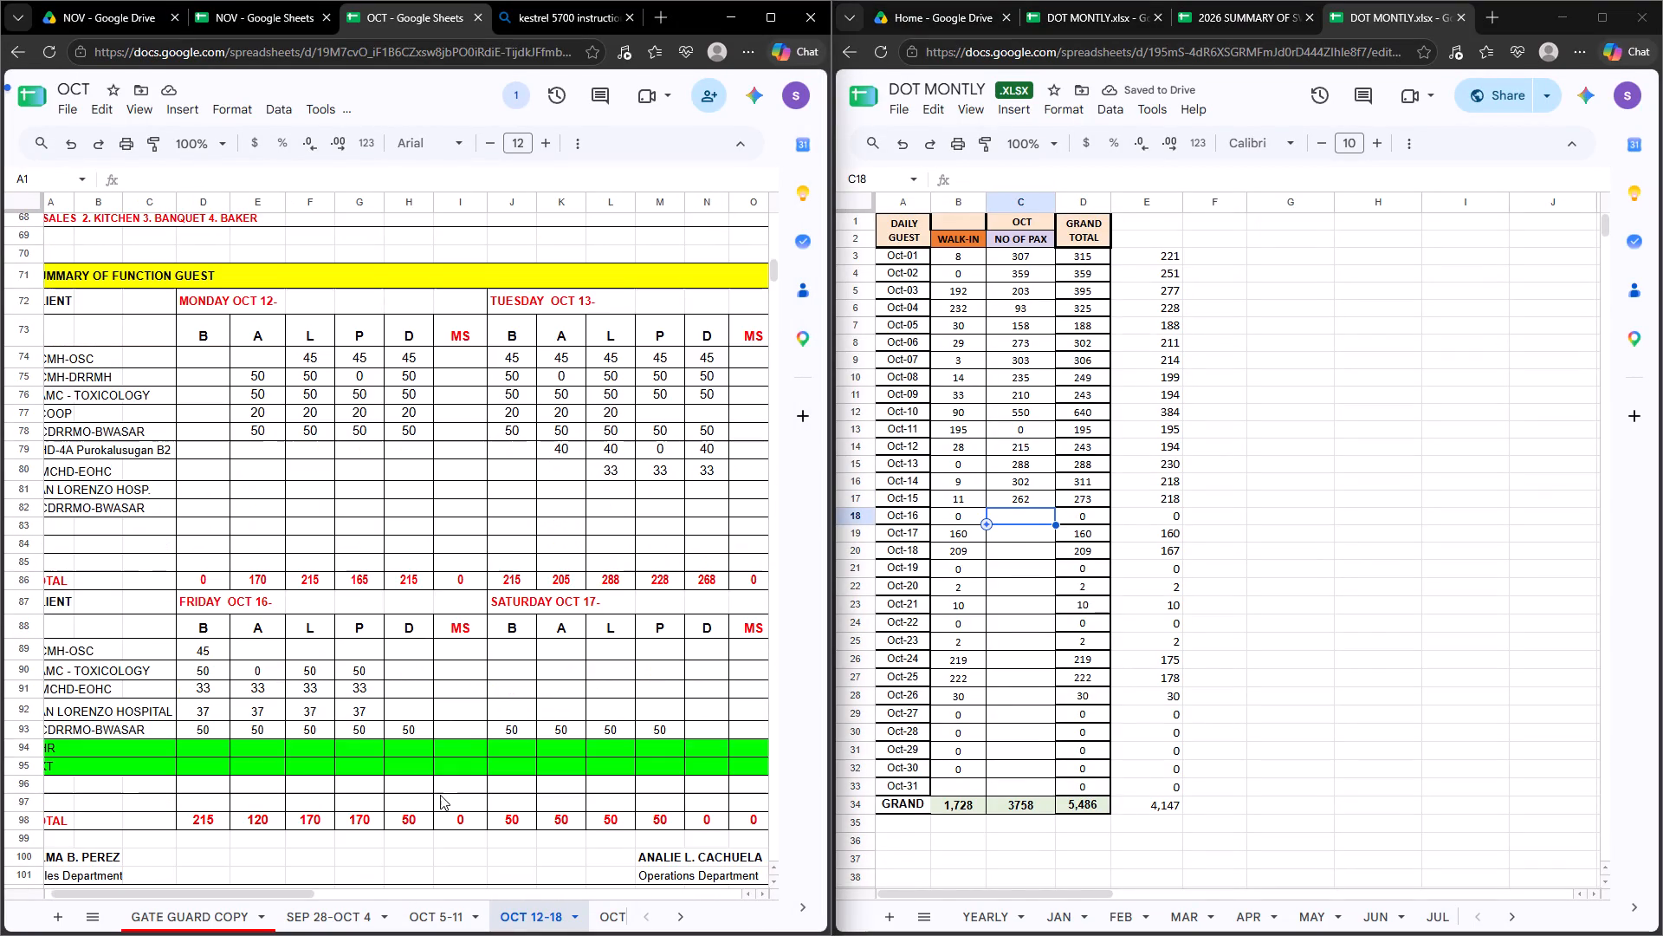
pyautogui.click(1030, 519)
pyautogui.write('215')
pyautogui.press('Return')
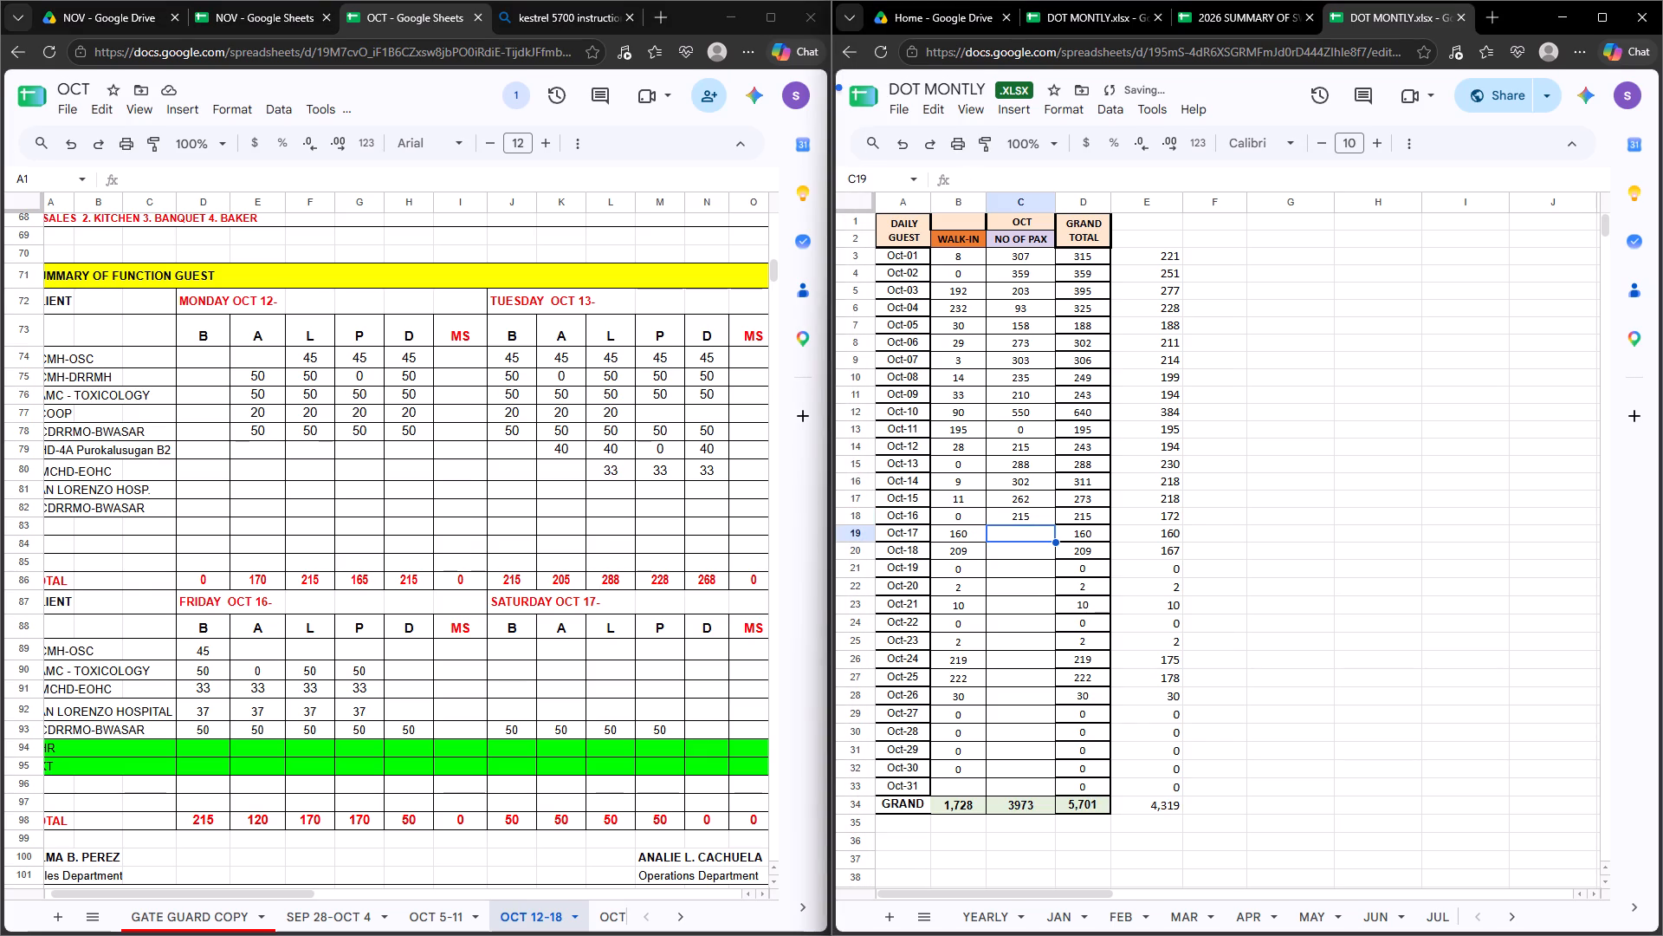
pyautogui.write('55')
pyautogui.press('BackSpace')
pyautogui.press('0')
pyautogui.press('Return')
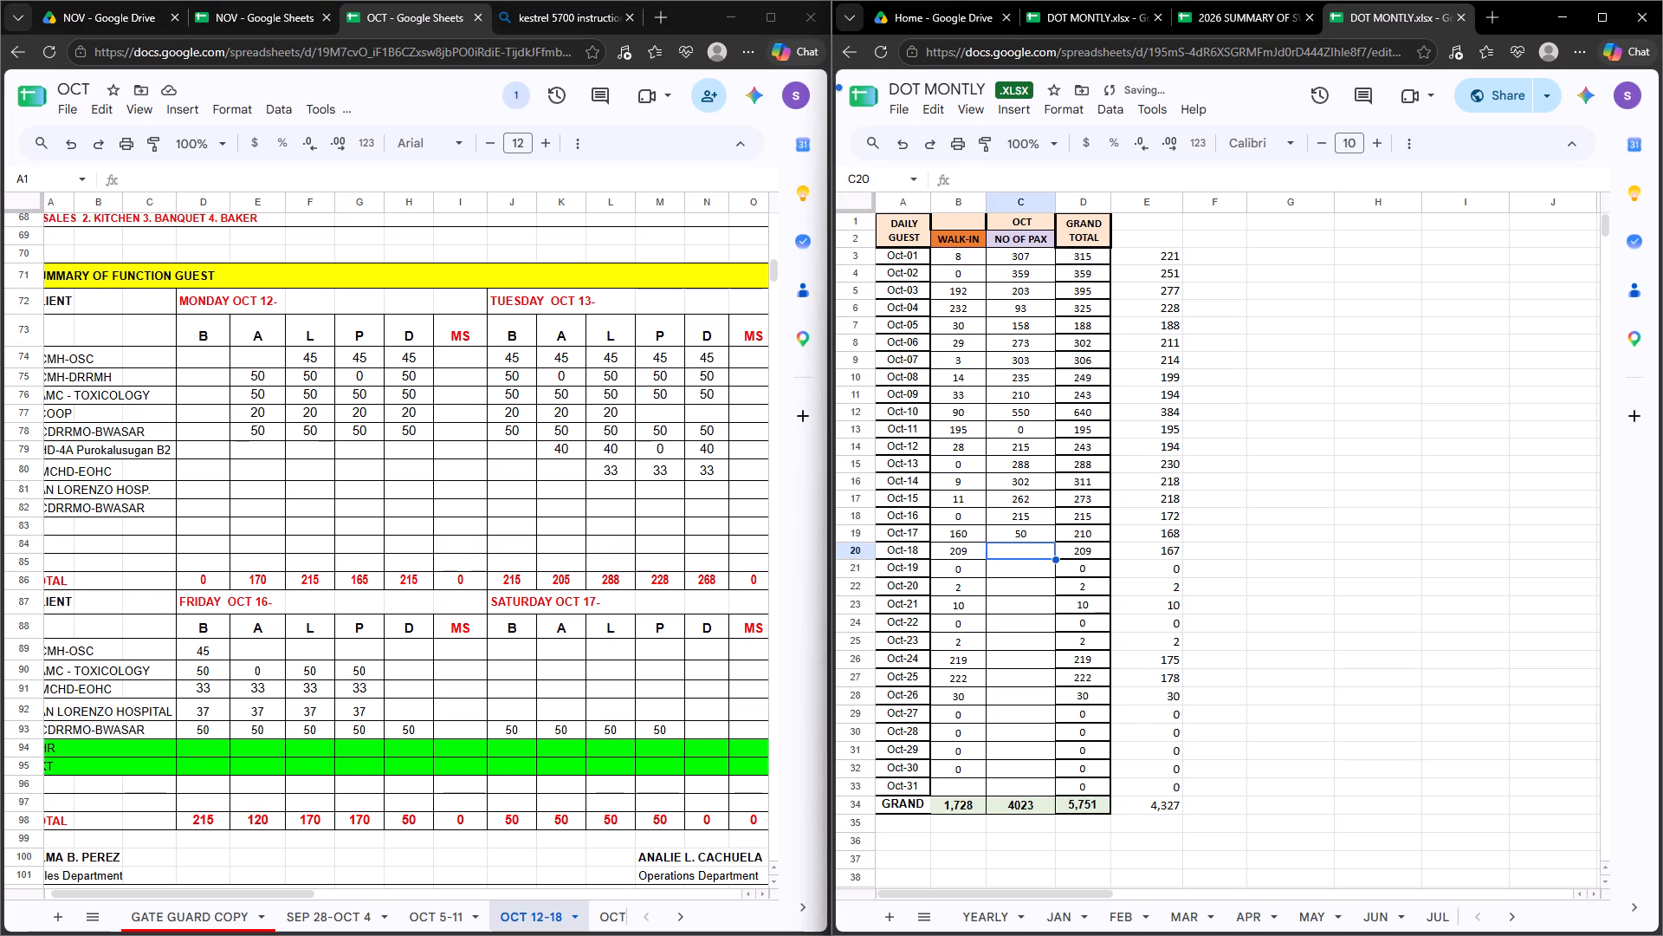
# Using the Sunday Oct 18 function guest totals, enter a pax count of 174 for both Oct-18 and Oct-19.
pyautogui.moveTo(297, 897); pyautogui.dragTo(398, 890)
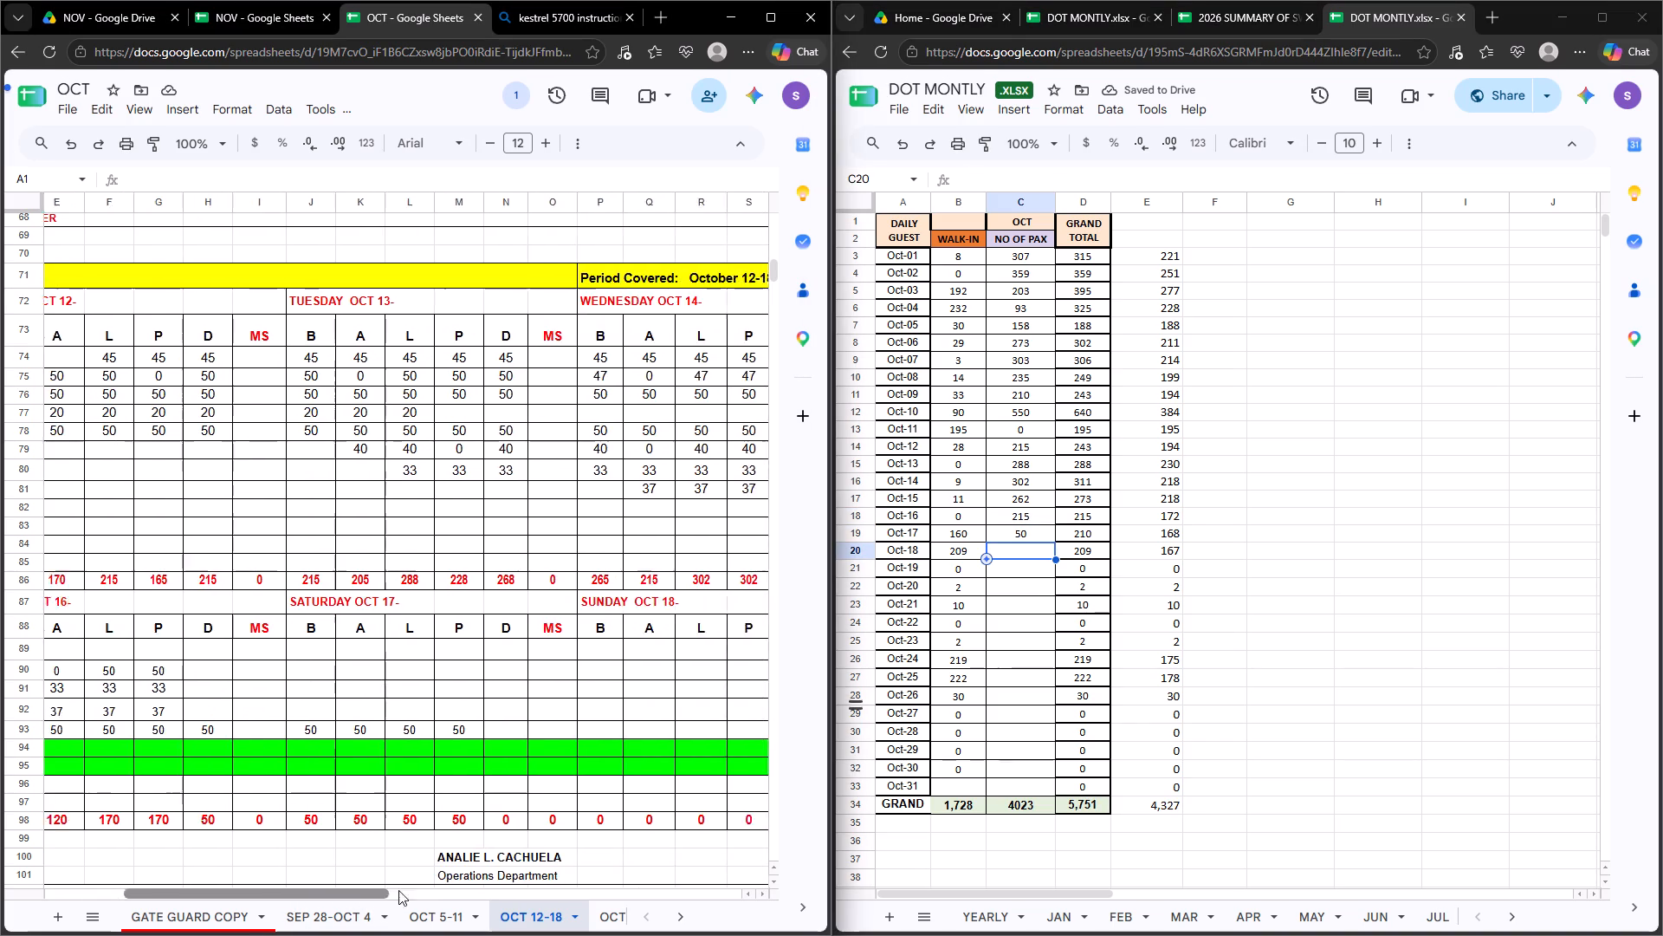
pyautogui.moveTo(398, 890); pyautogui.dragTo(465, 891)
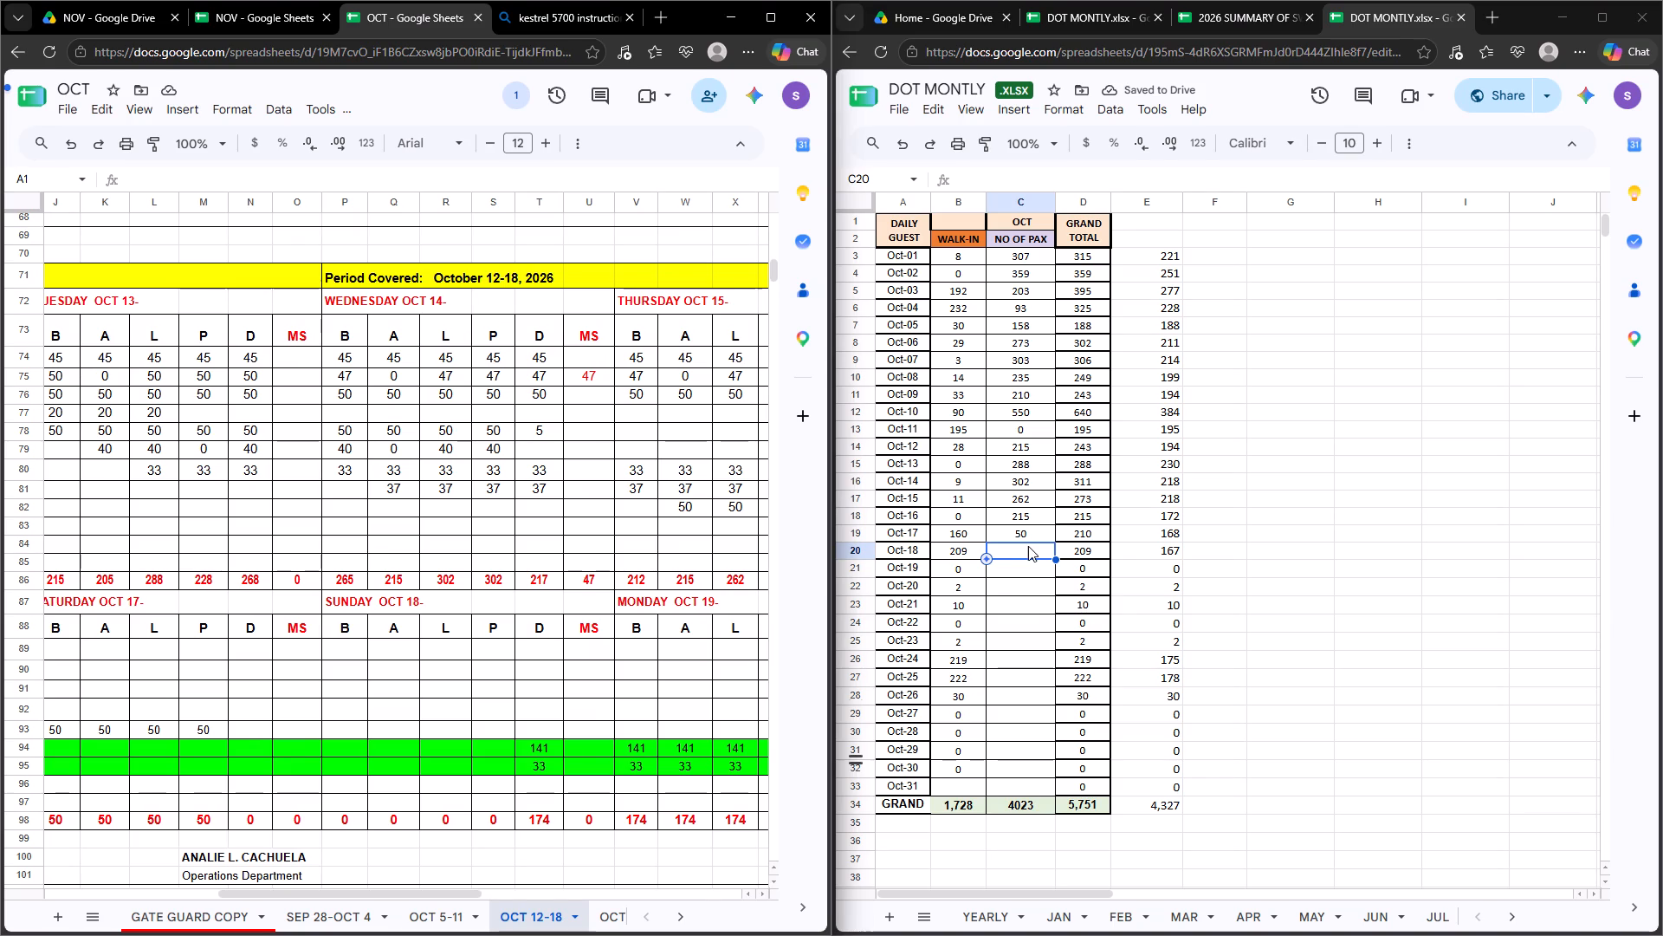
pyautogui.click(1026, 548)
pyautogui.write('174')
pyautogui.press('Return')
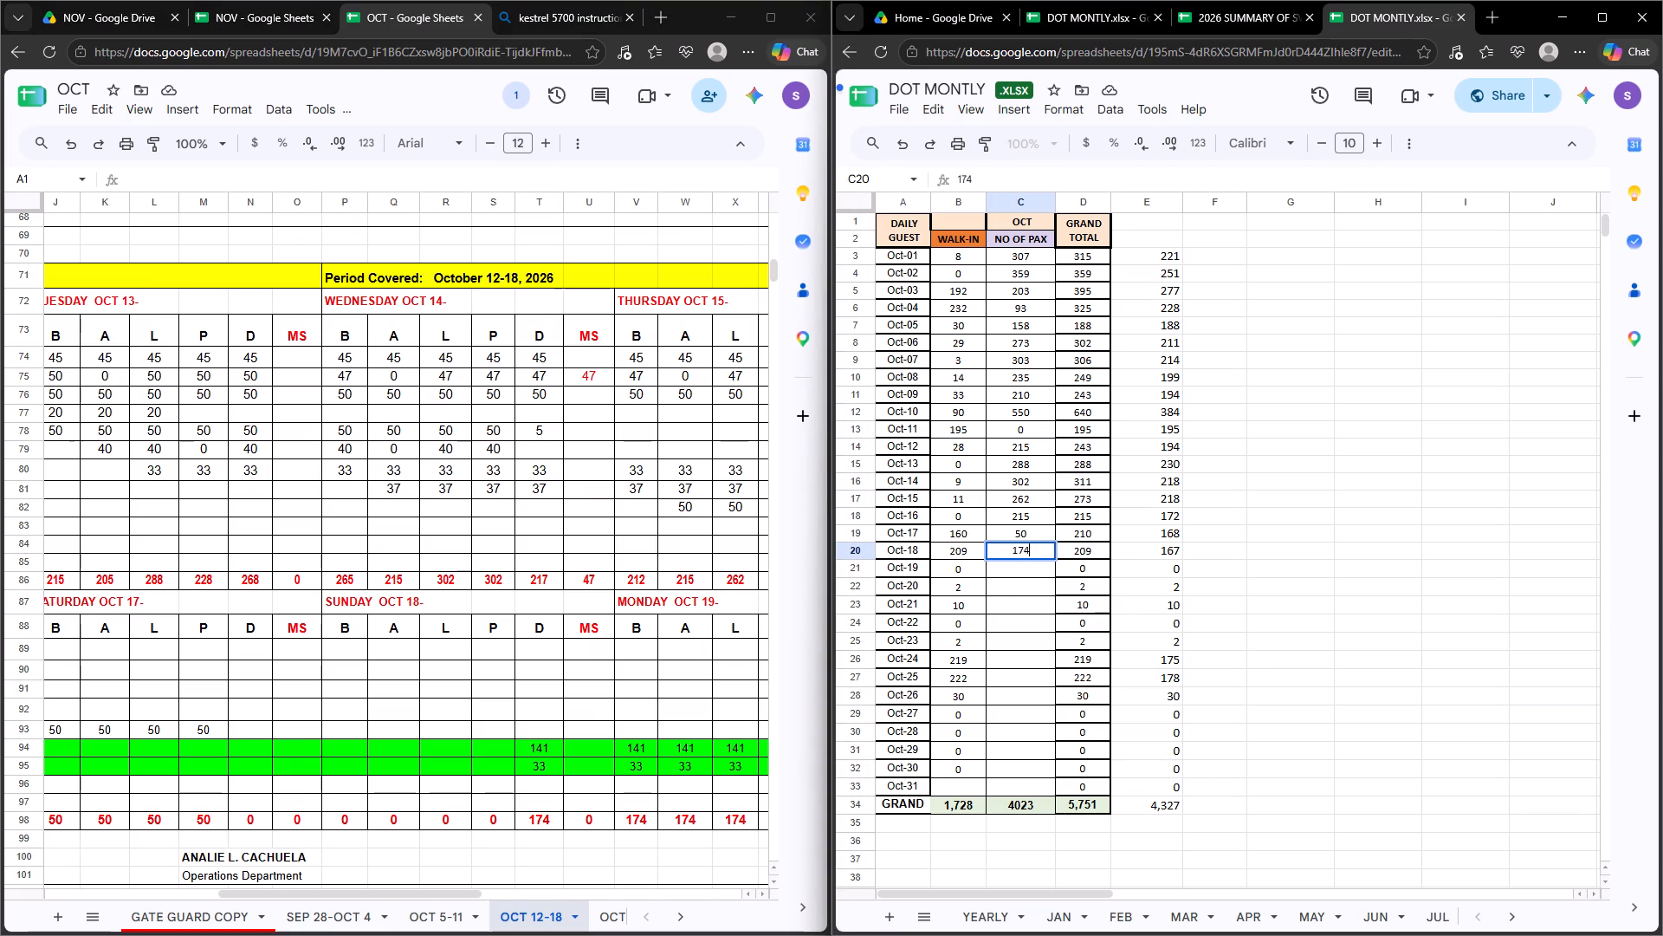
pyautogui.write('14')
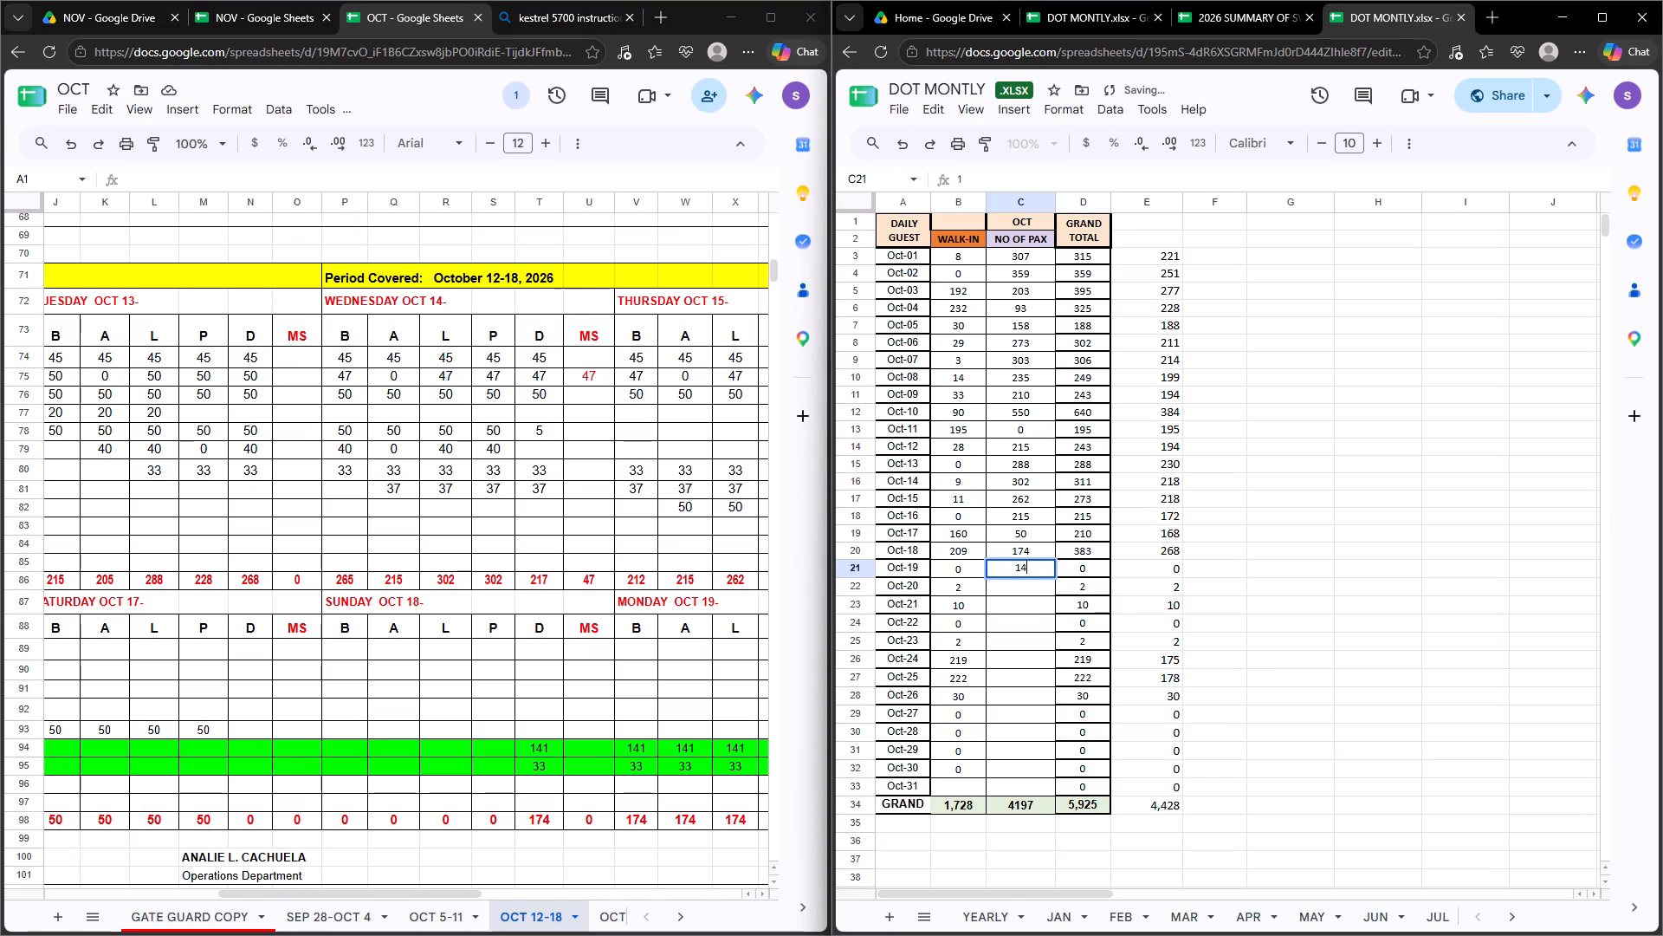
pyautogui.press('BackSpace')
pyautogui.write('74')
pyautogui.press('Return')
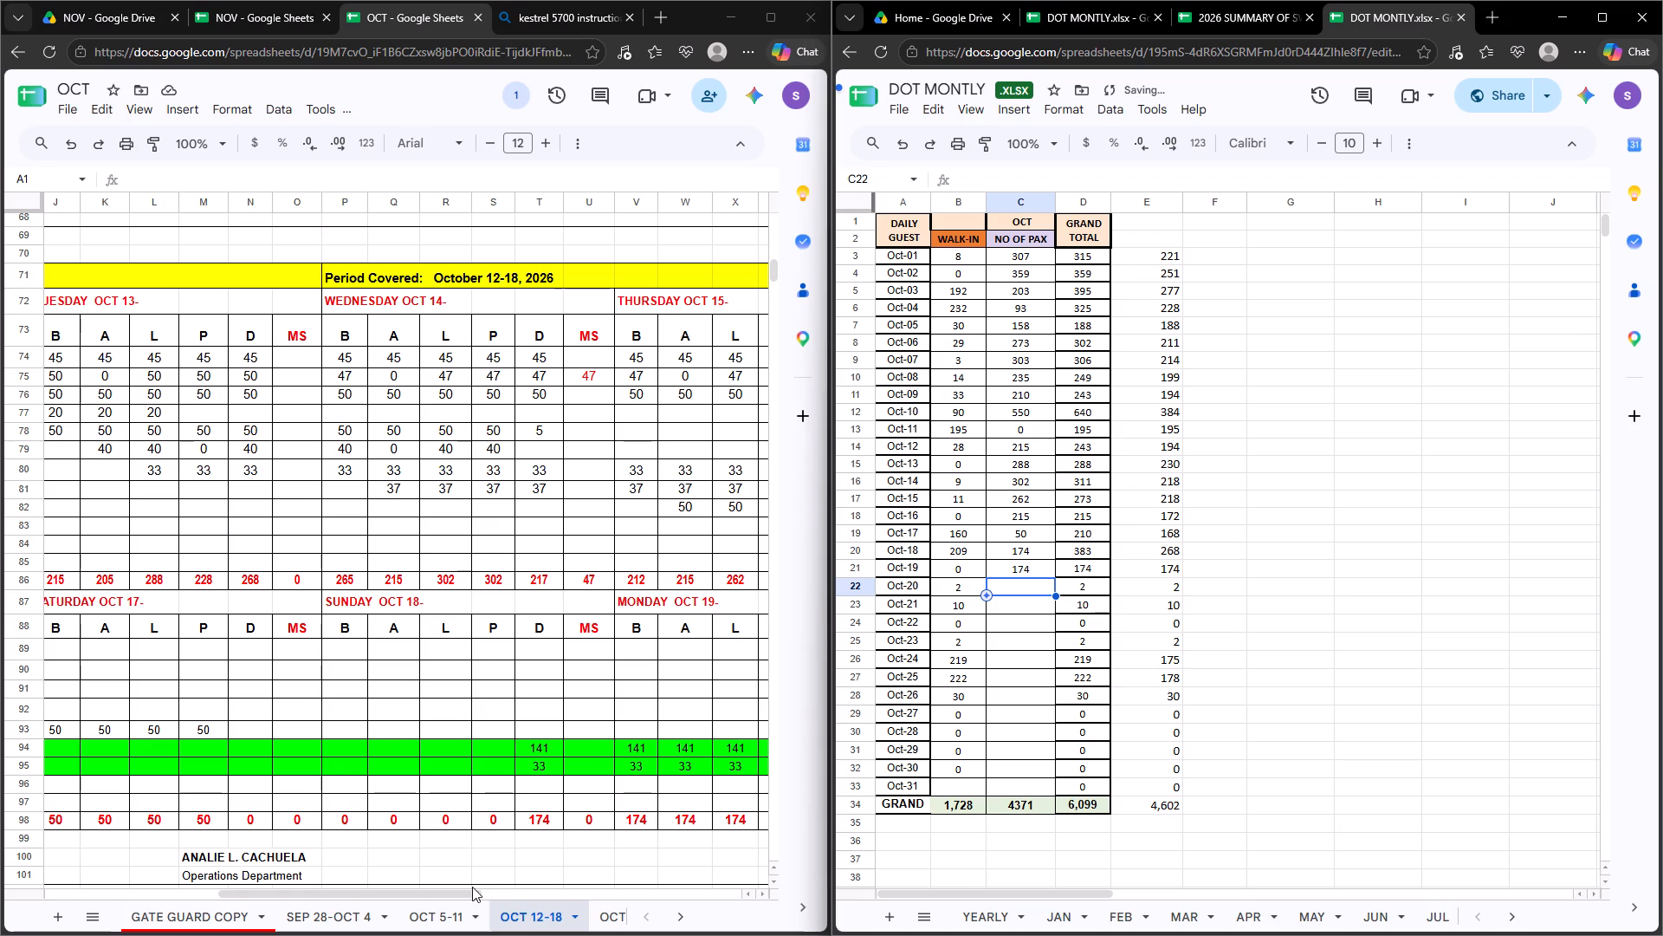
# Consult the OCT 19-25 function guest summary and enter pax counts of 270 for Oct-20 and 375 for Oct-21.
pyautogui.moveTo(470, 892); pyautogui.dragTo(323, 881)
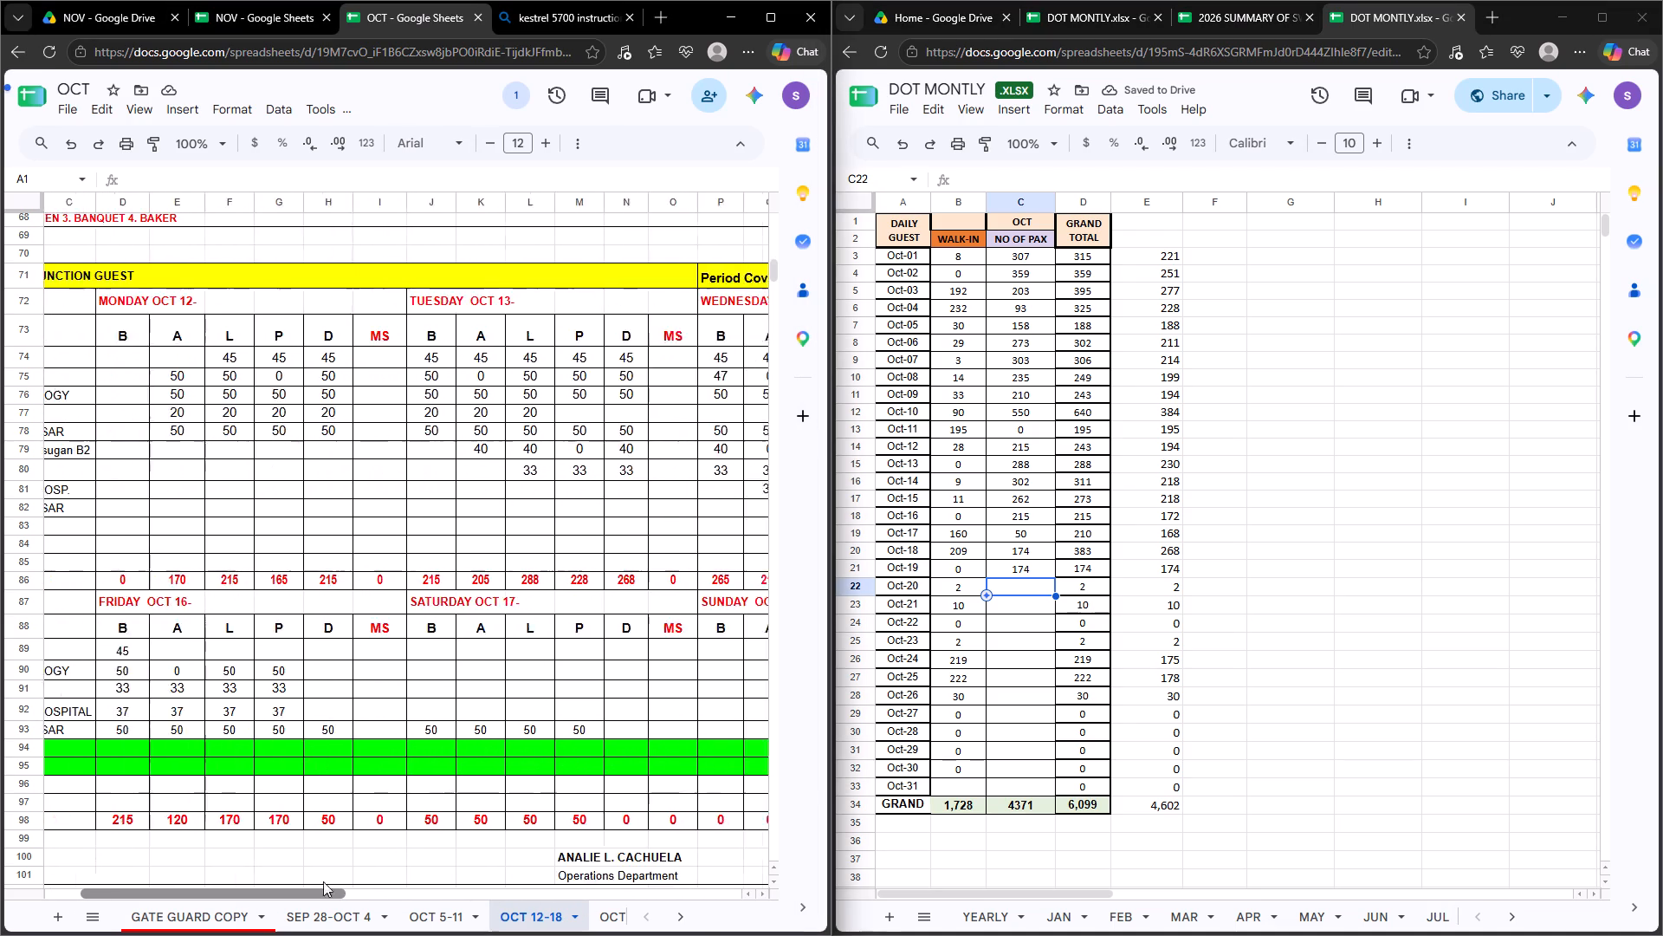
pyautogui.moveTo(323, 881); pyautogui.dragTo(262, 873)
pyautogui.click(599, 918)
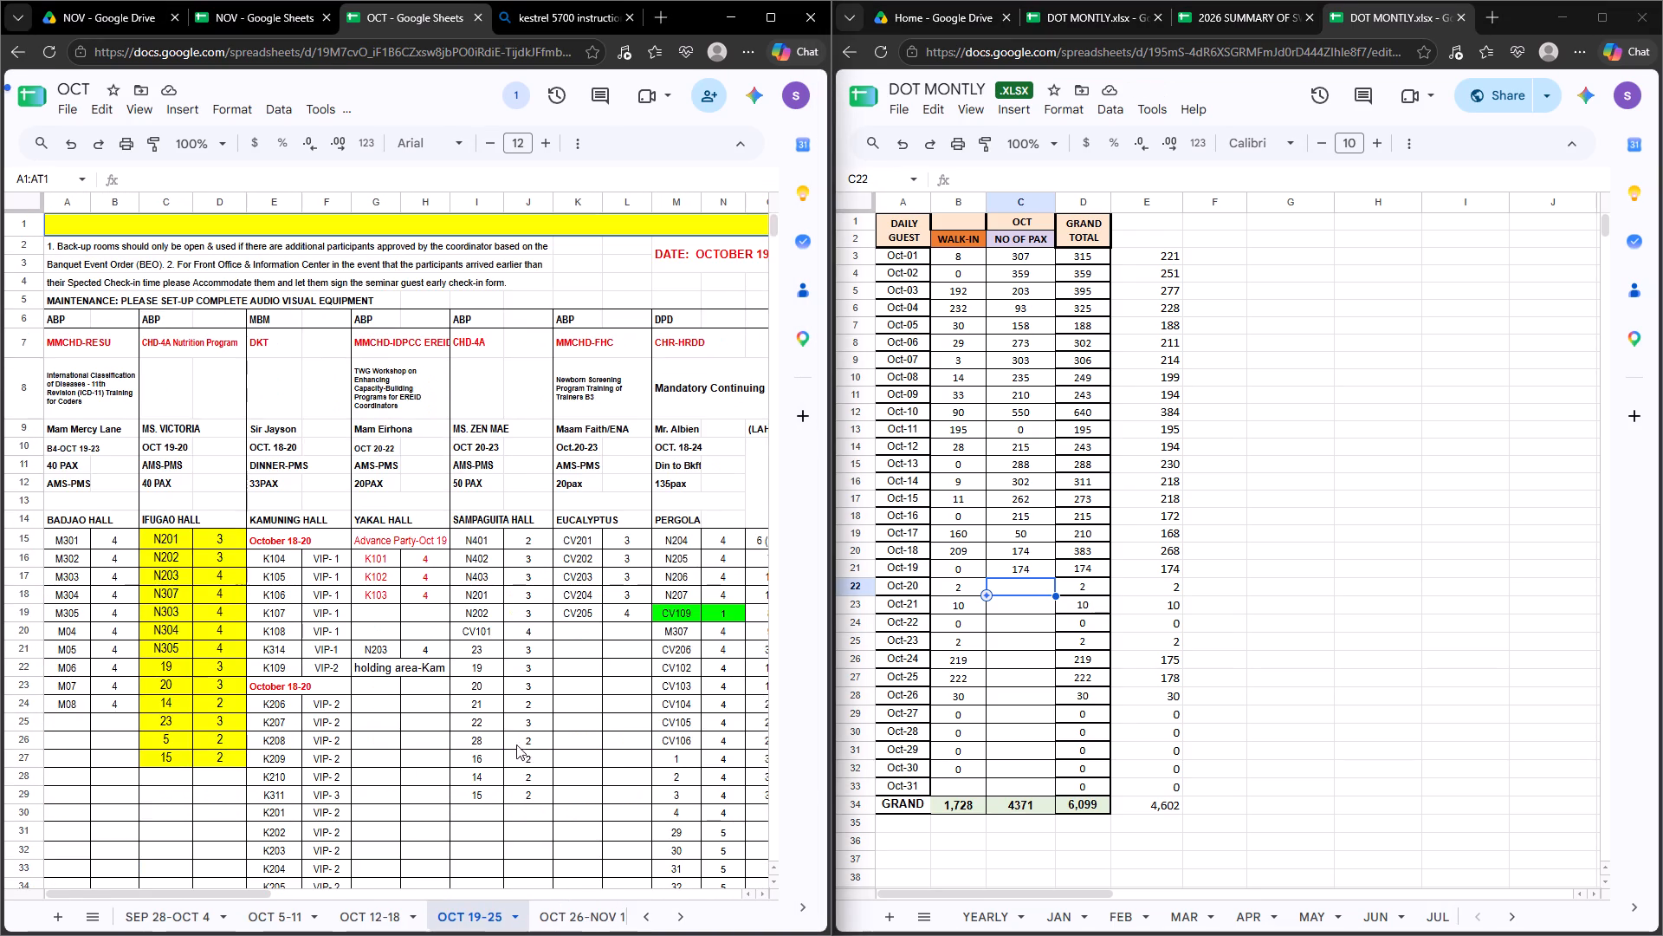
pyautogui.scroll(-8, 534, 743)
pyautogui.scroll(-7, 541, 822)
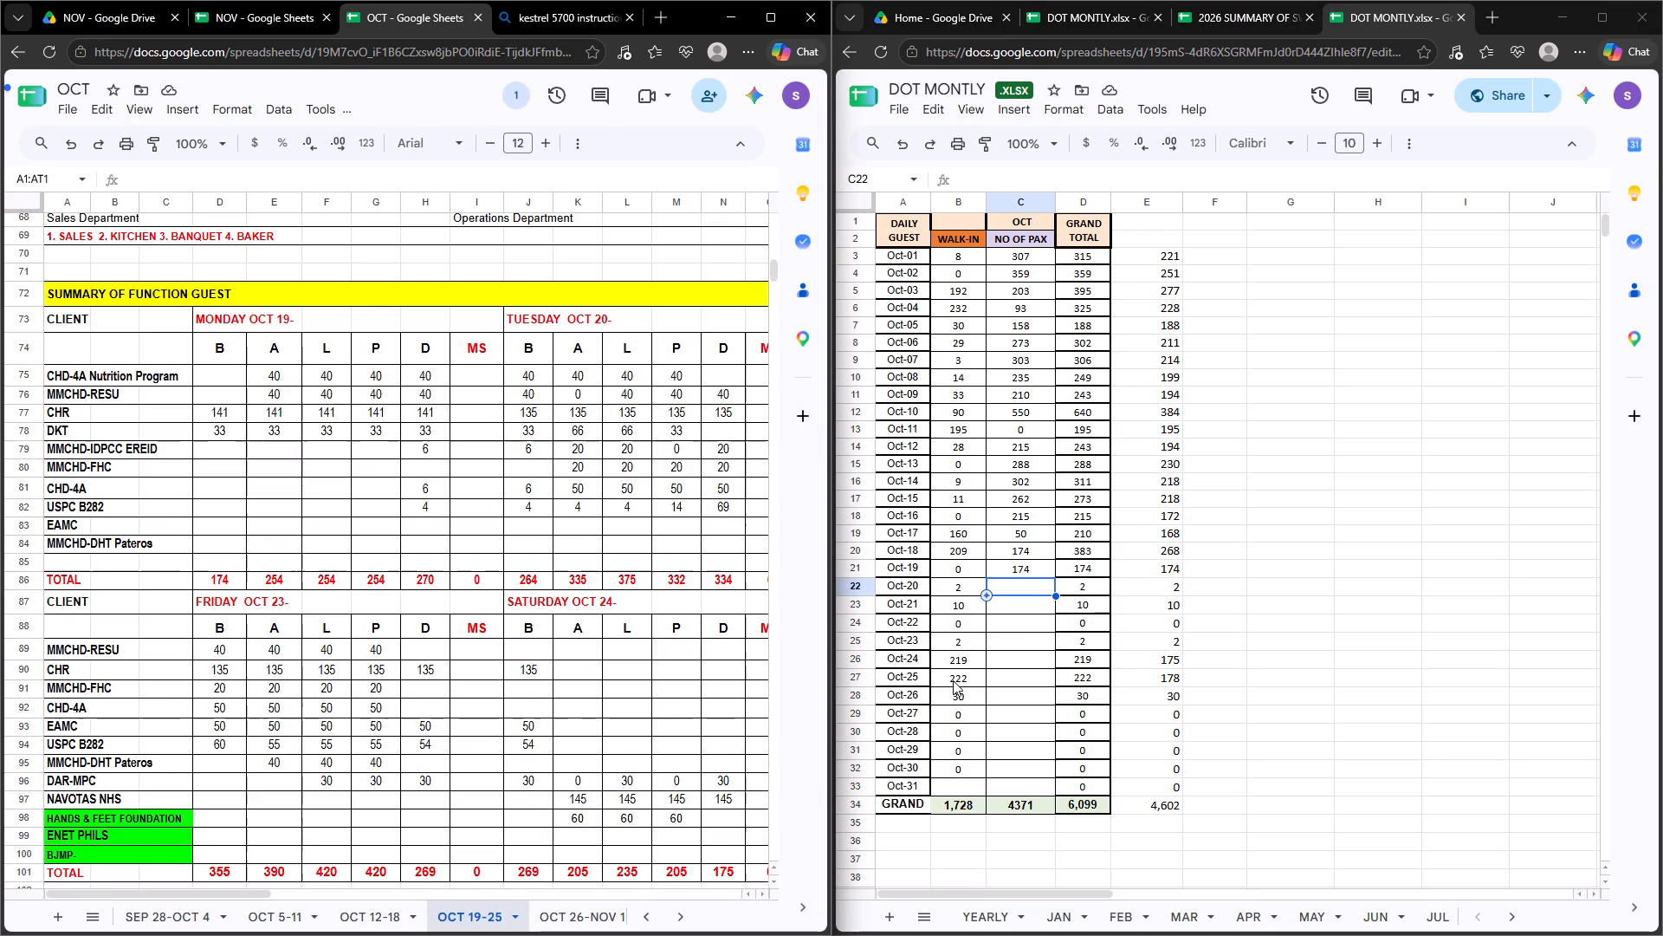
pyautogui.click(1021, 585)
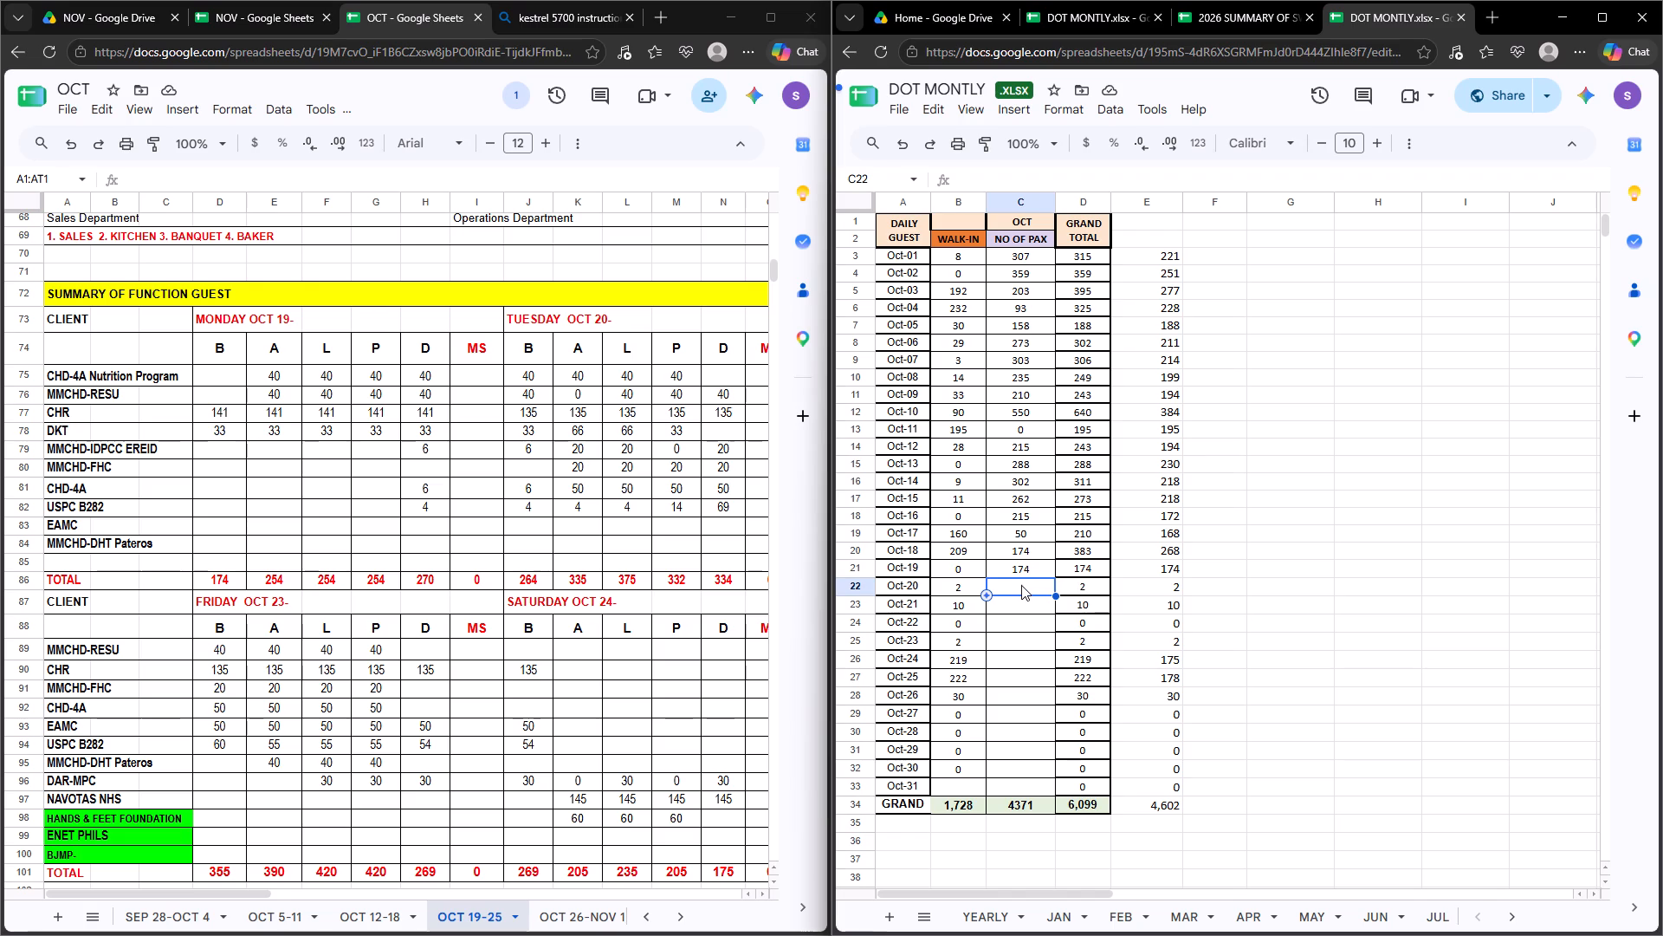
pyautogui.write('270')
pyautogui.press('Return')
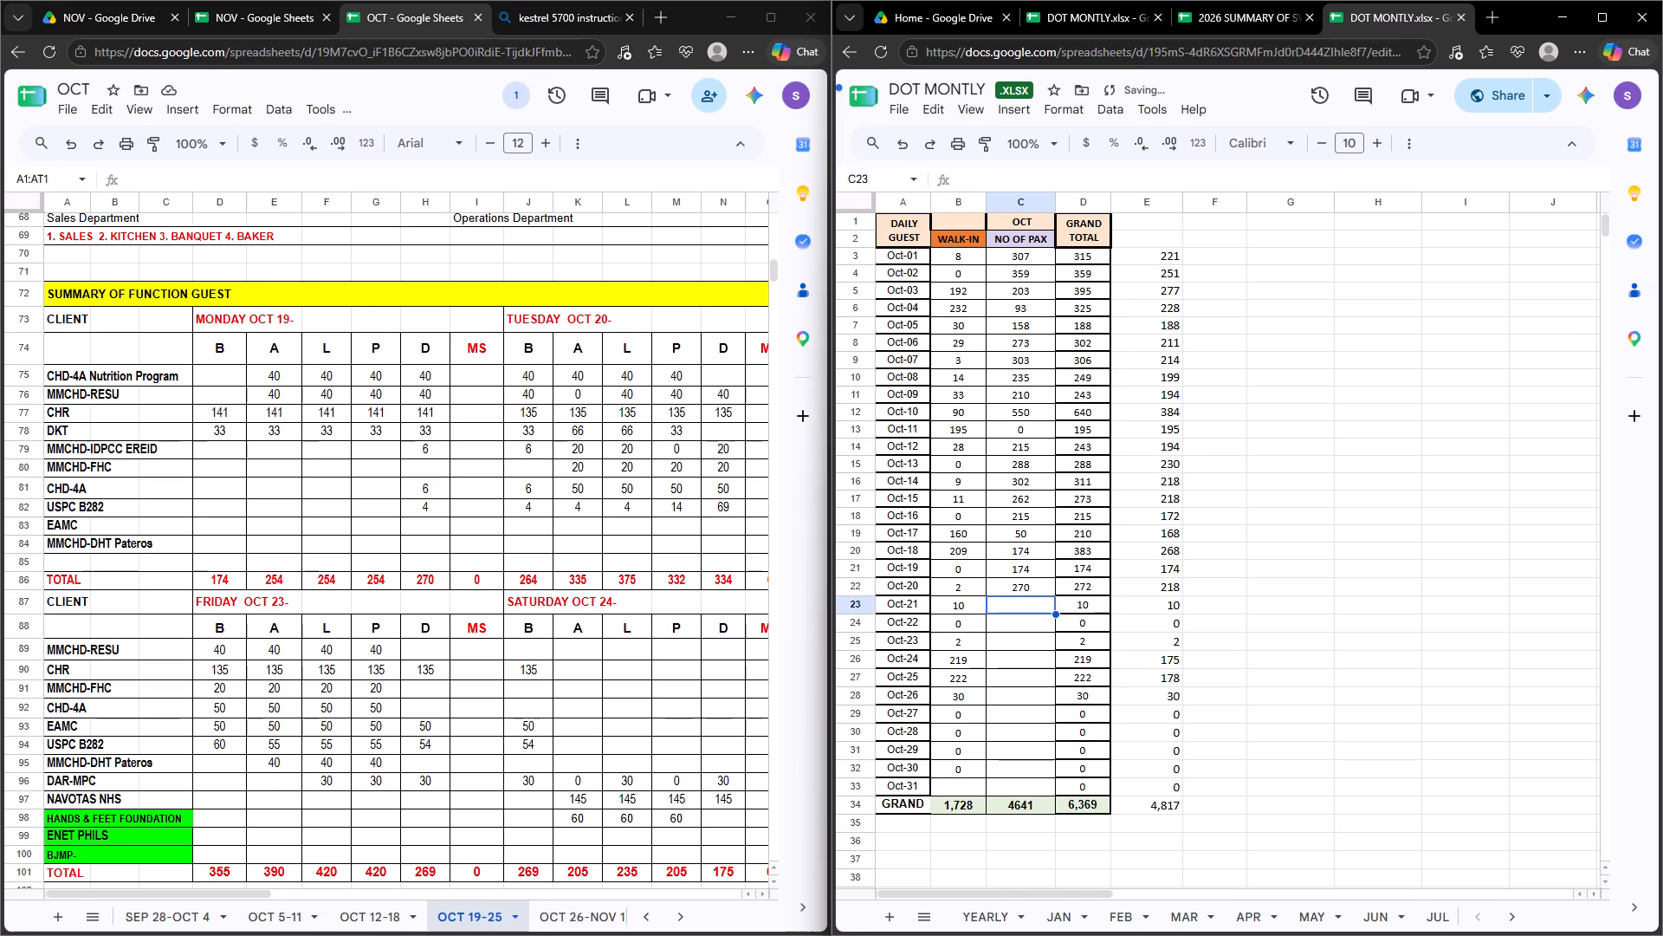
pyautogui.write('335')
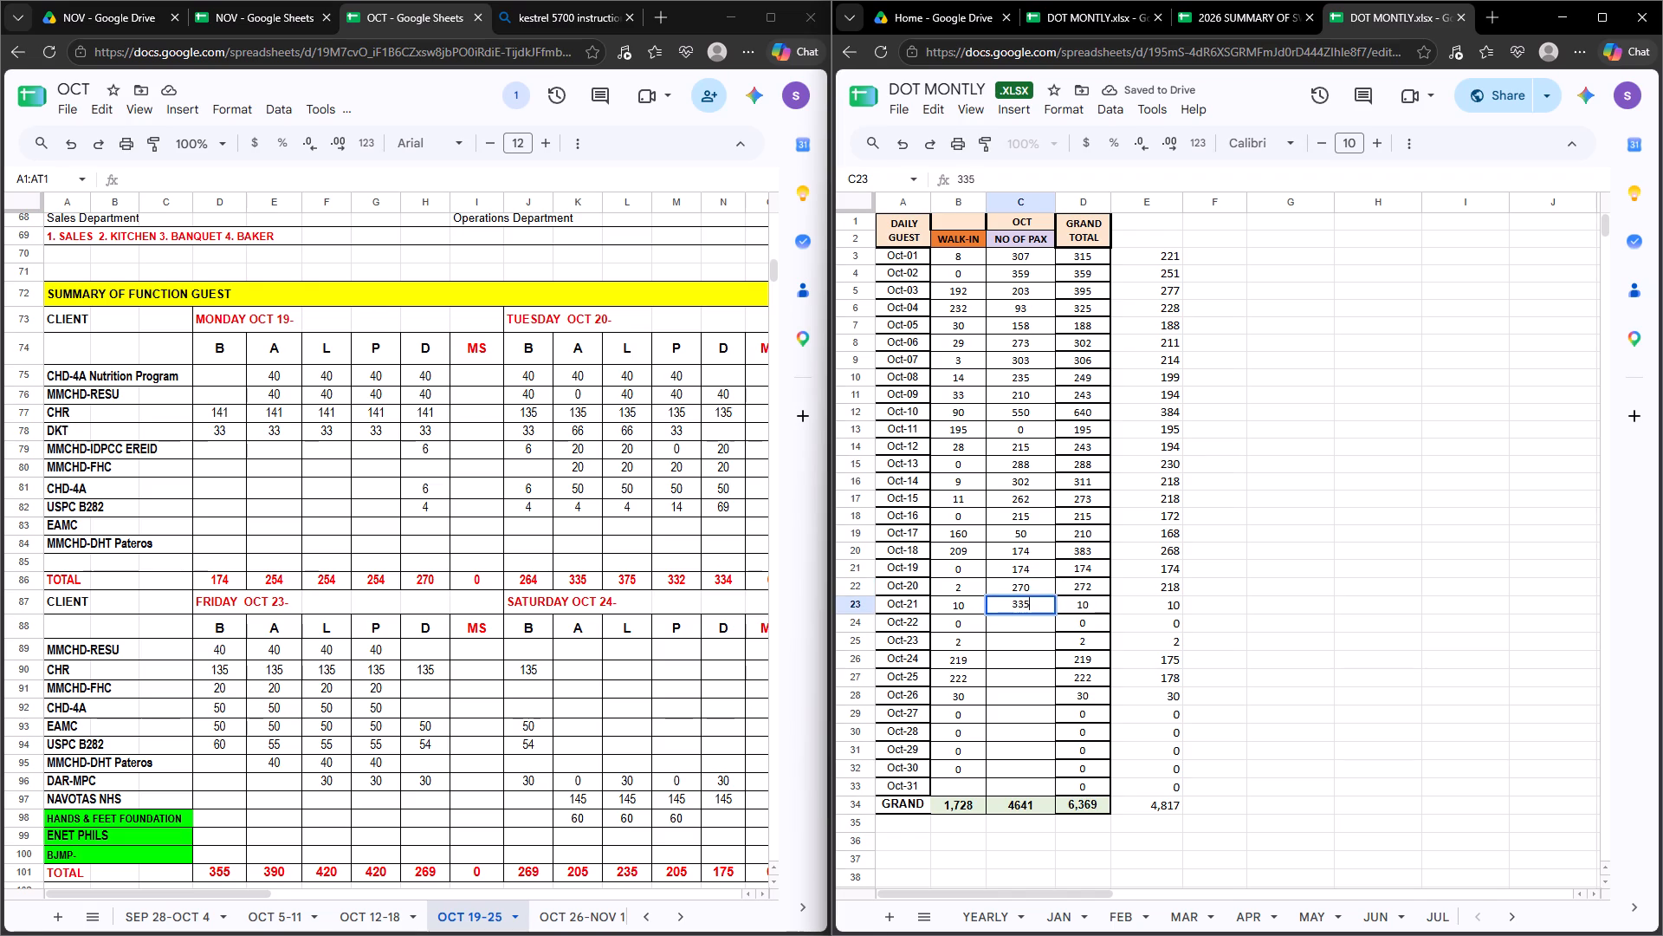
pyautogui.press('BackSpace')
pyautogui.press('BackSpace')
pyautogui.write('75')
pyautogui.press('Return')
# From the Wednesday and Thursday totals of the OCT 19-25 summary, enter pax counts of 426 for Oct-22 and 427 for Oct-23.
pyautogui.moveTo(239, 894); pyautogui.dragTo(256, 894)
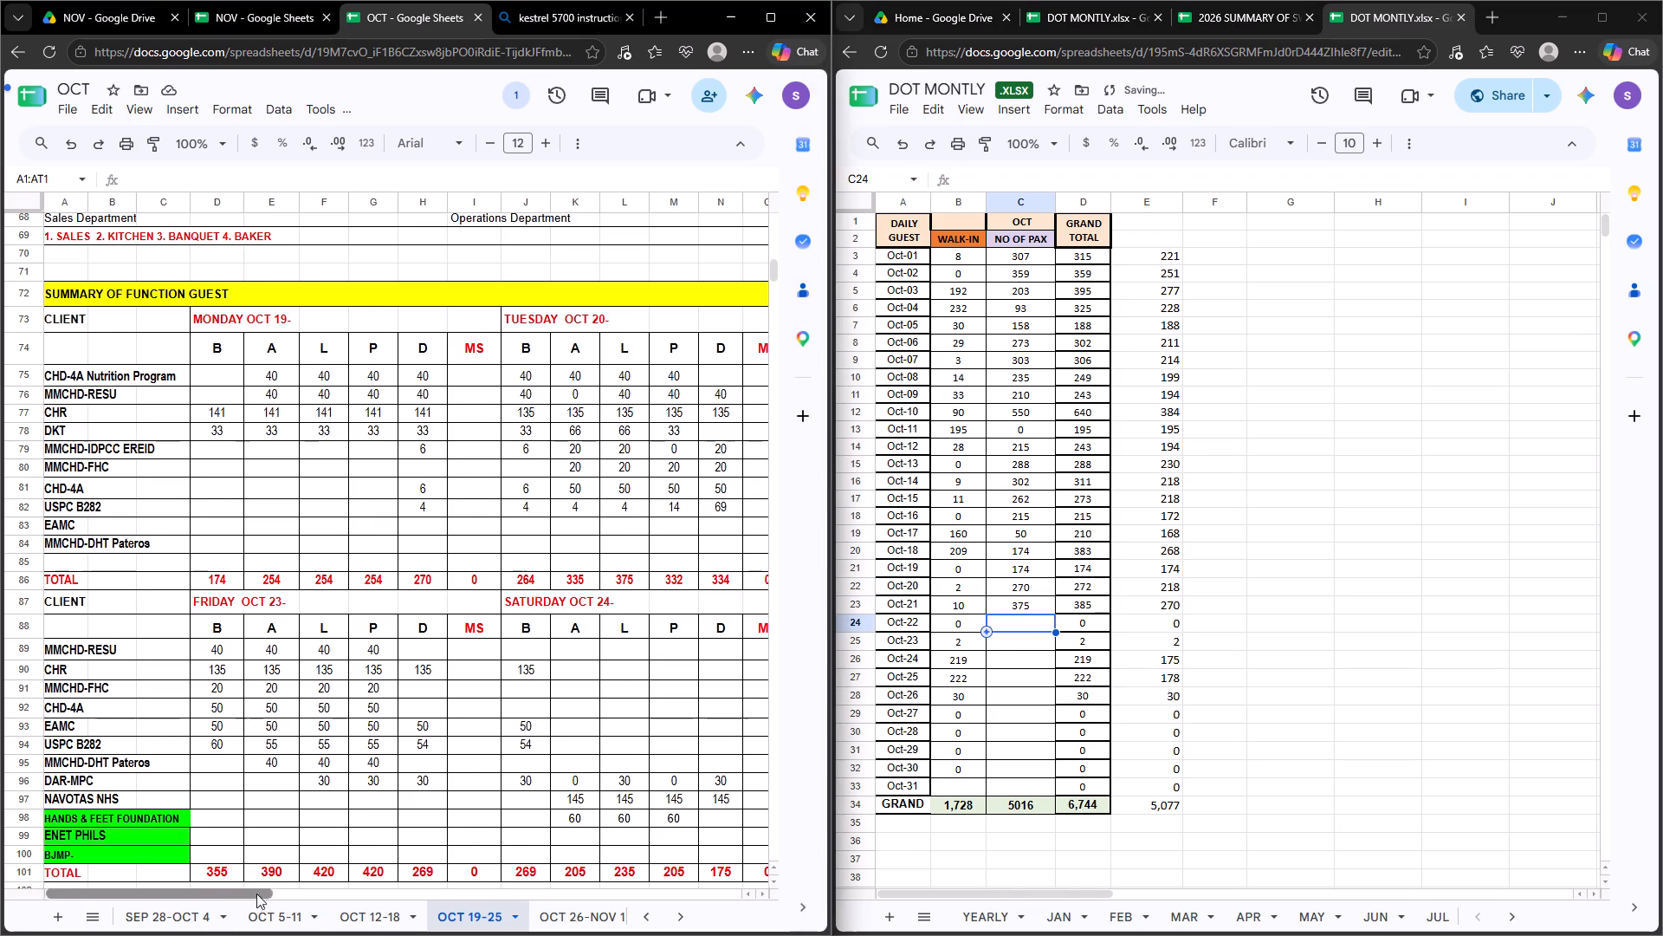
pyautogui.moveTo(256, 894); pyautogui.dragTo(443, 901)
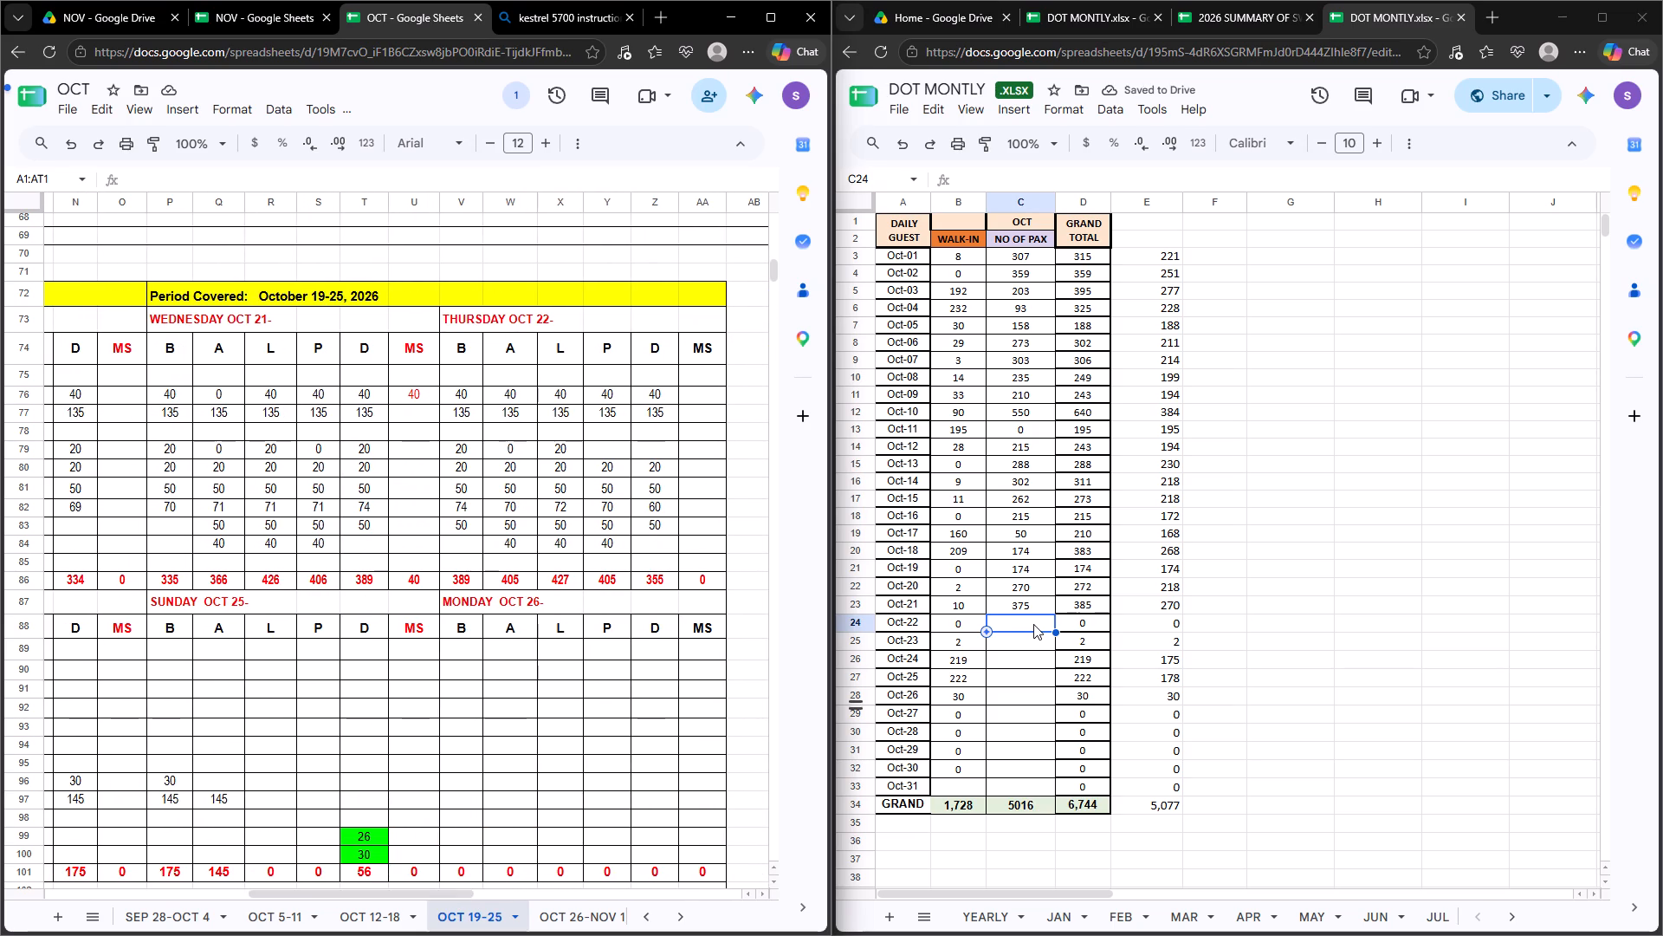
pyautogui.click(1032, 623)
pyautogui.write('426')
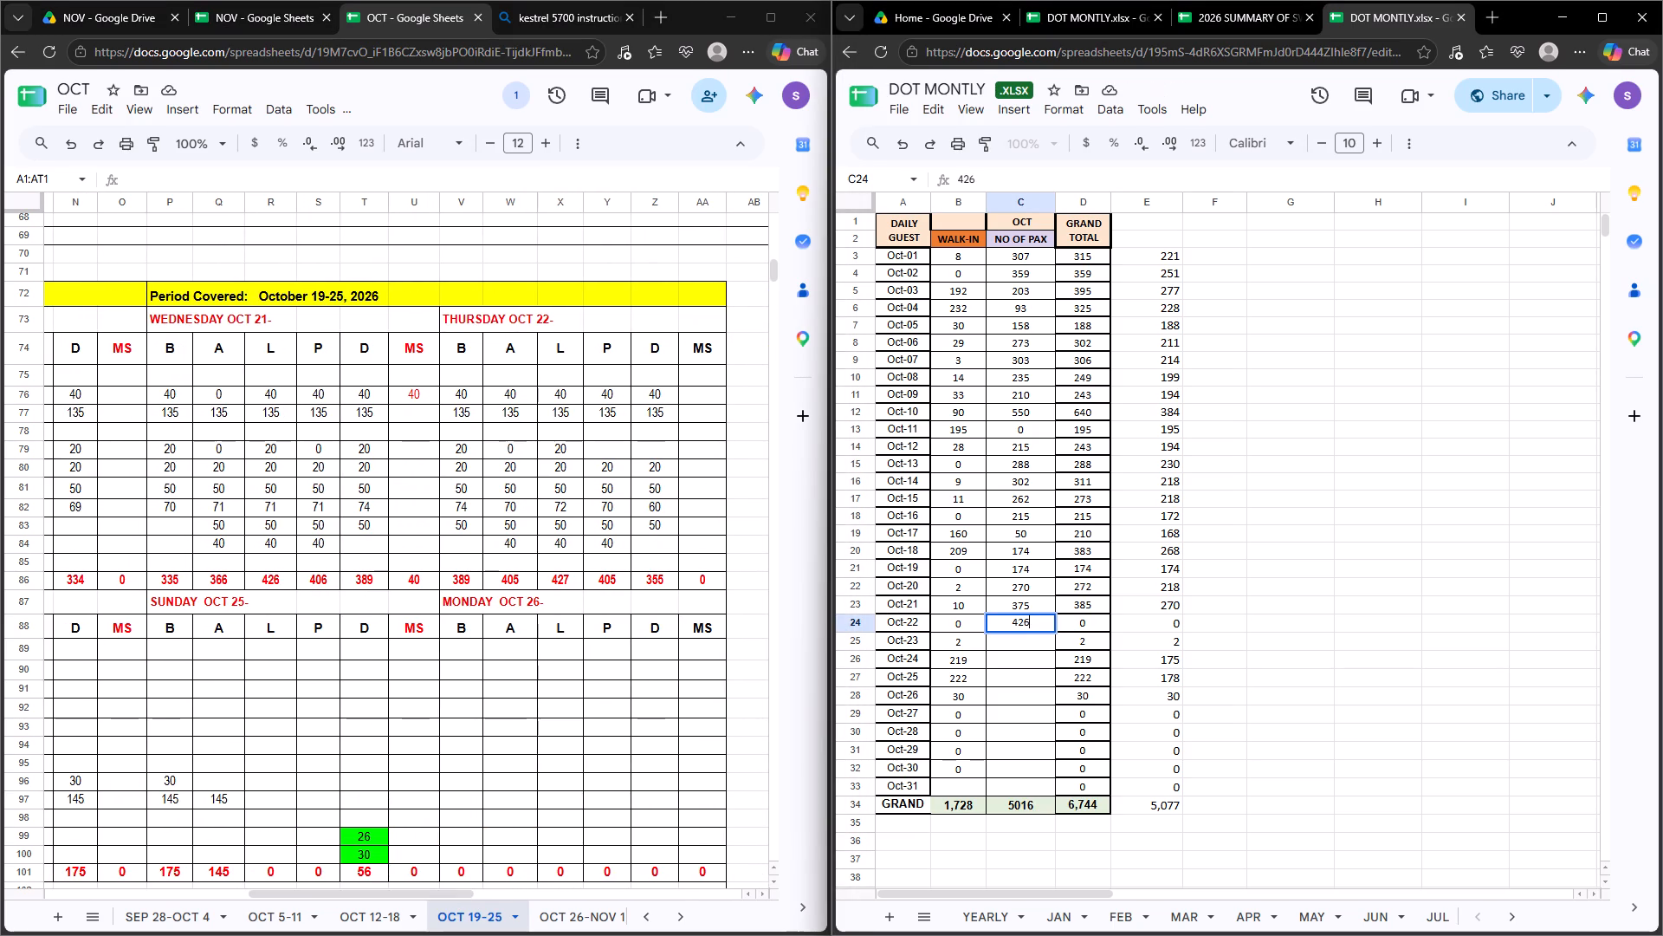
pyautogui.press('Return')
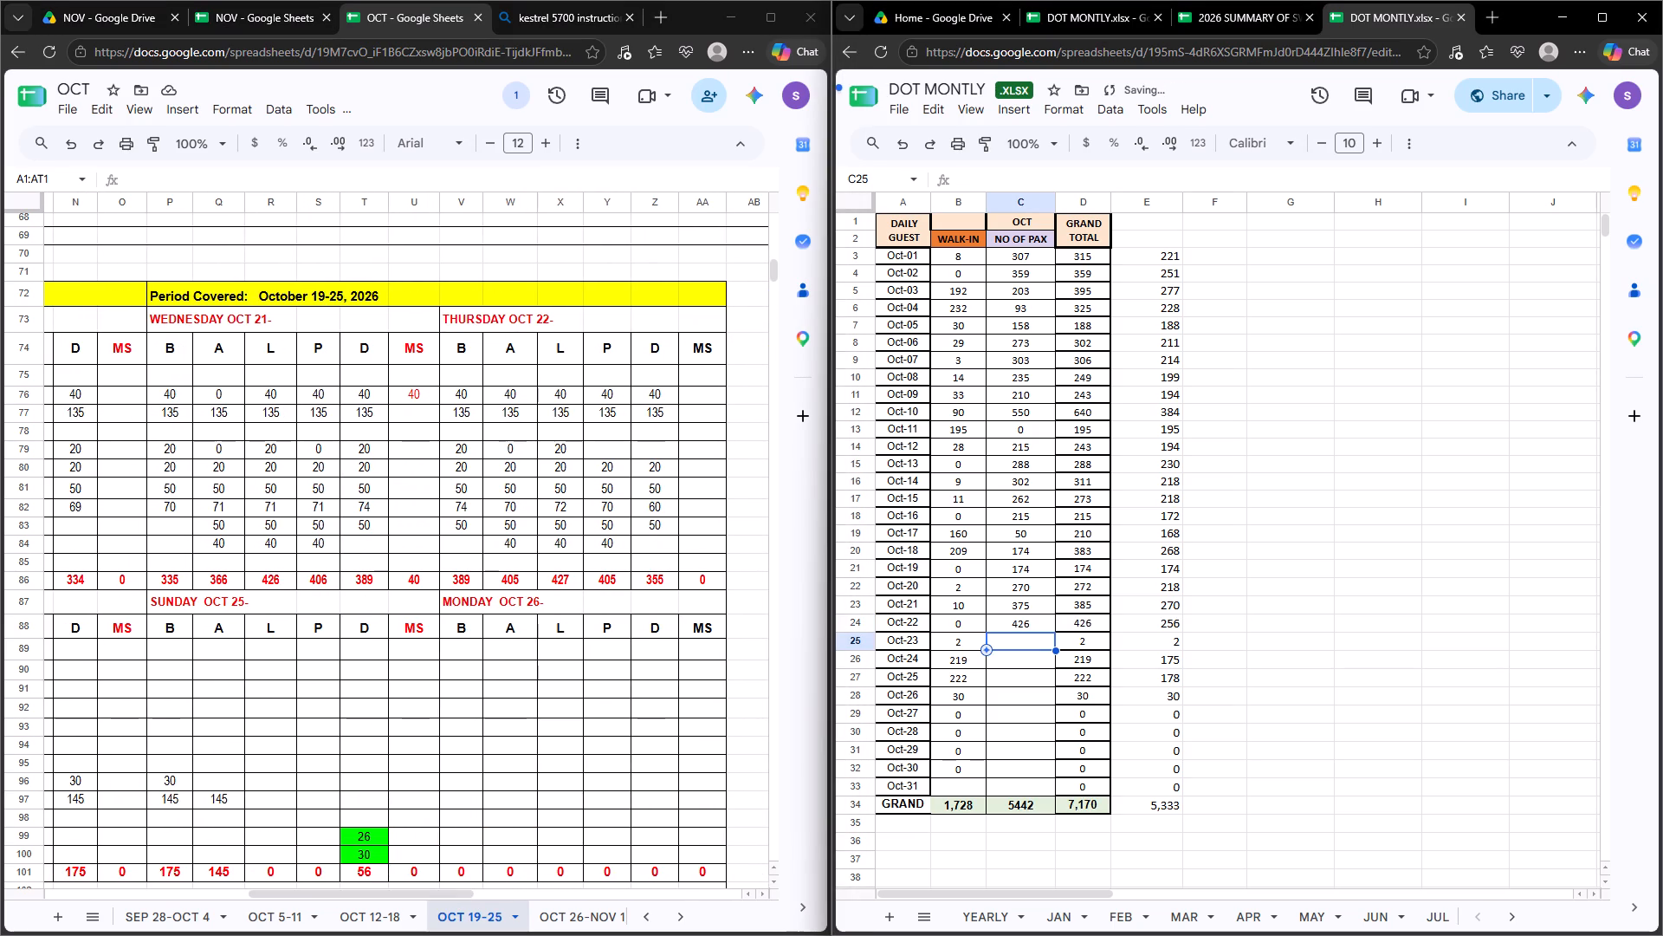
pyautogui.press('2')
pyautogui.press('BackSpace')
pyautogui.write('427')
pyautogui.press('Return')
# From the Friday and Saturday totals of the OCT 19-25 summary, enter pax counts of 420 for Oct-24 and 269 for Oct-25.
pyautogui.moveTo(428, 894); pyautogui.dragTo(424, 893)
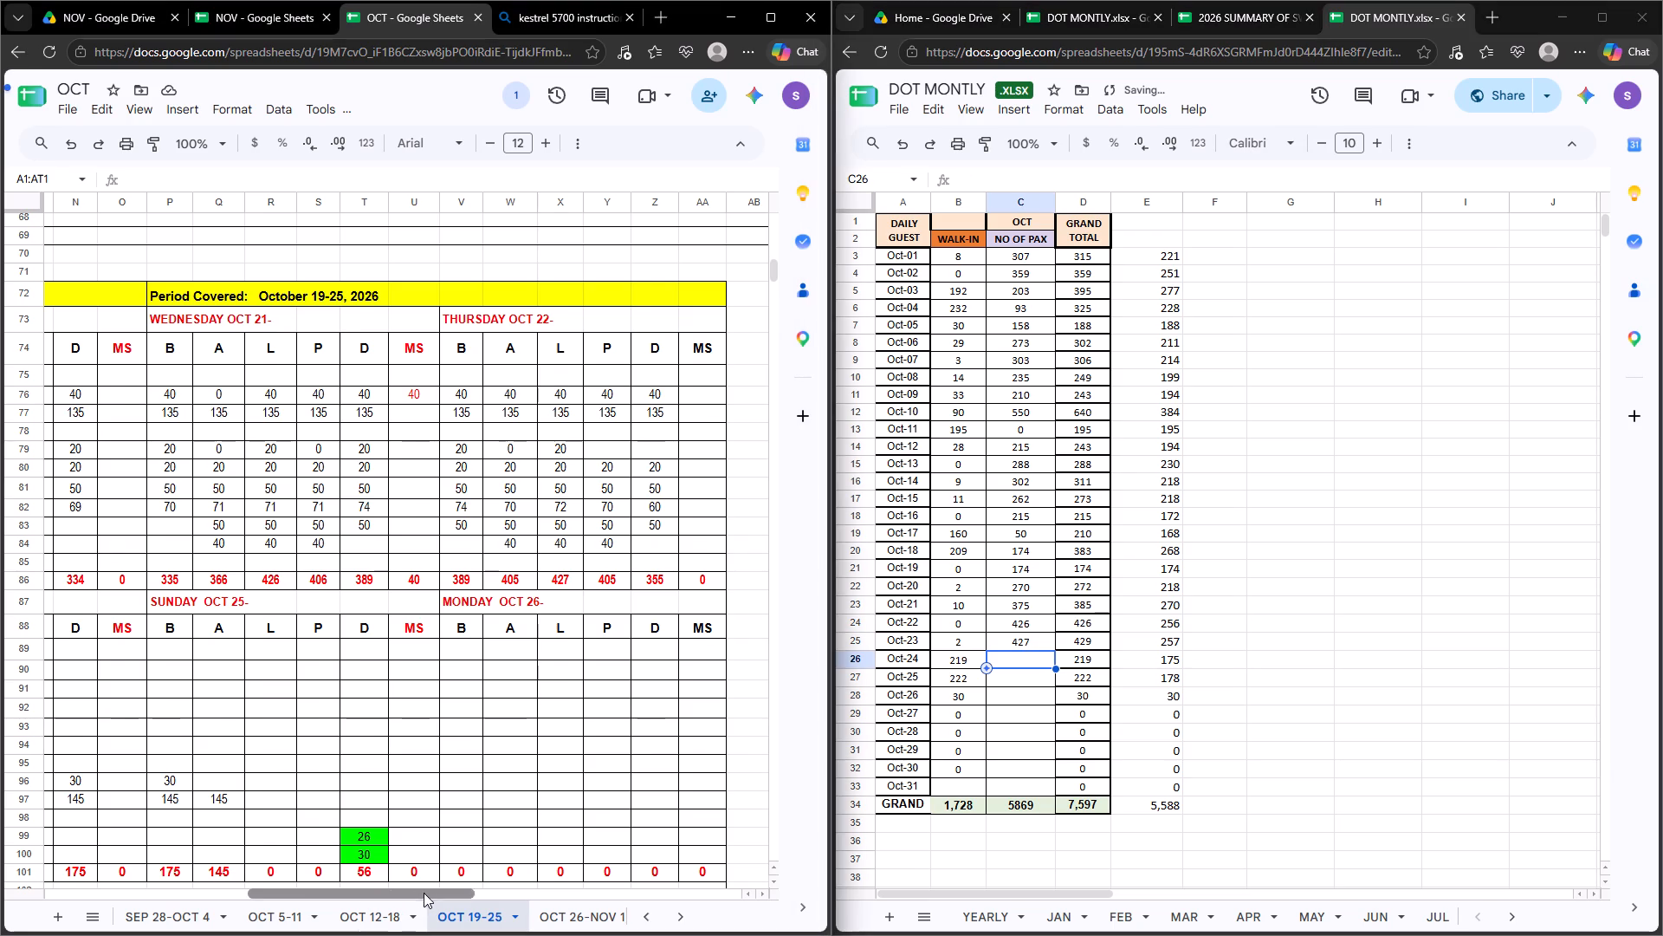
pyautogui.moveTo(424, 893); pyautogui.dragTo(243, 887)
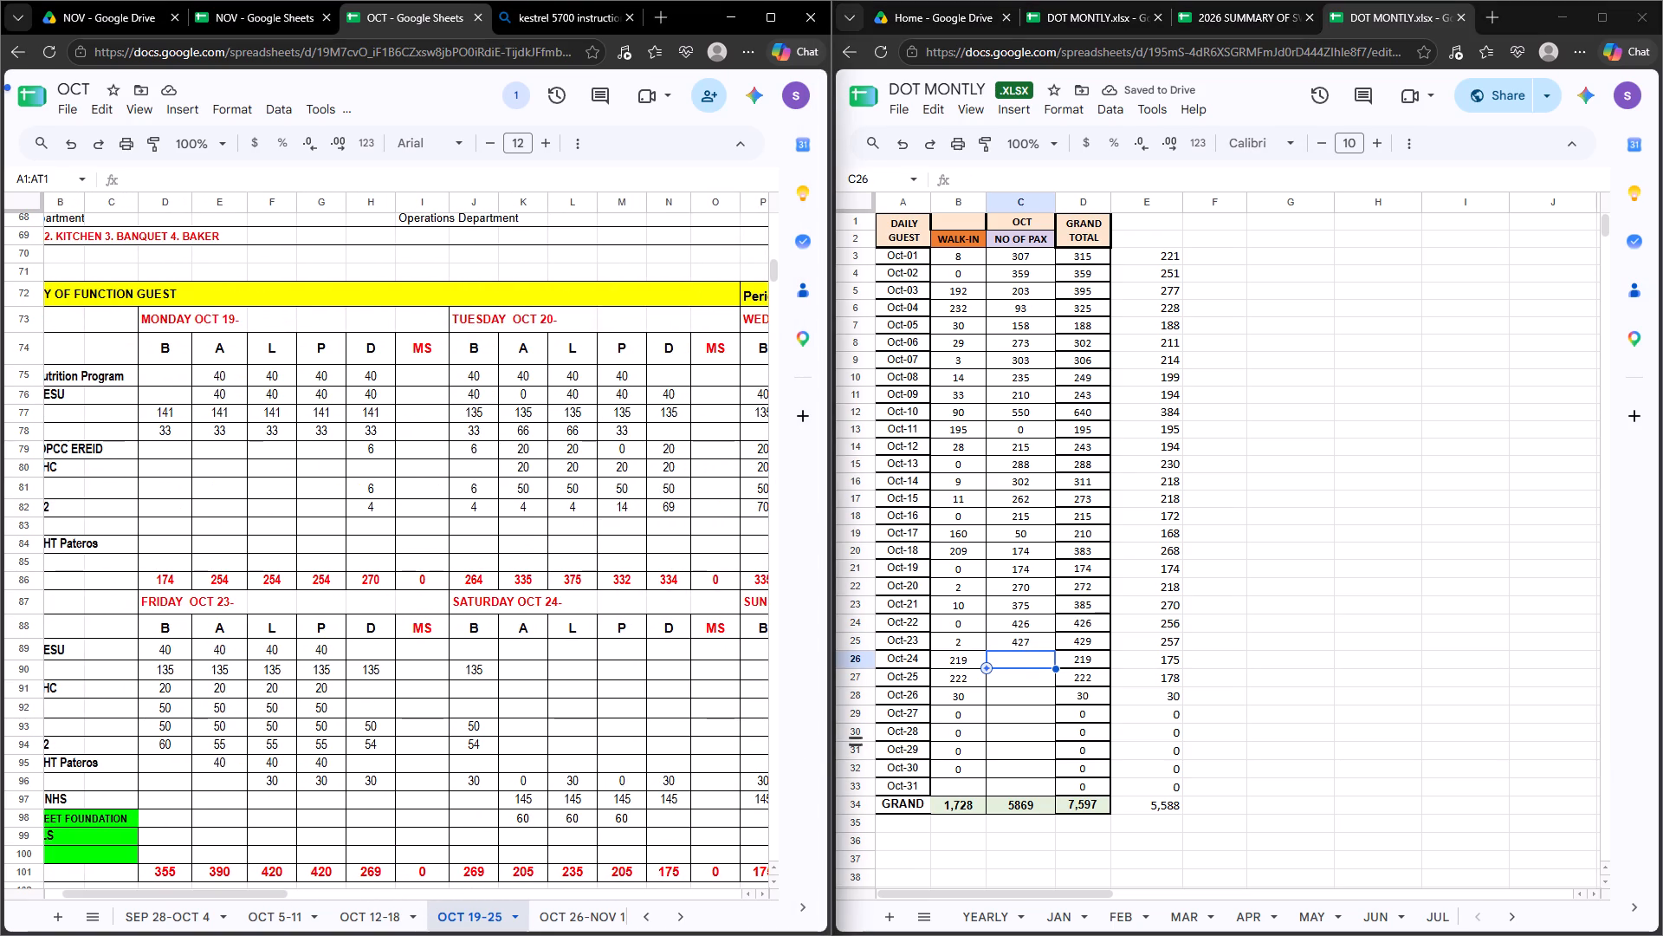
pyautogui.click(1029, 660)
pyautogui.write('420')
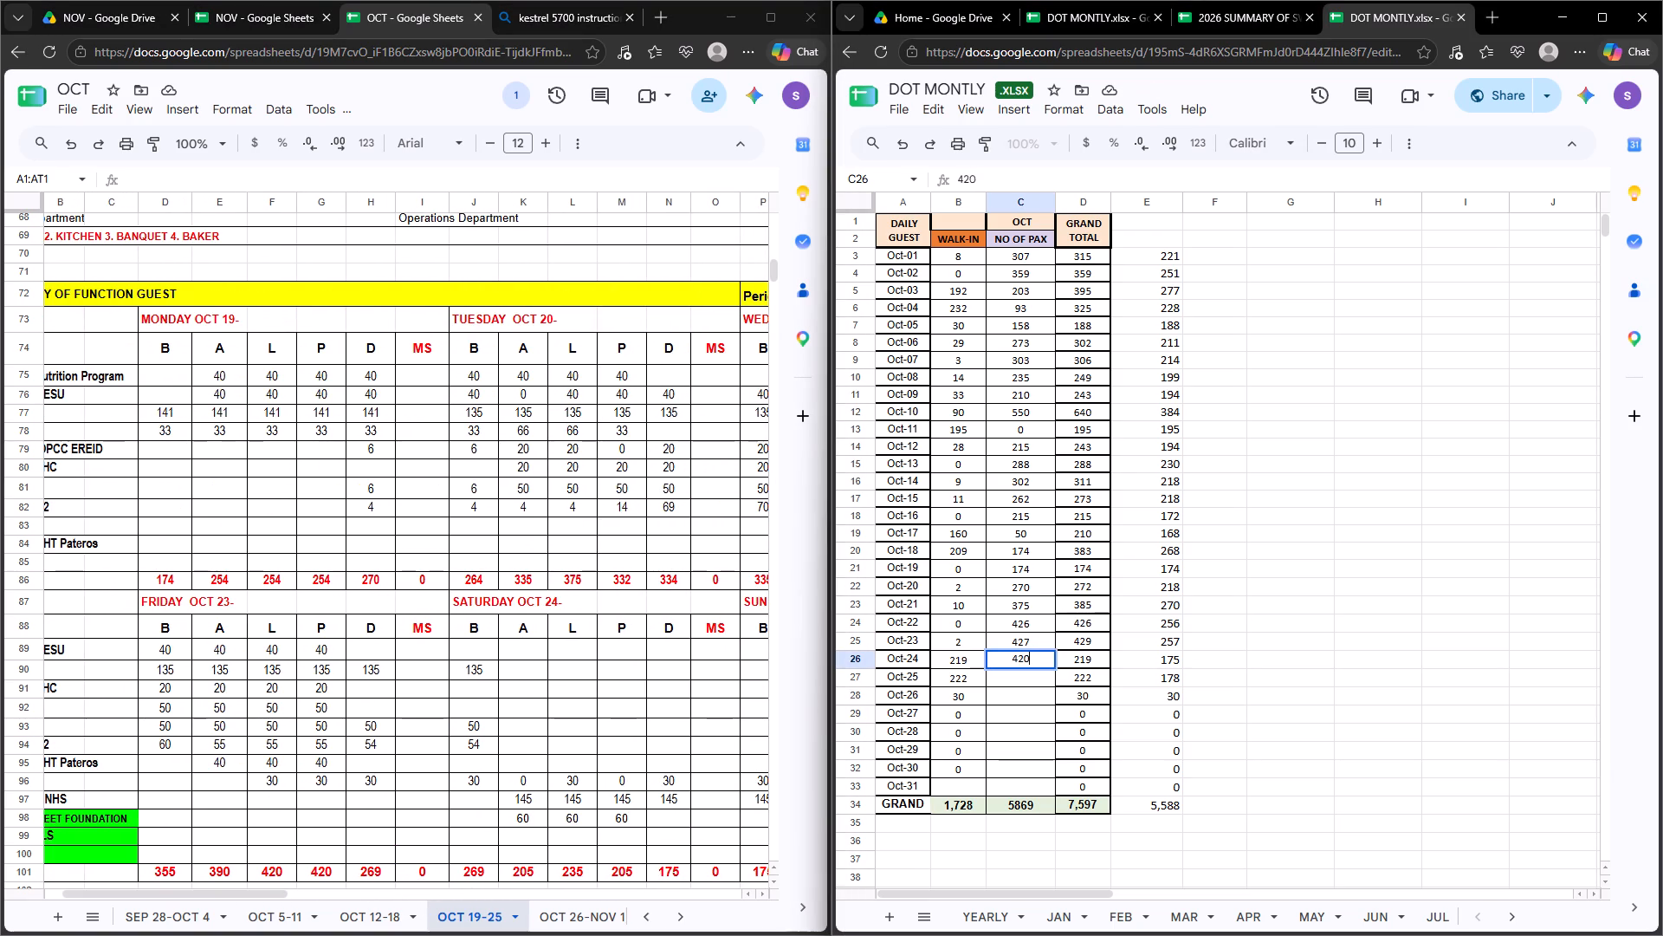
pyautogui.press('Return')
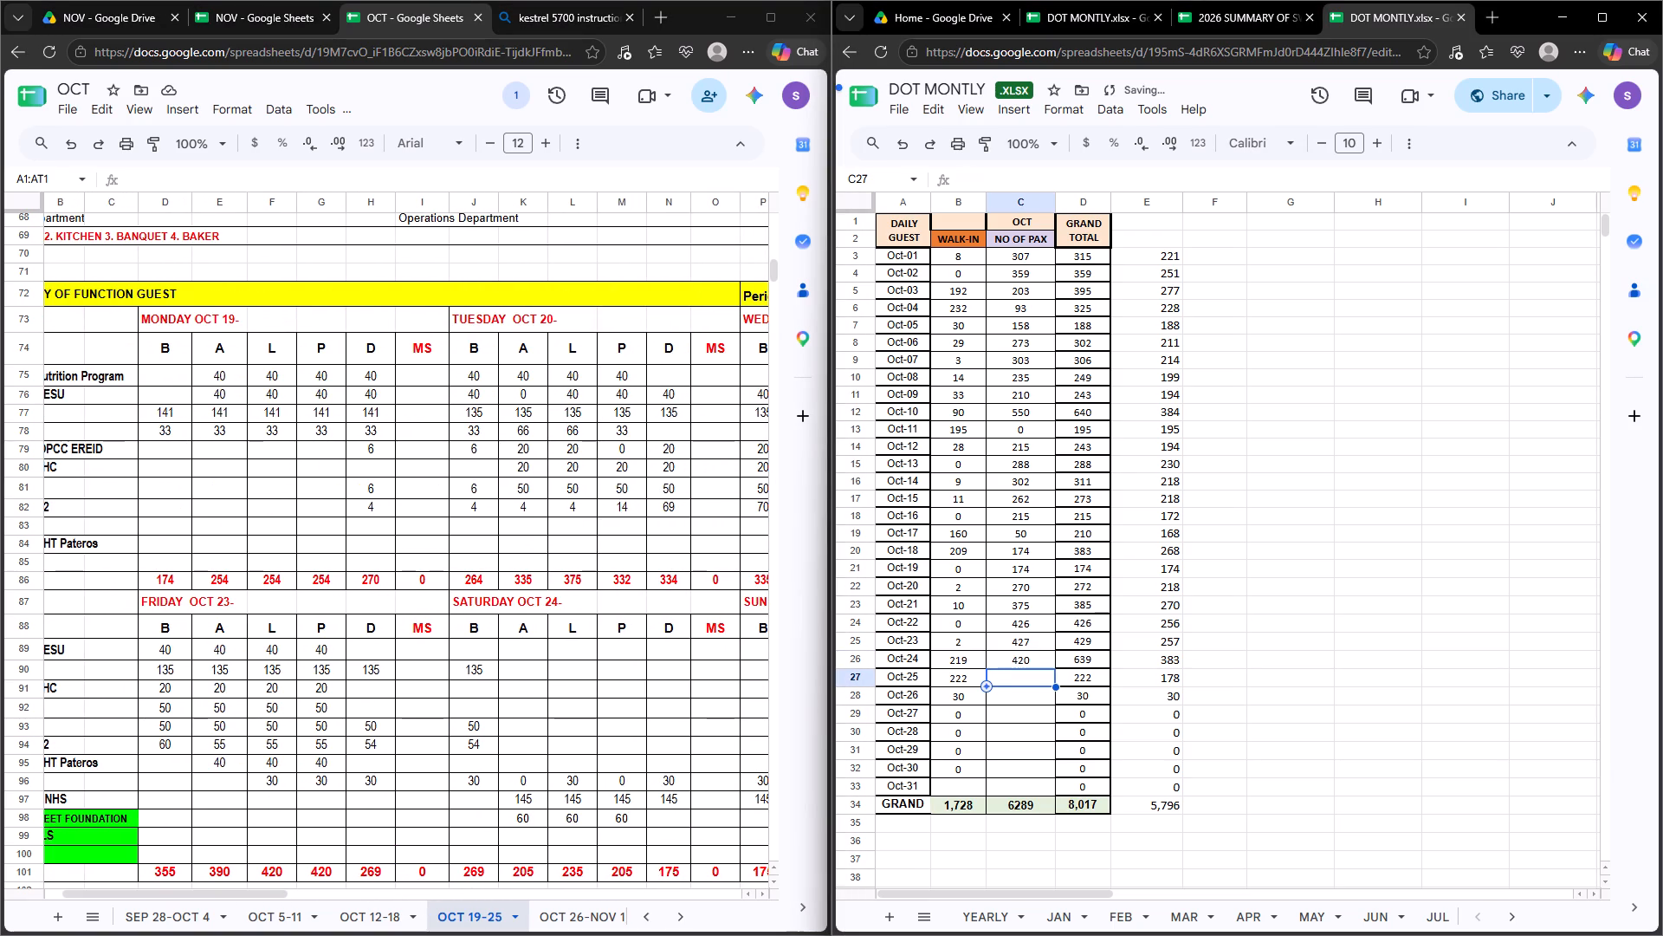
pyautogui.write('269')
pyautogui.press('Return')
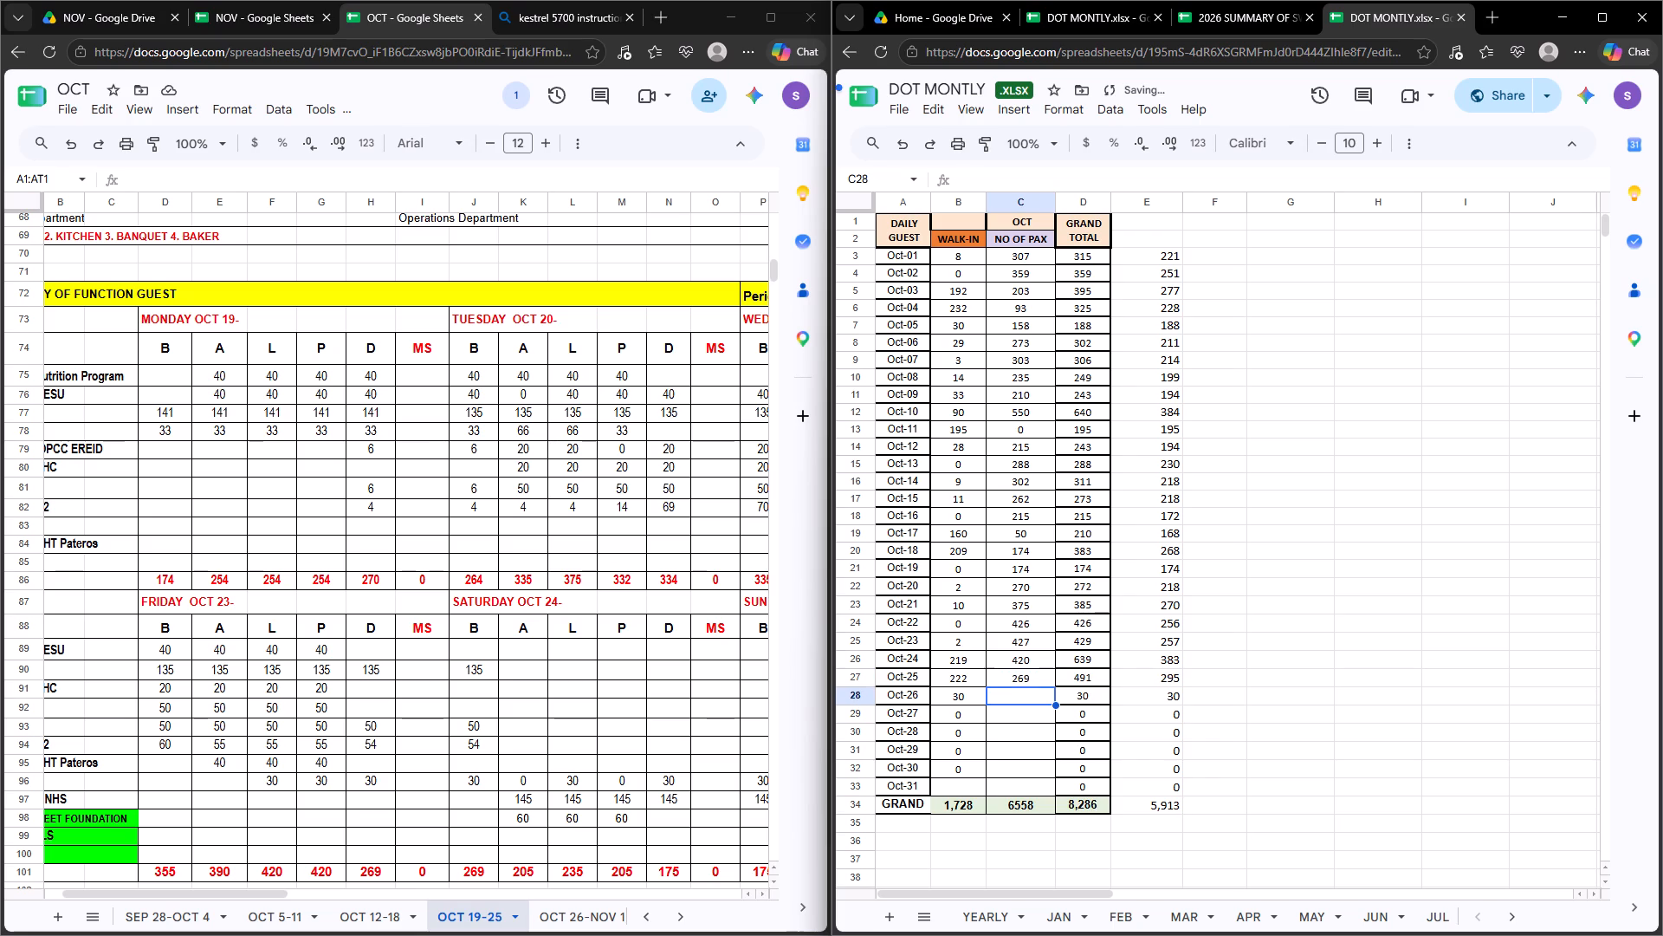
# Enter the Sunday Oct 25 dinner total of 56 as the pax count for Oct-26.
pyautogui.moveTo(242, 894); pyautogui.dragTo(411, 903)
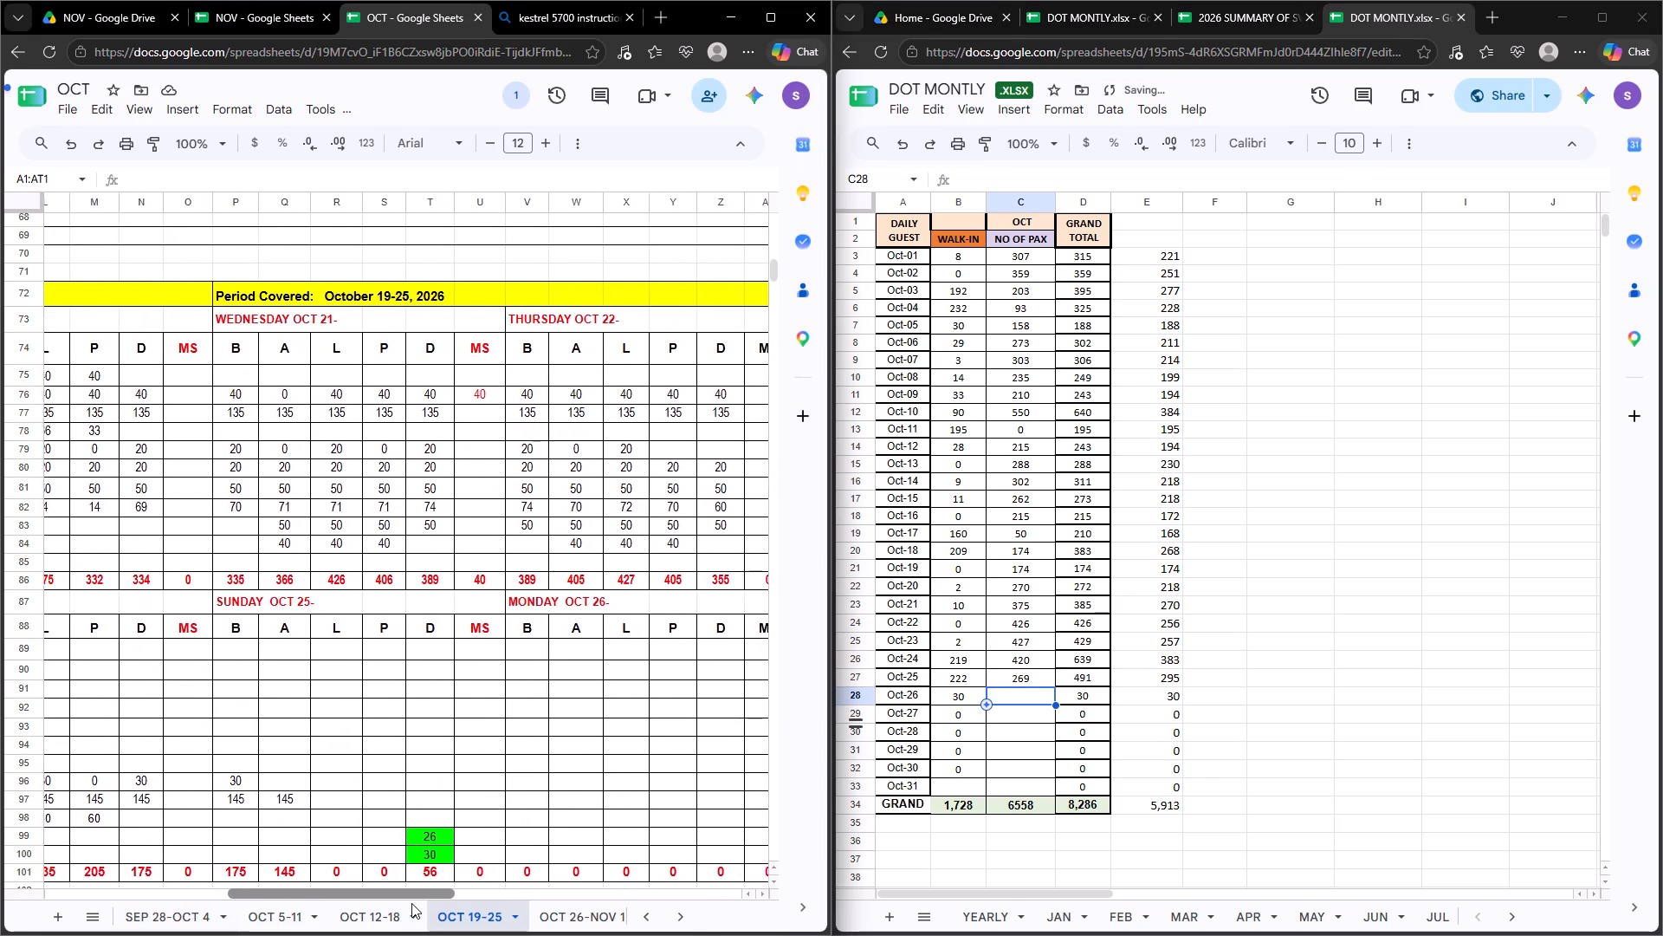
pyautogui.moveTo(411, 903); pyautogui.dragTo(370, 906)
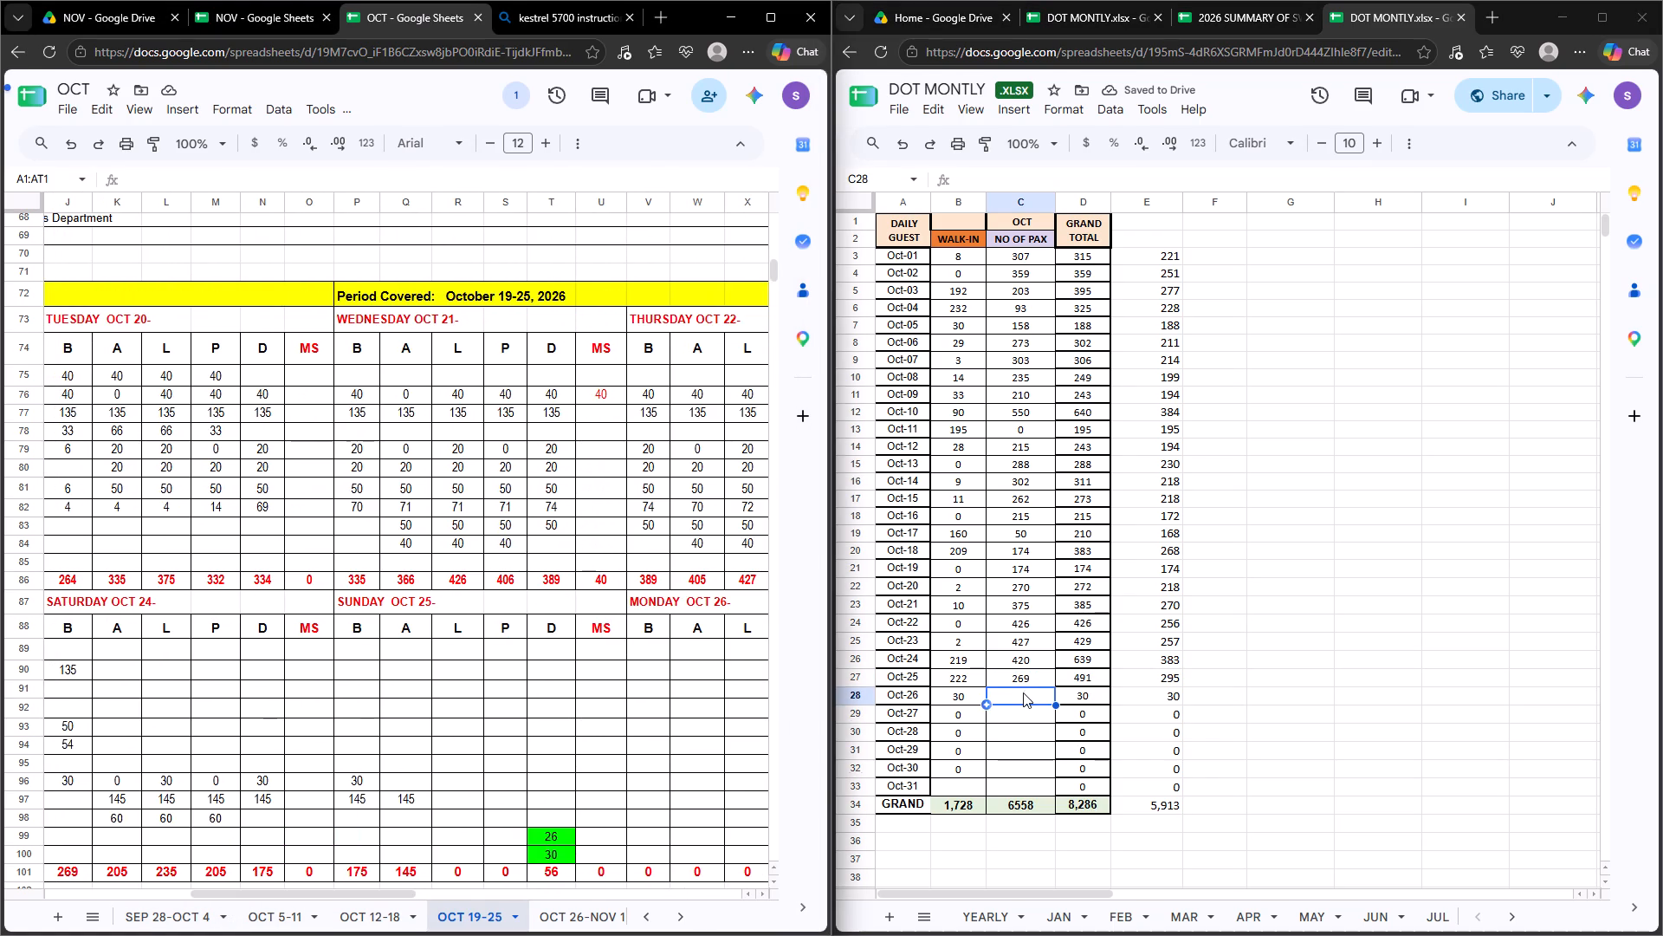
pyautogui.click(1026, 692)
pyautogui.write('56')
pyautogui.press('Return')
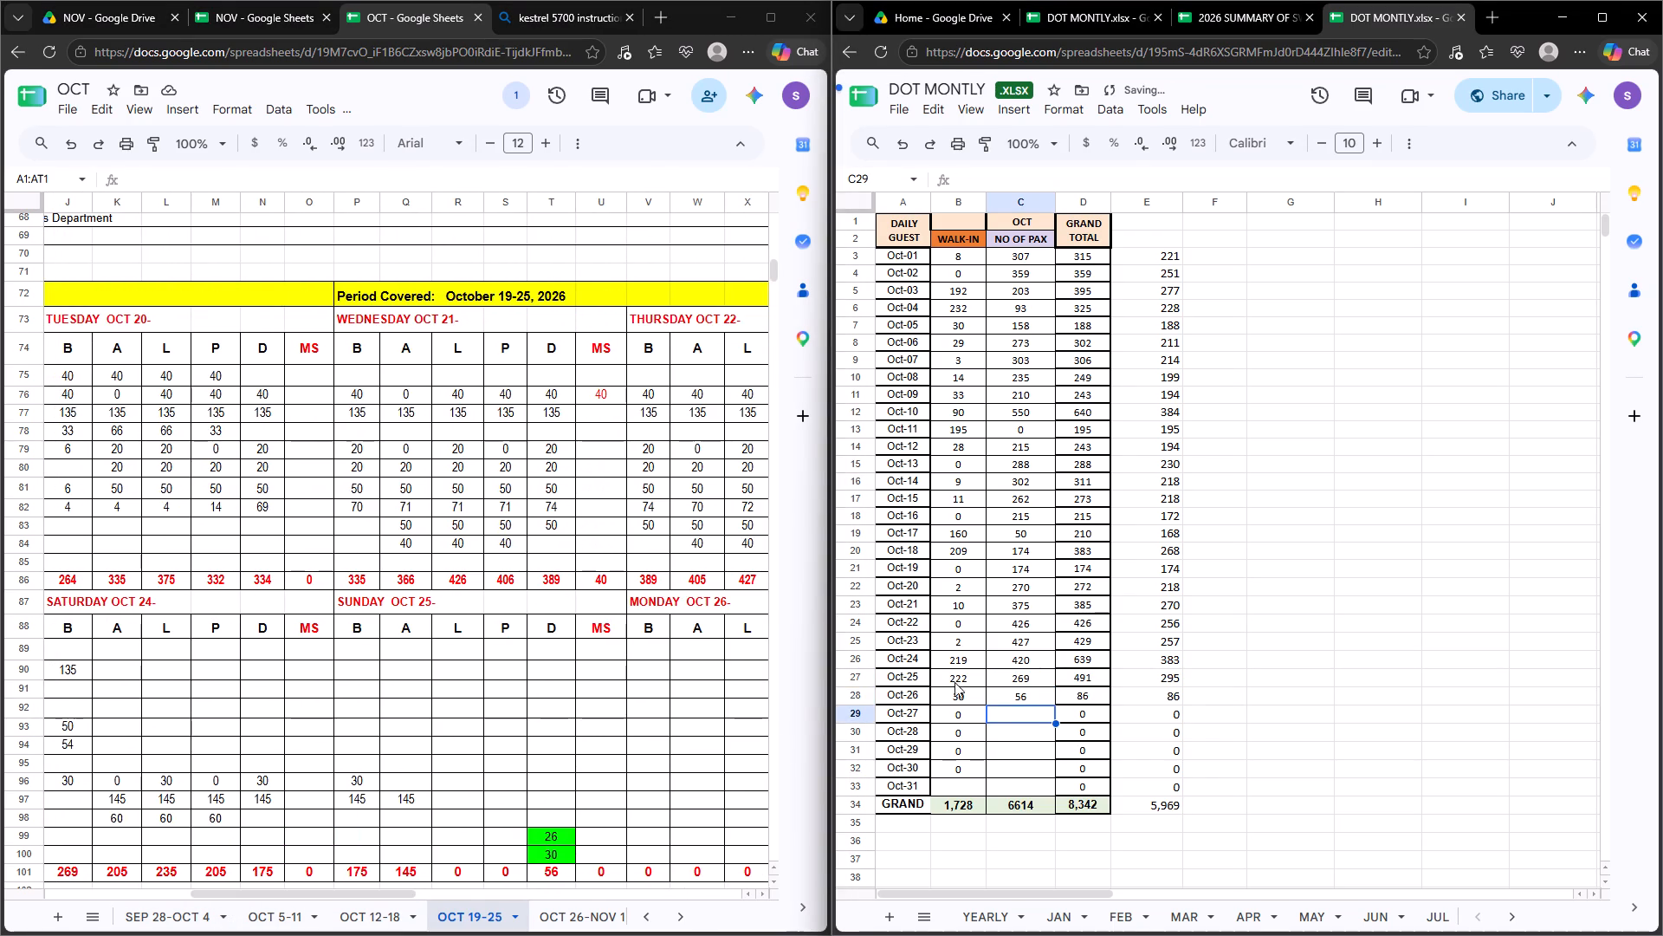
# Consult the OCT 26-NOV 1 function guest summary and enter pax counts of 497 for Oct-26 and 272 for Oct-27.
pyautogui.click(573, 935)
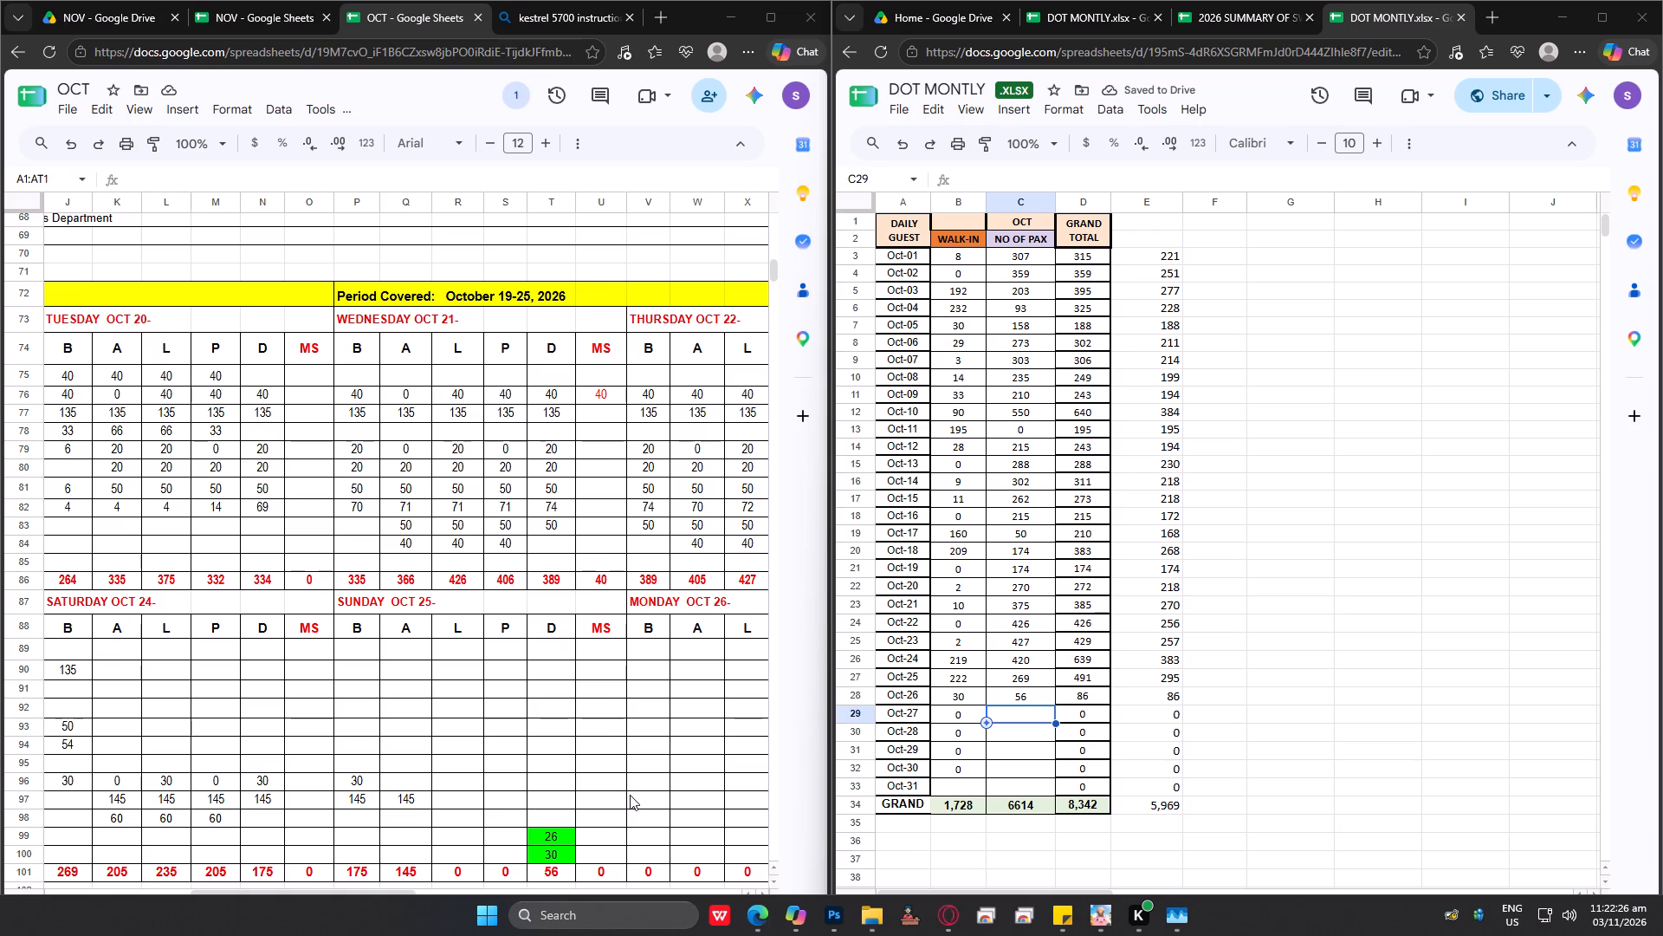
pyautogui.click(632, 788)
pyautogui.click(586, 909)
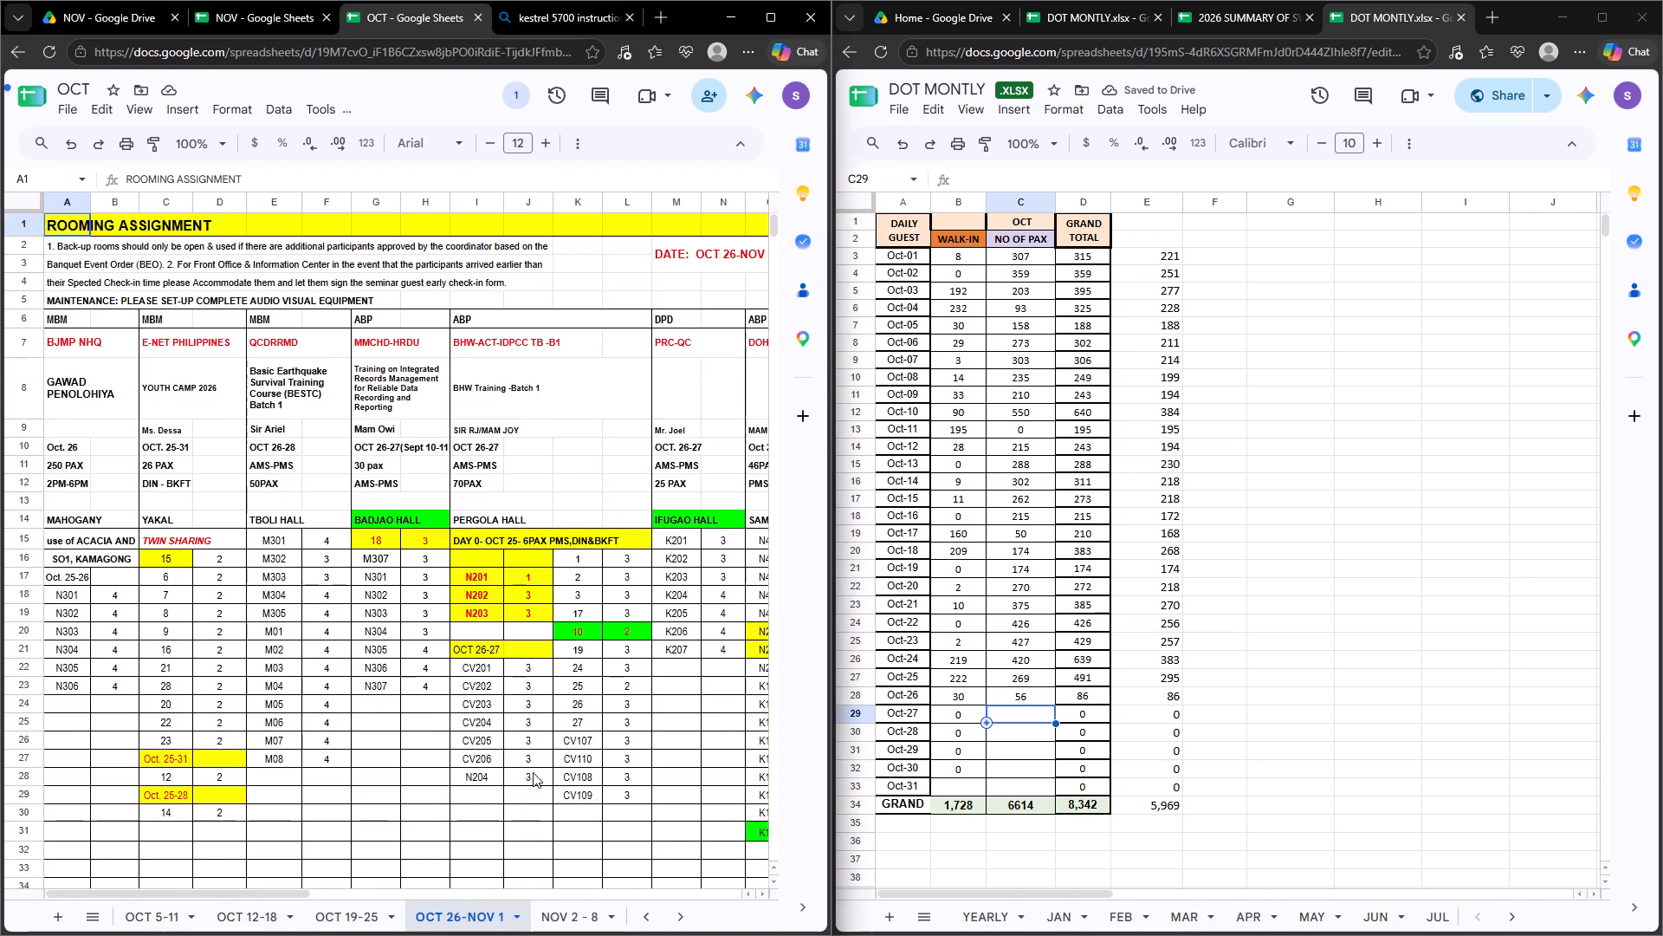
pyautogui.scroll(-15, 534, 772)
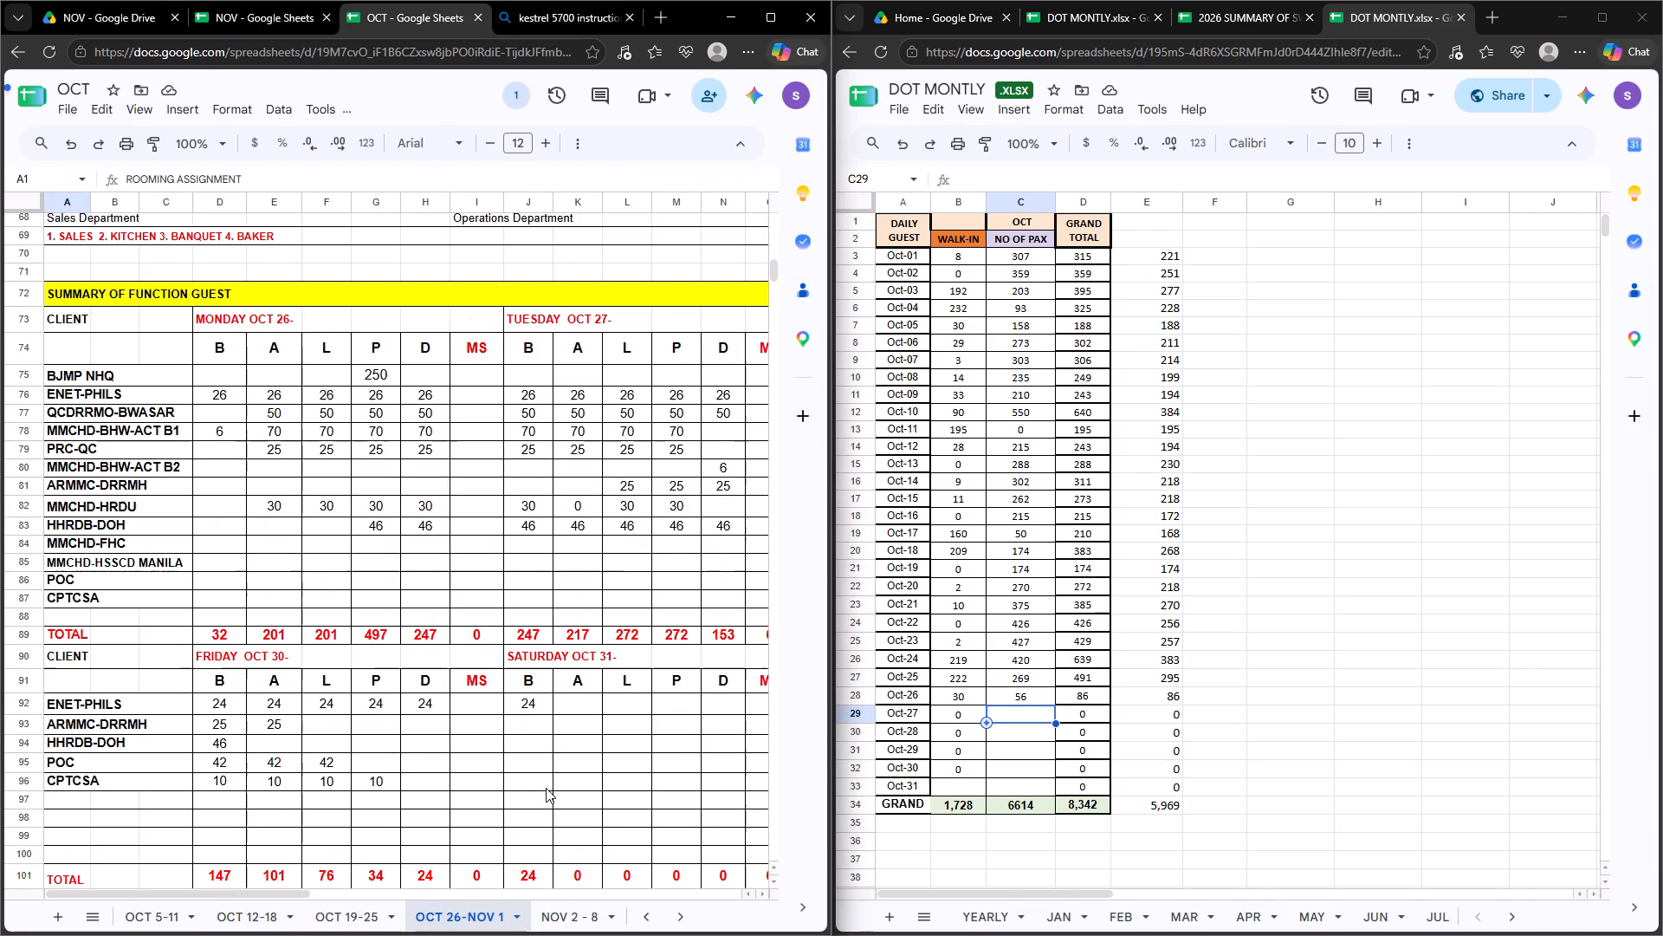
pyautogui.click(1013, 697)
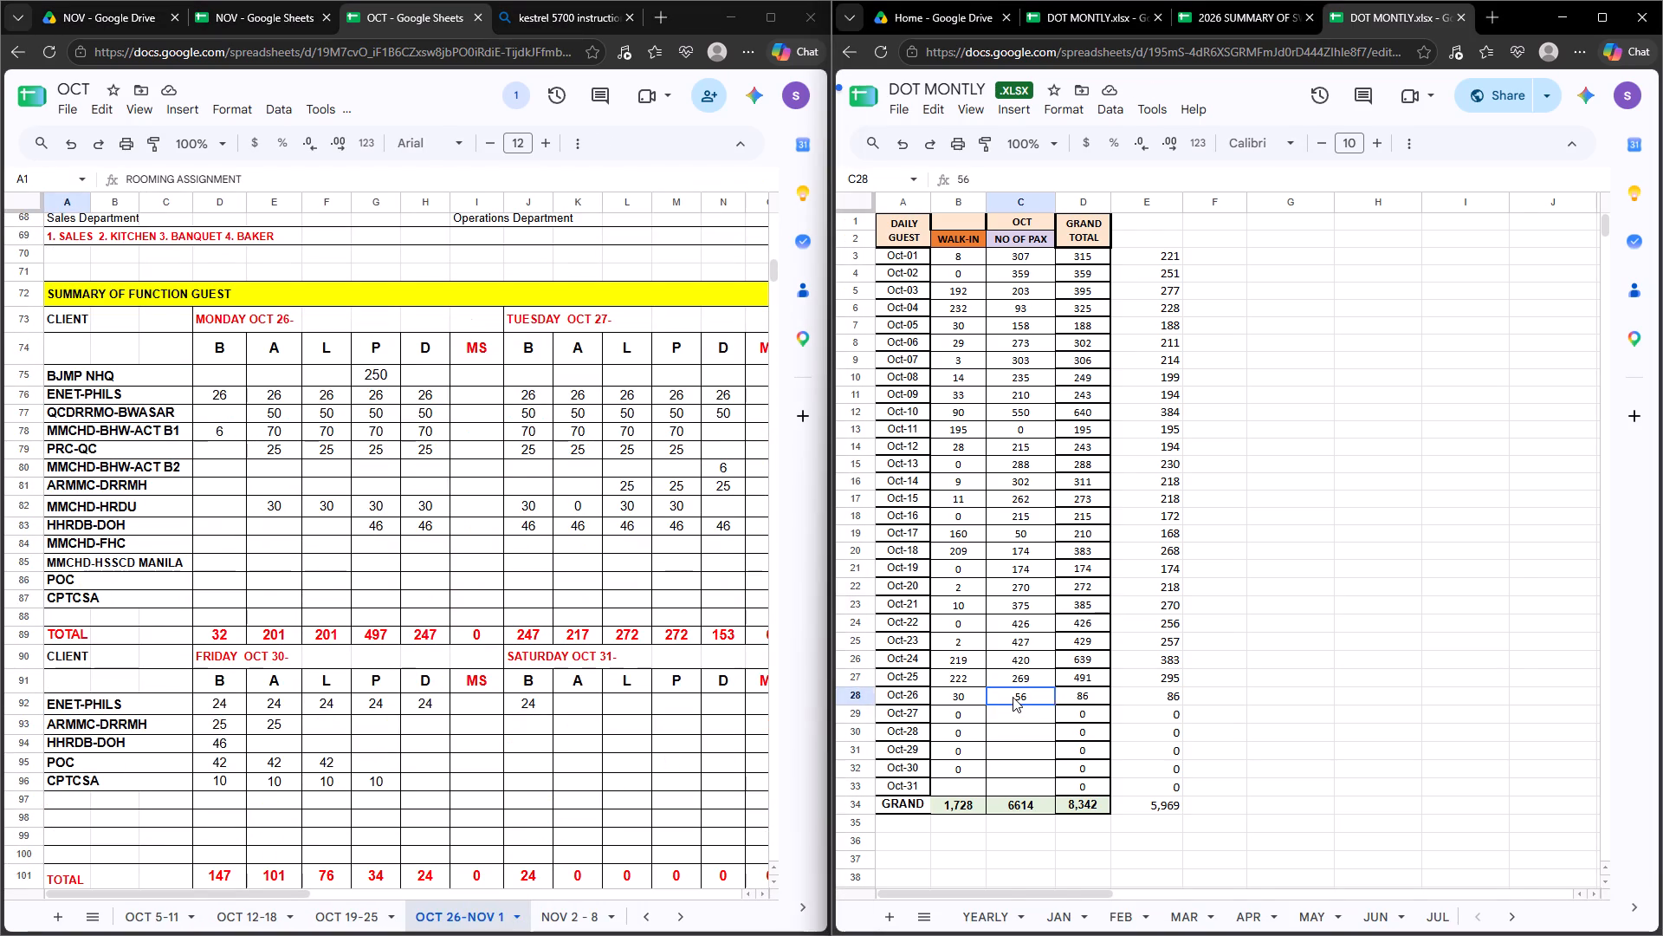
pyautogui.write('497')
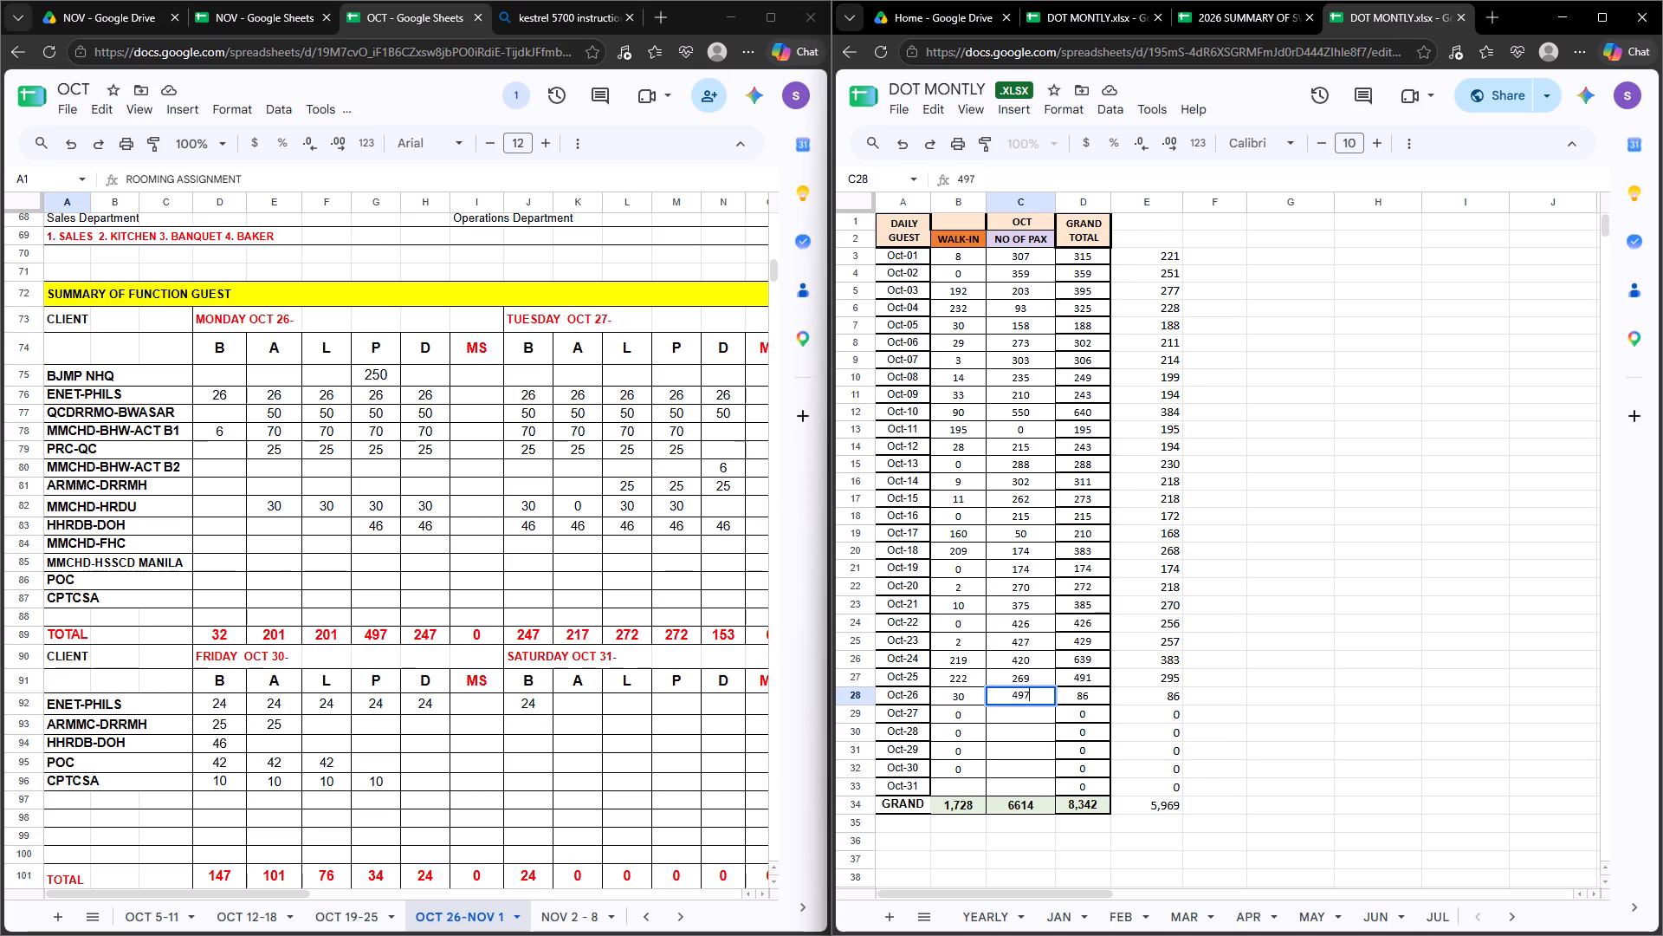
pyautogui.press('Return')
pyautogui.write('272')
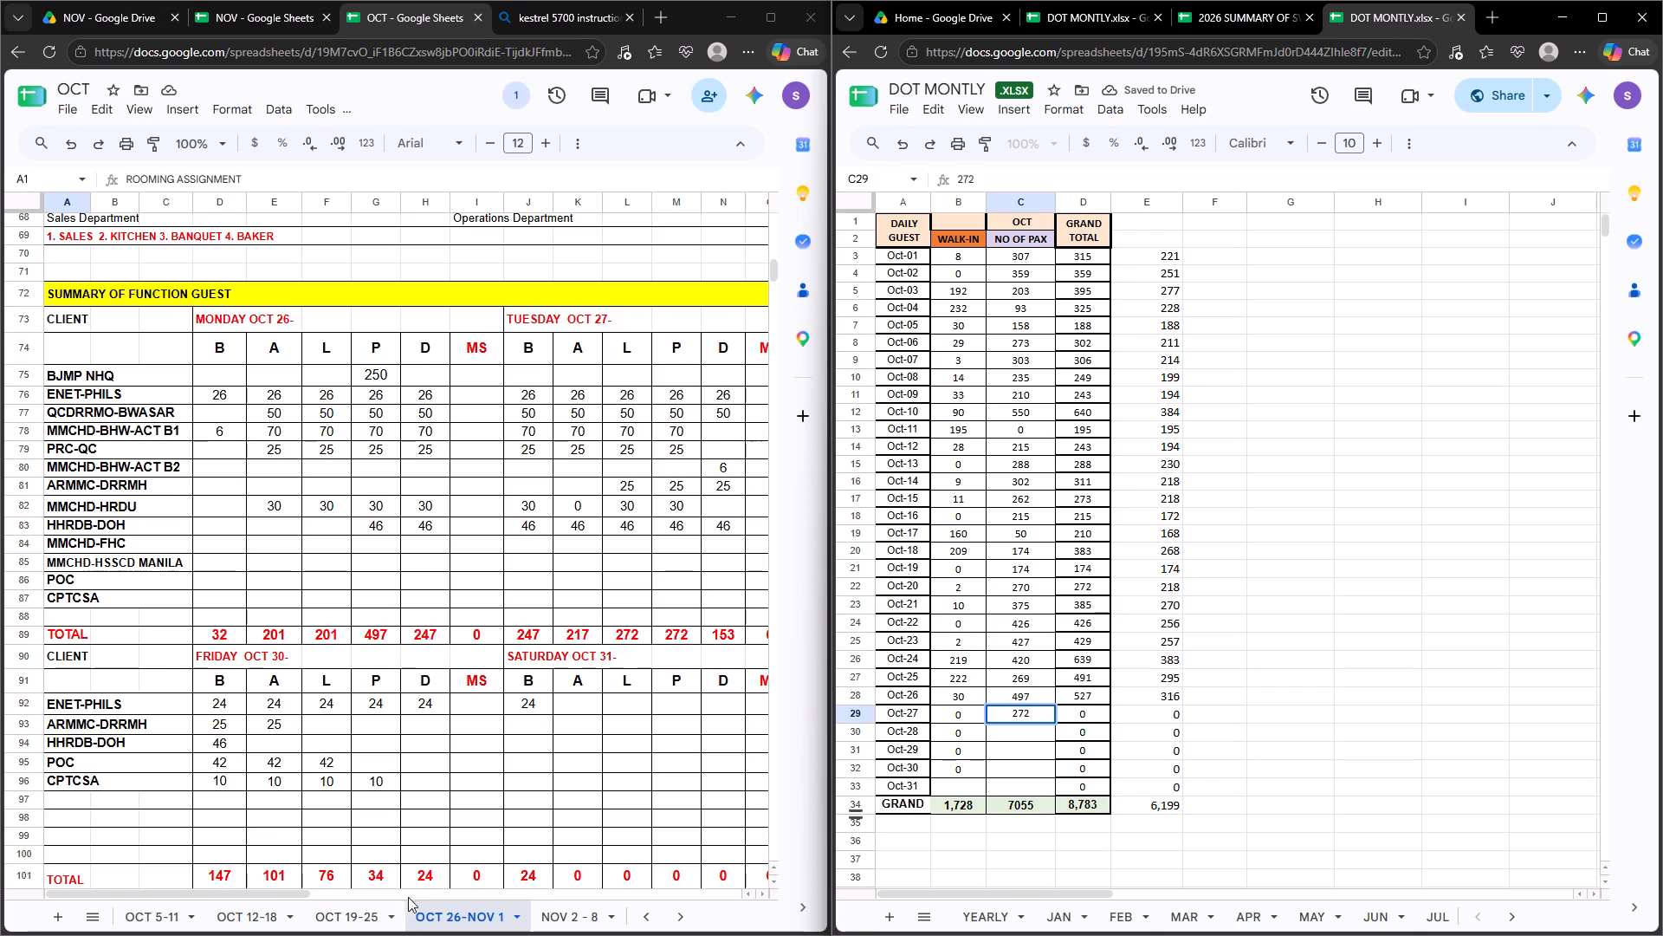
# From the Wednesday and Thursday totals of the OCT 26-NOV 1 summary, enter pax counts of 391 for Oct-28 and 351 for Oct-29.
pyautogui.moveTo(304, 895); pyautogui.dragTo(514, 893)
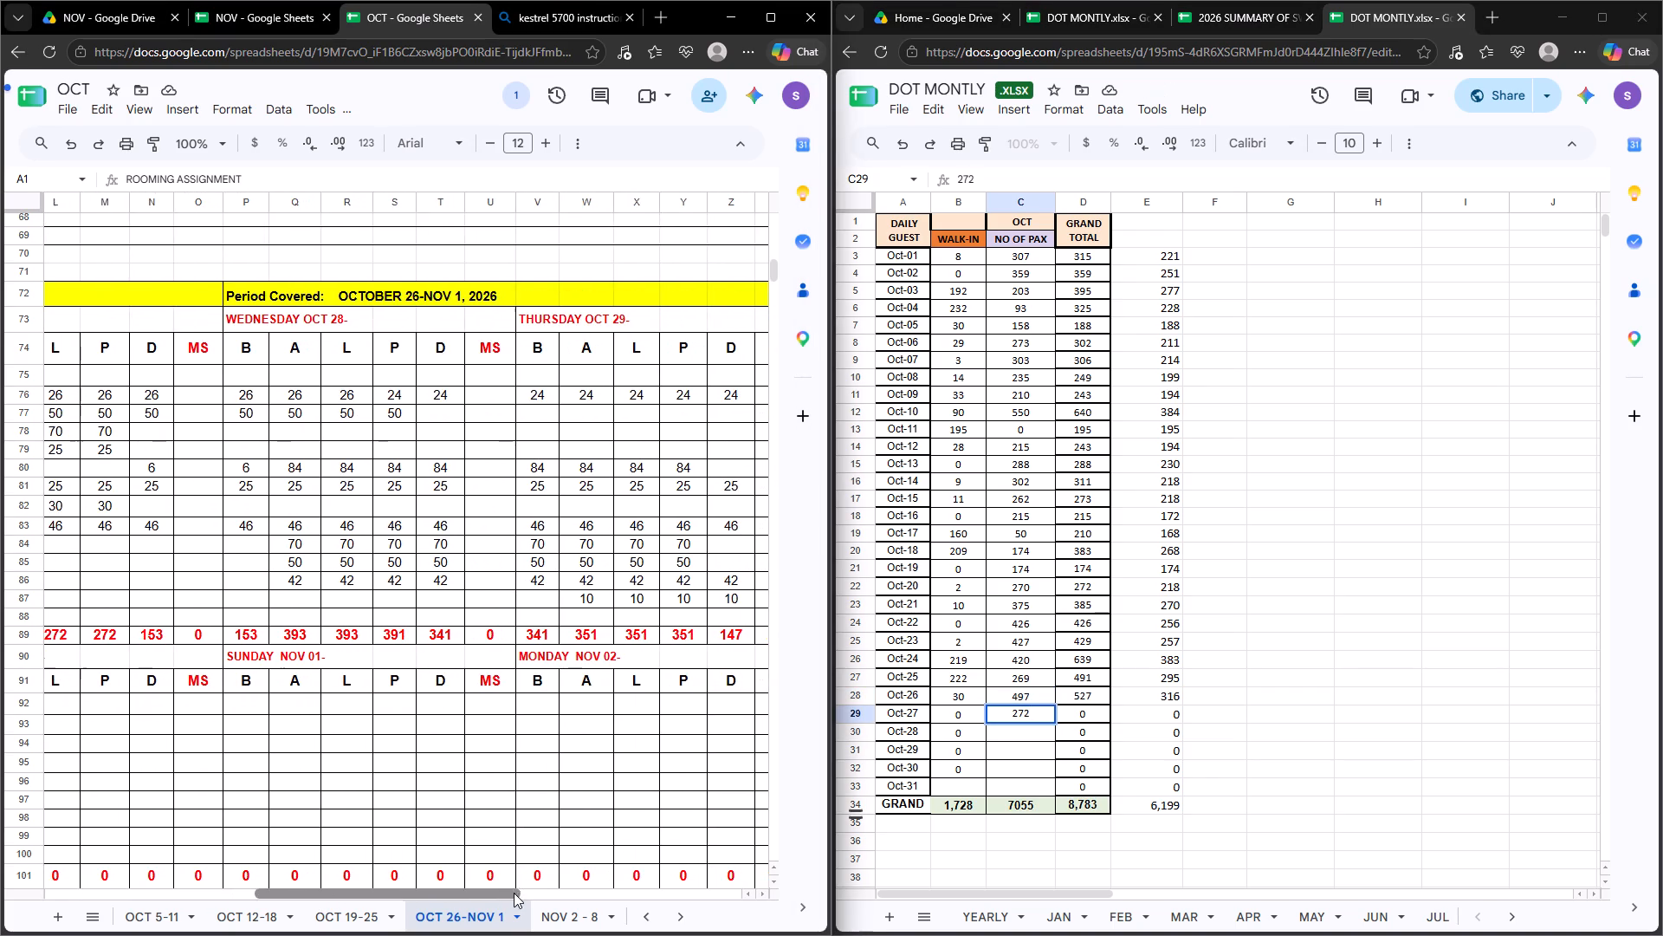
pyautogui.moveTo(514, 893); pyautogui.dragTo(520, 892)
pyautogui.click(1033, 736)
pyautogui.write('391')
pyautogui.press('Return')
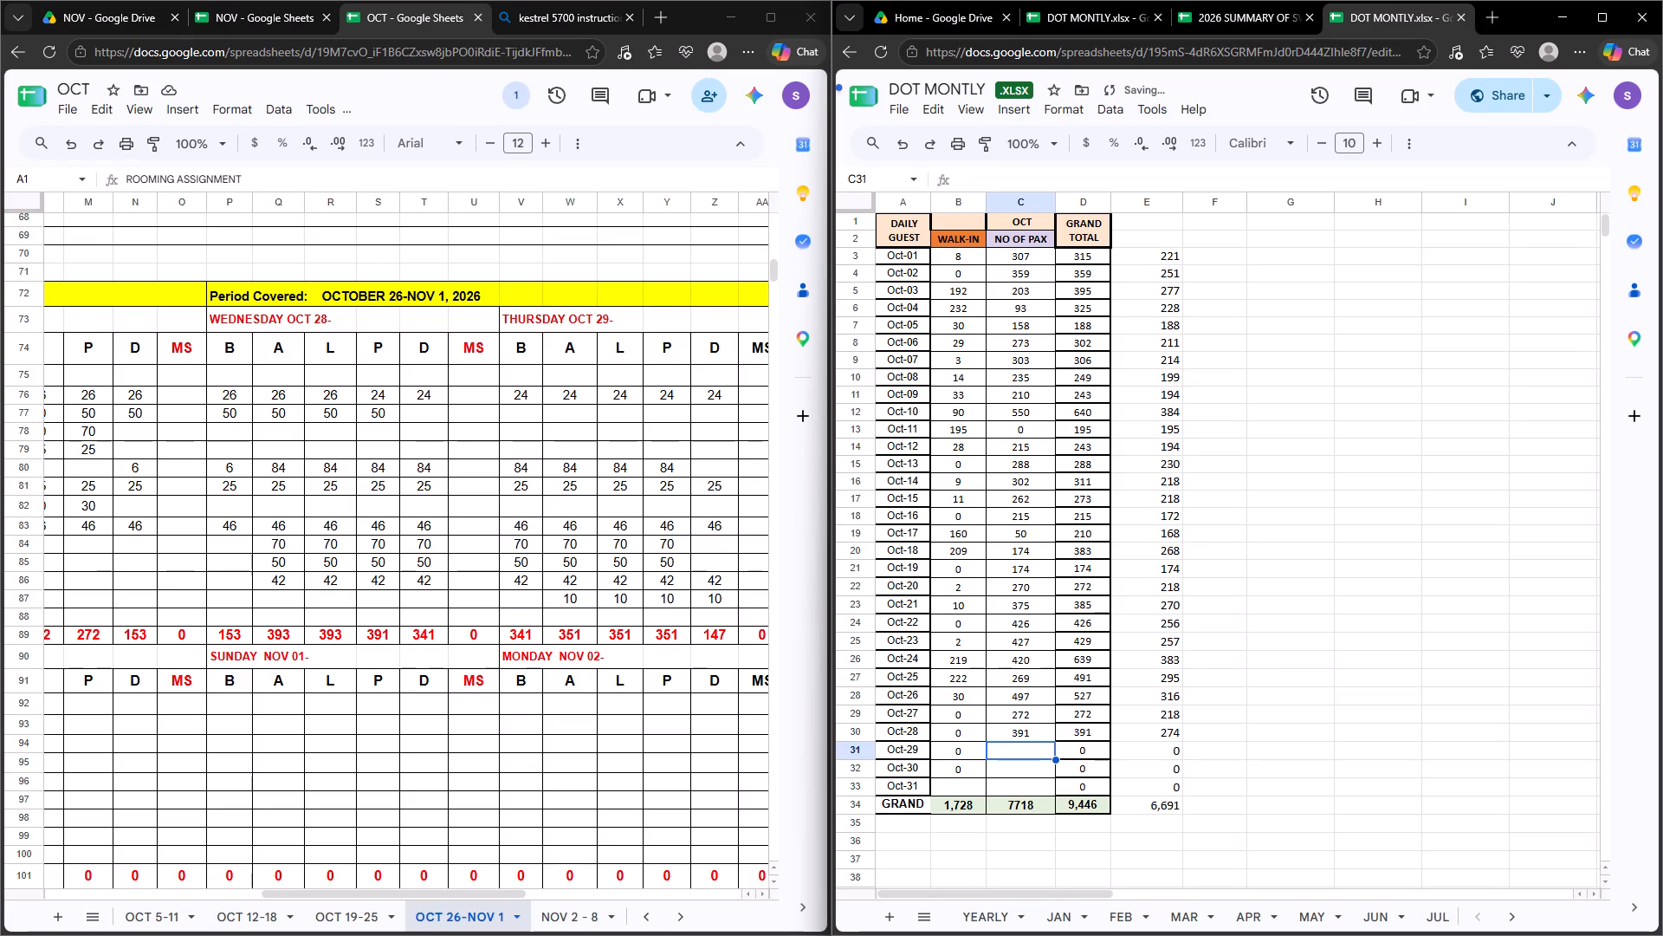
pyautogui.write('351')
pyautogui.press('Return')
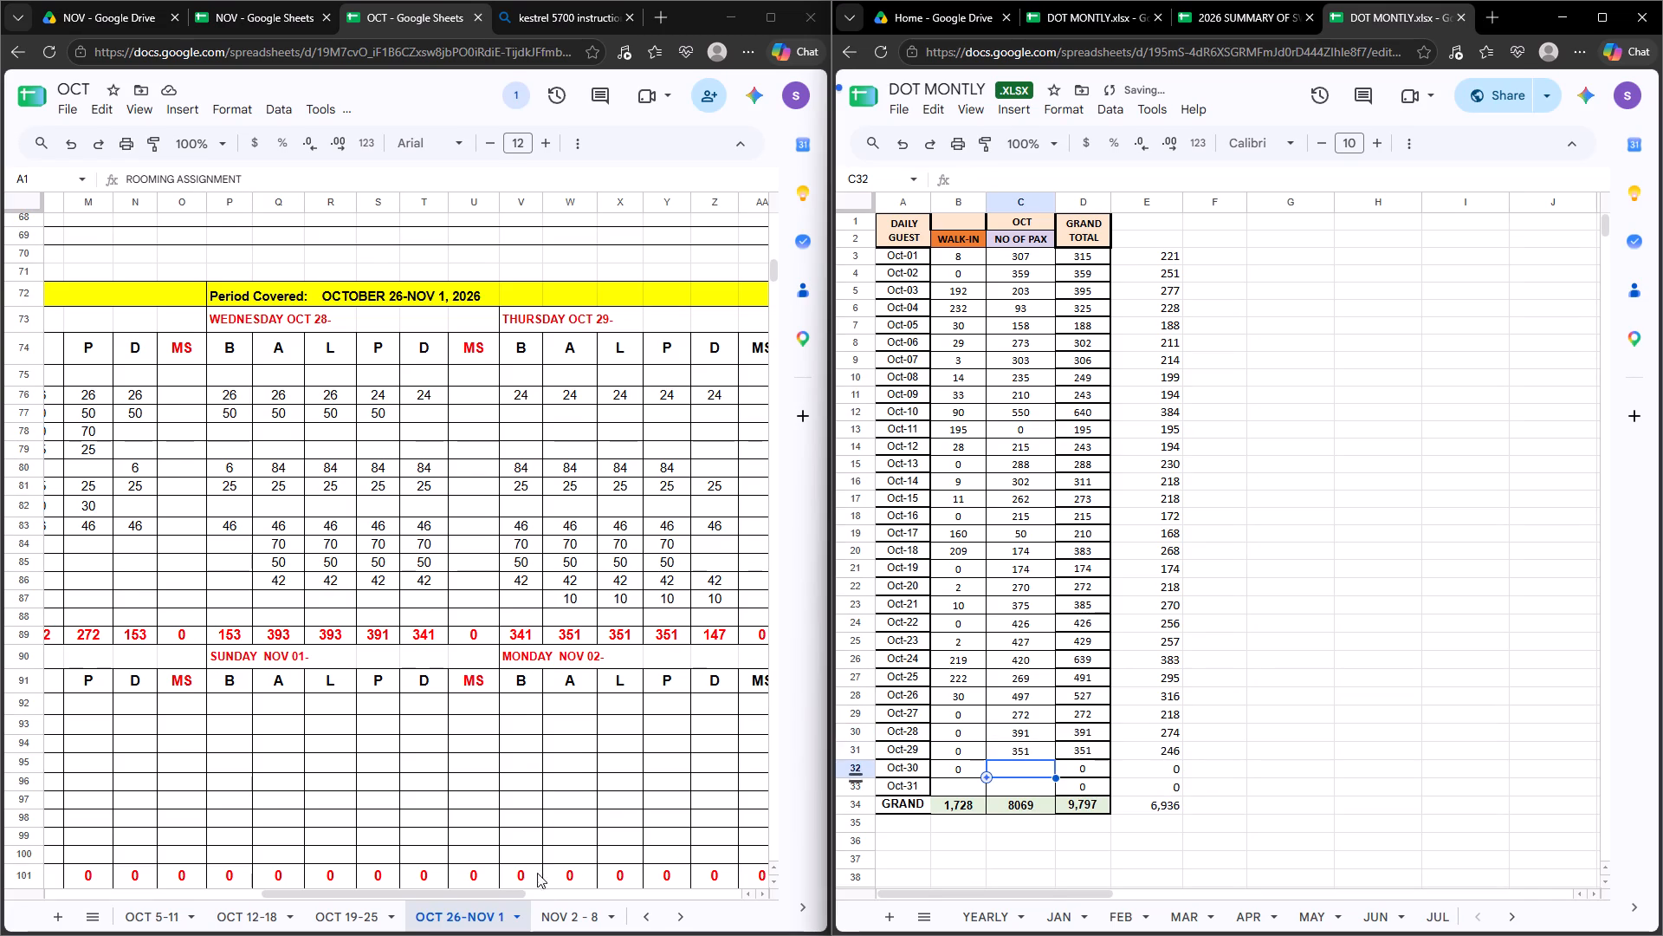
# From the Friday and Saturday totals of the OCT 26-NOV 1 summary, enter pax counts of 147 for Oct-30 and 24 for Oct-31.
pyautogui.moveTo(482, 894); pyautogui.dragTo(116, 879)
pyautogui.scroll(-1, 513, 746)
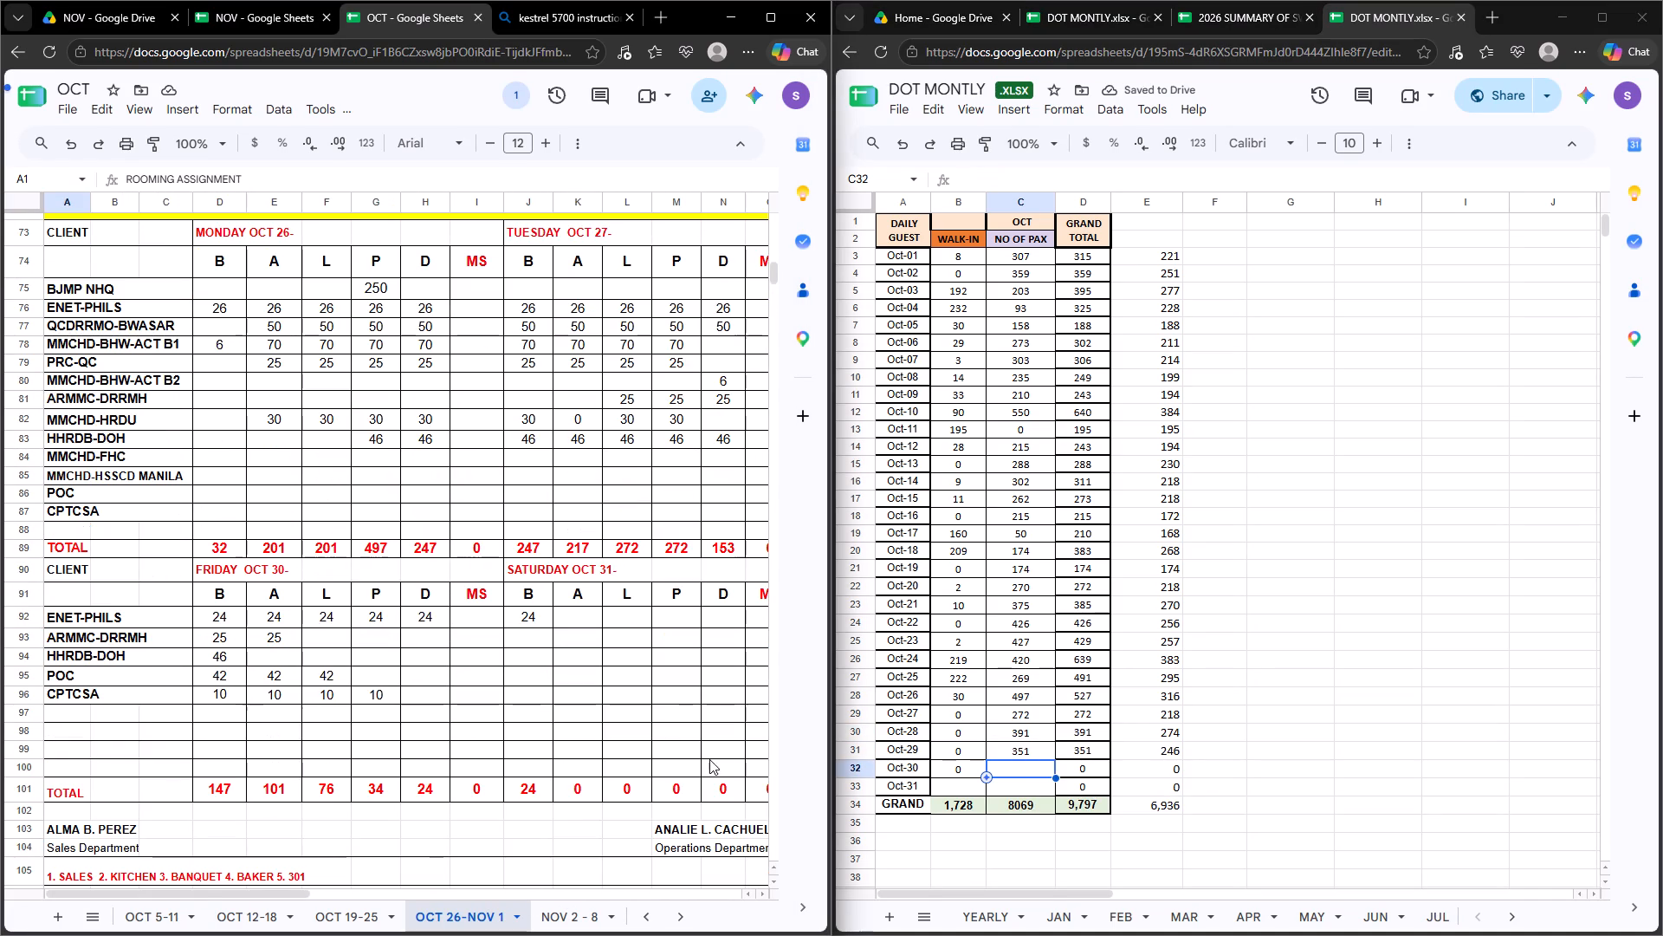
pyautogui.click(1019, 764)
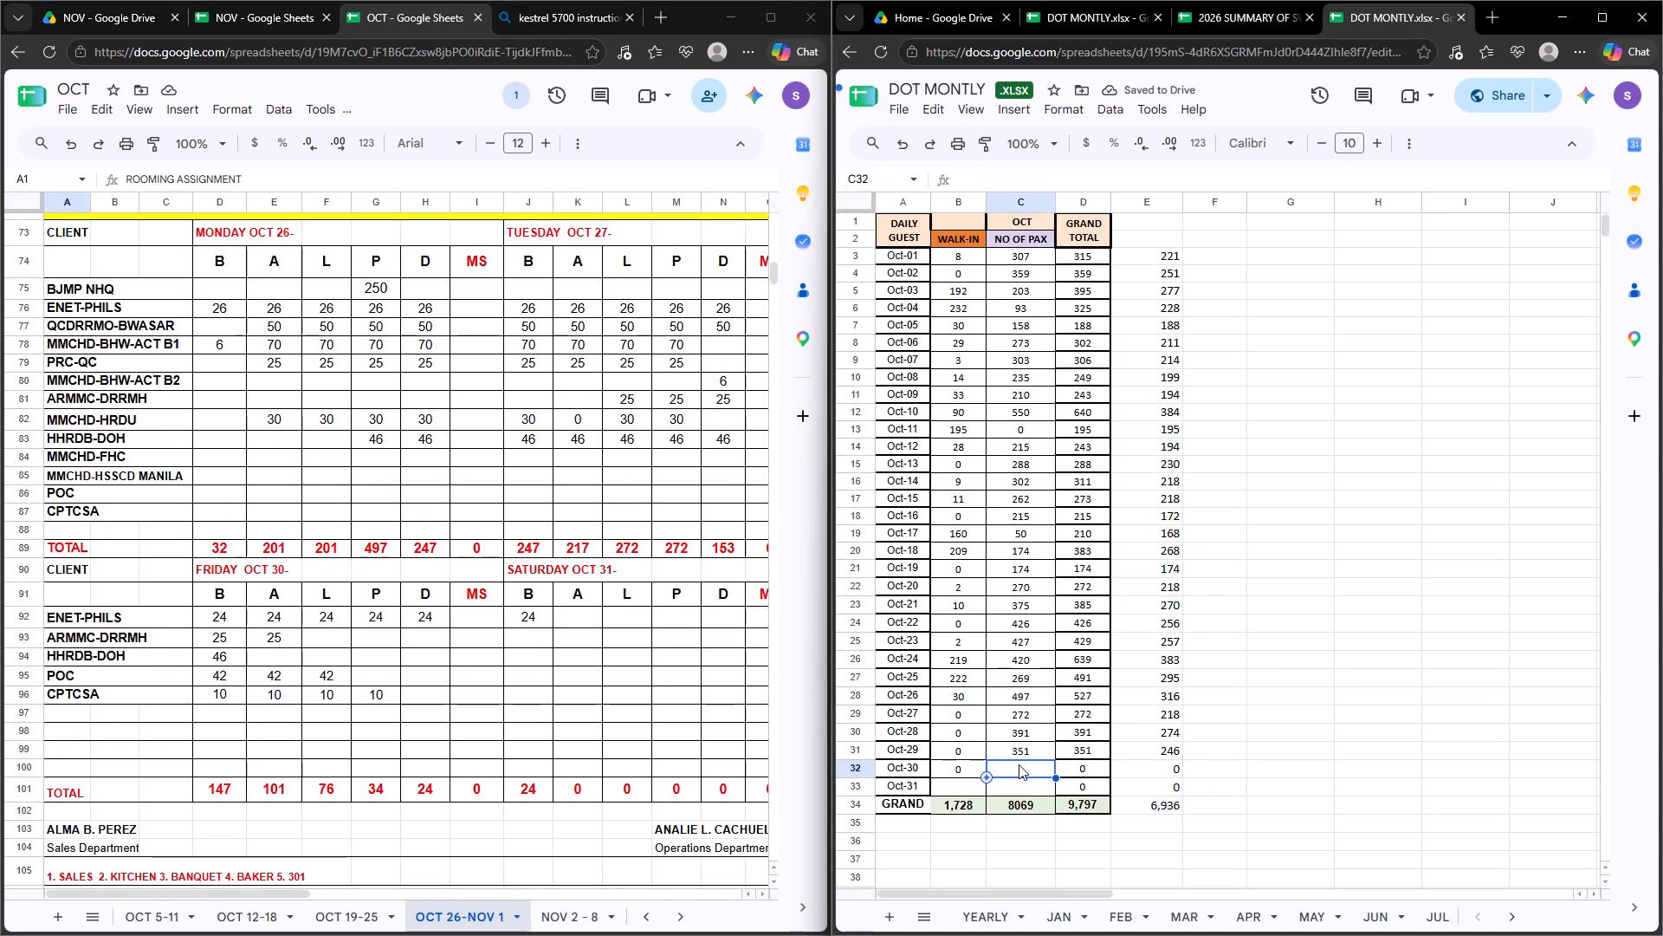
pyautogui.write('147')
pyautogui.press('Return')
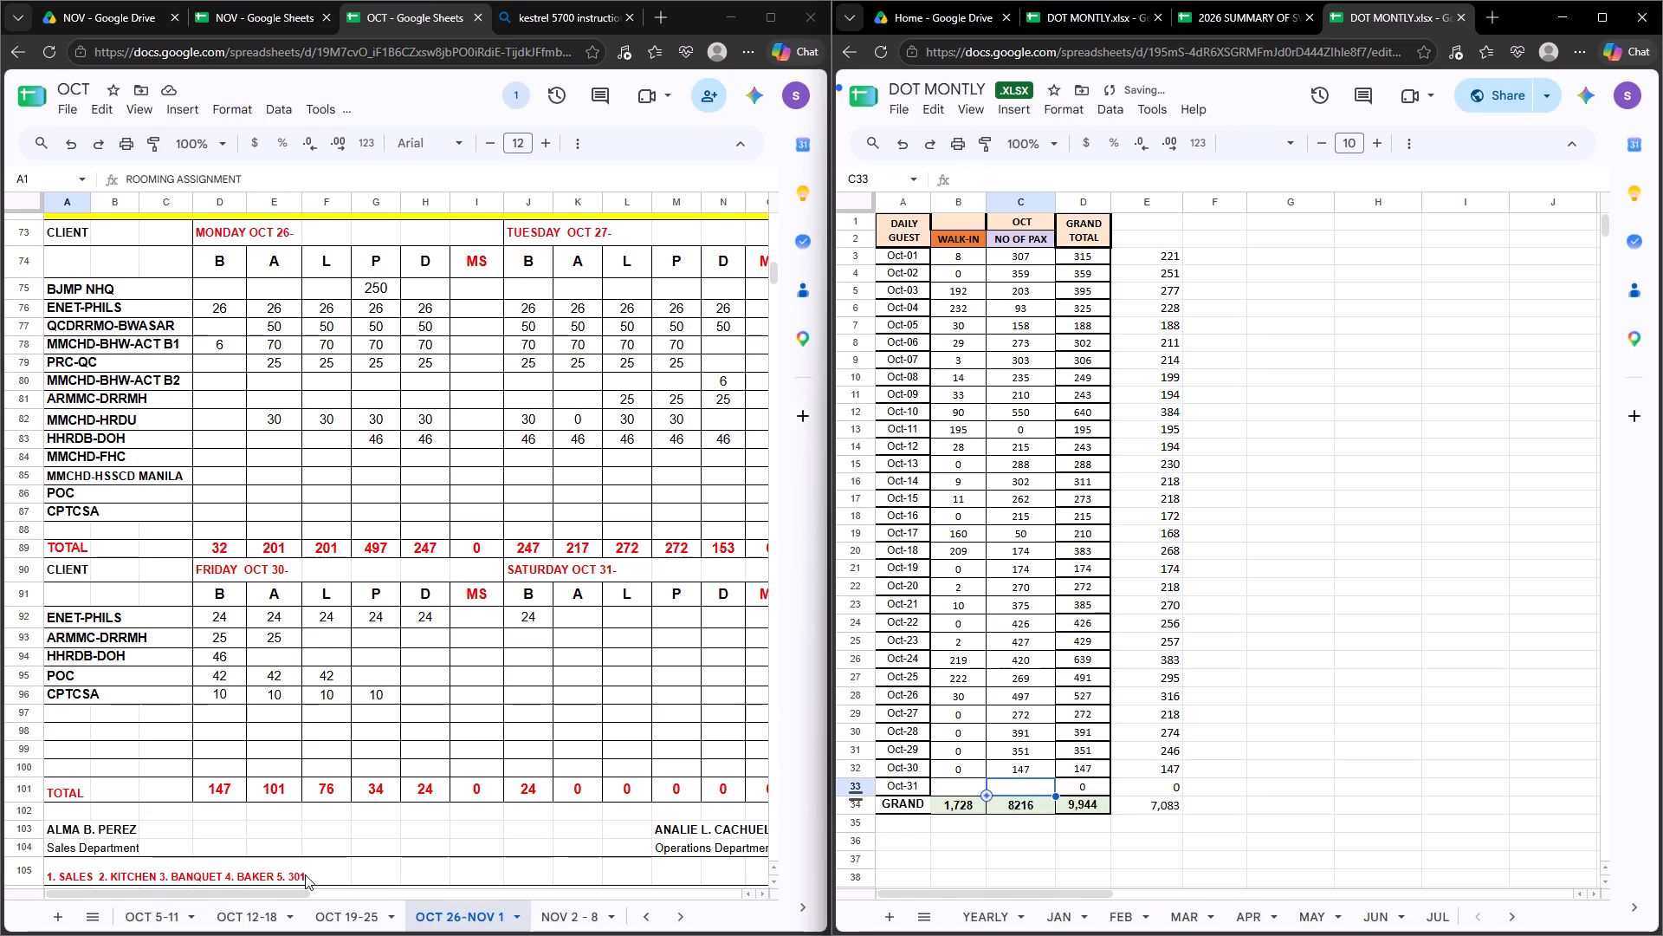
pyautogui.moveTo(298, 894); pyautogui.dragTo(404, 892)
pyautogui.click(1021, 789)
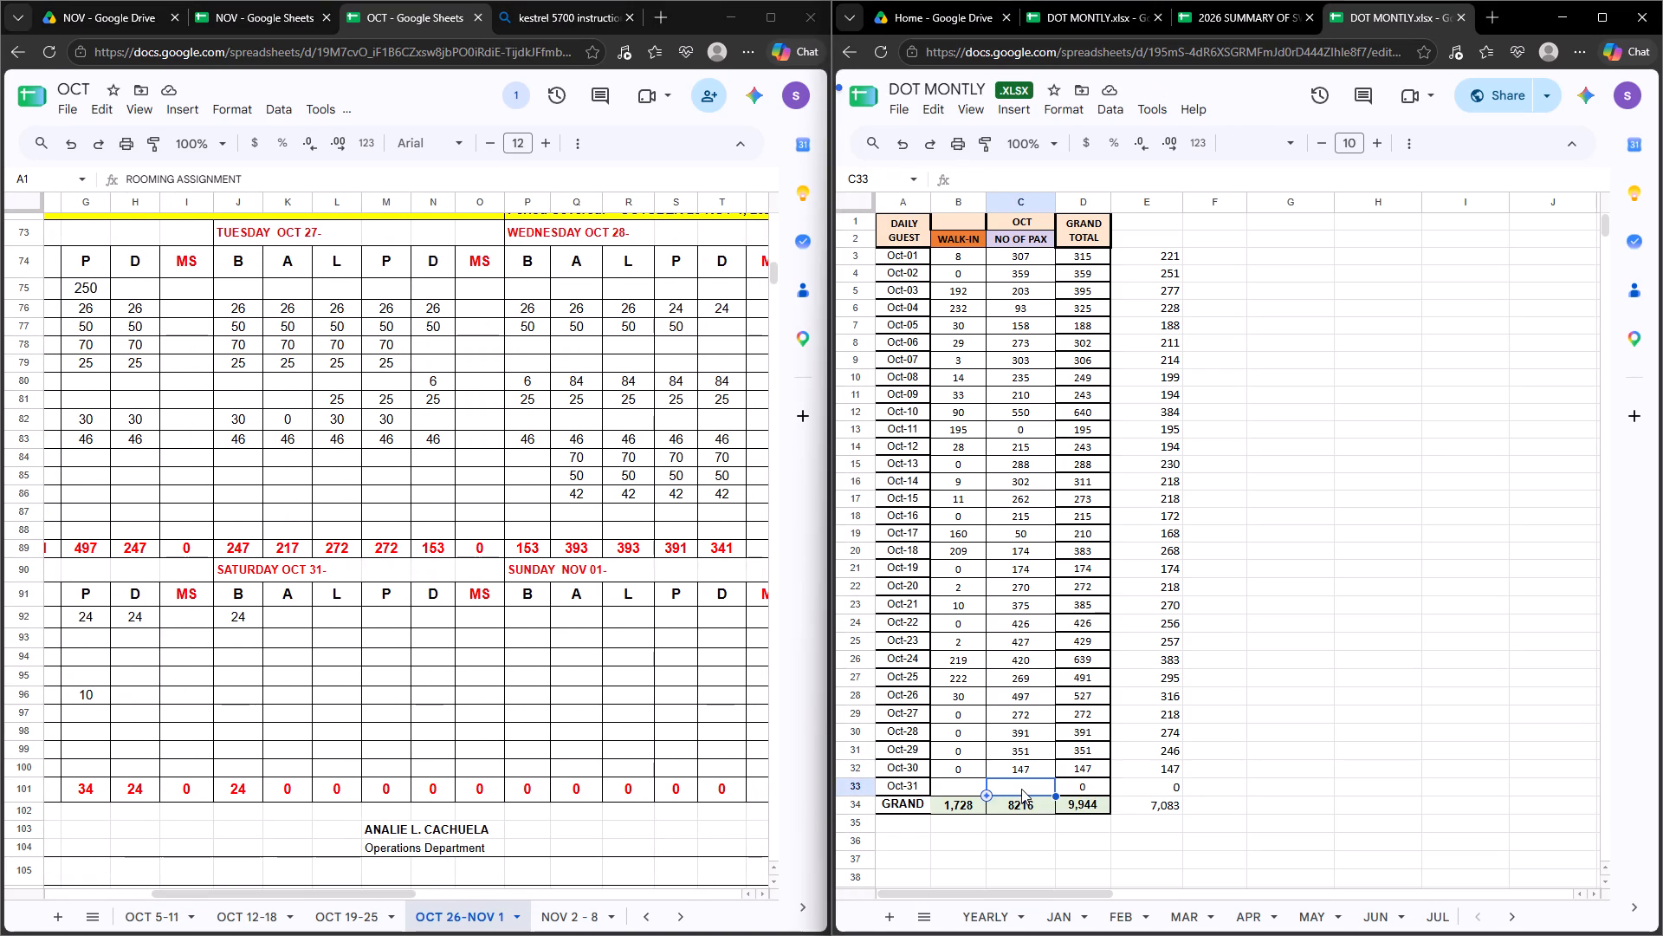
pyautogui.write('24')
pyautogui.press('Return')
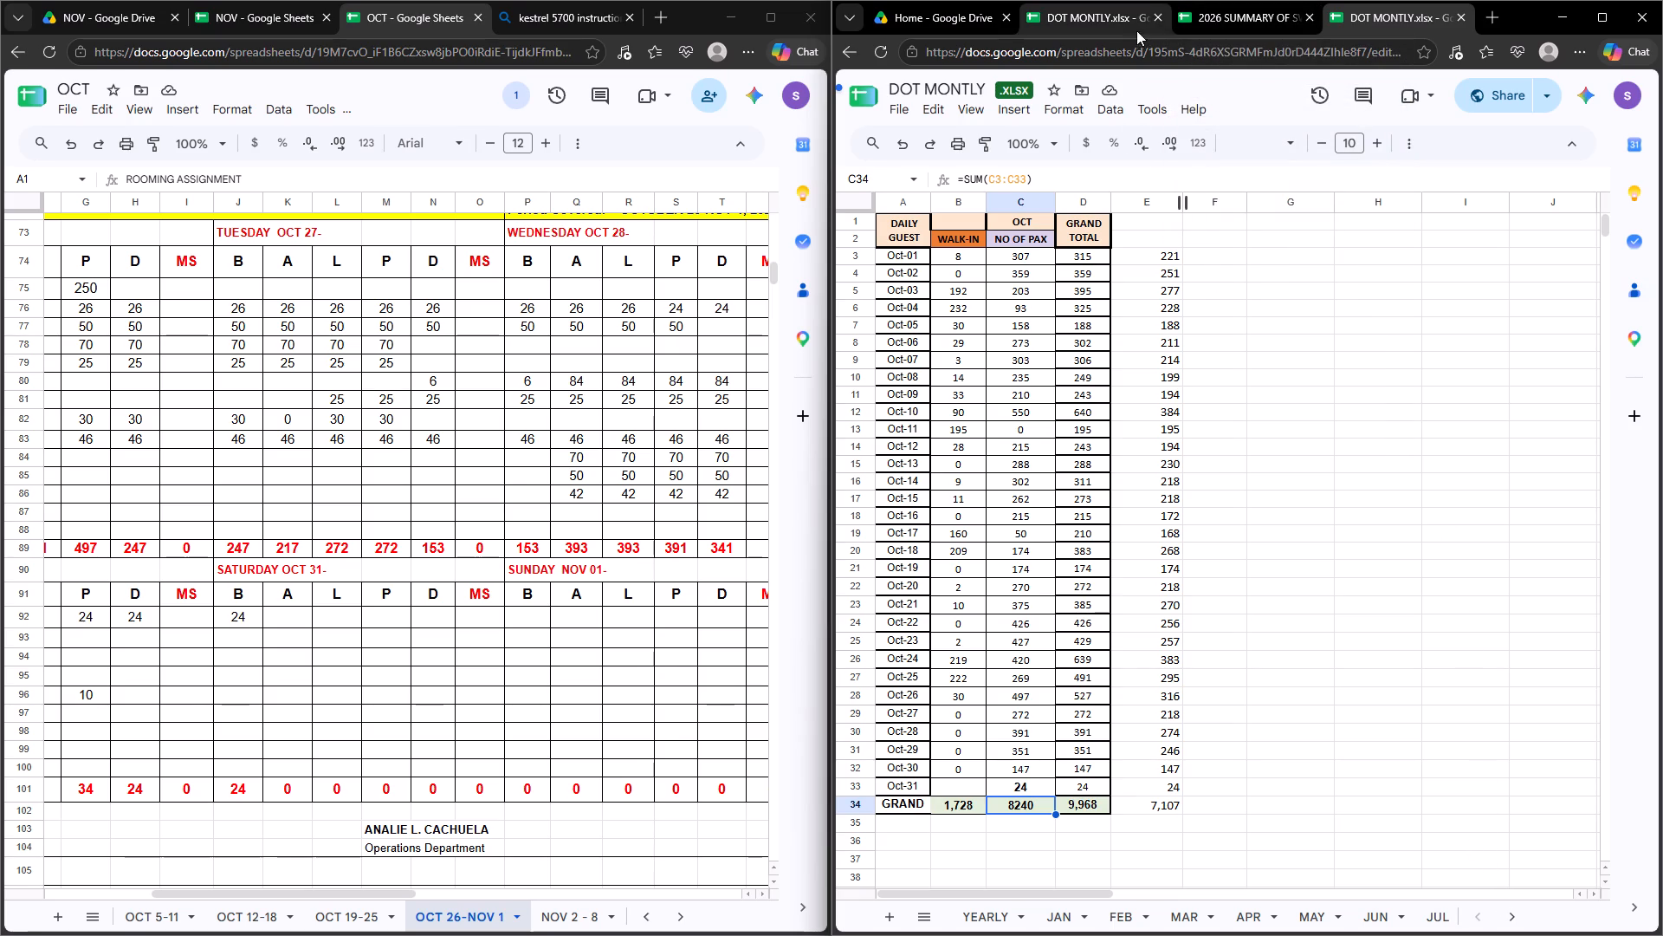
# Close the duplicate DOT MONTLY workbook.
pyautogui.click(1162, 19)
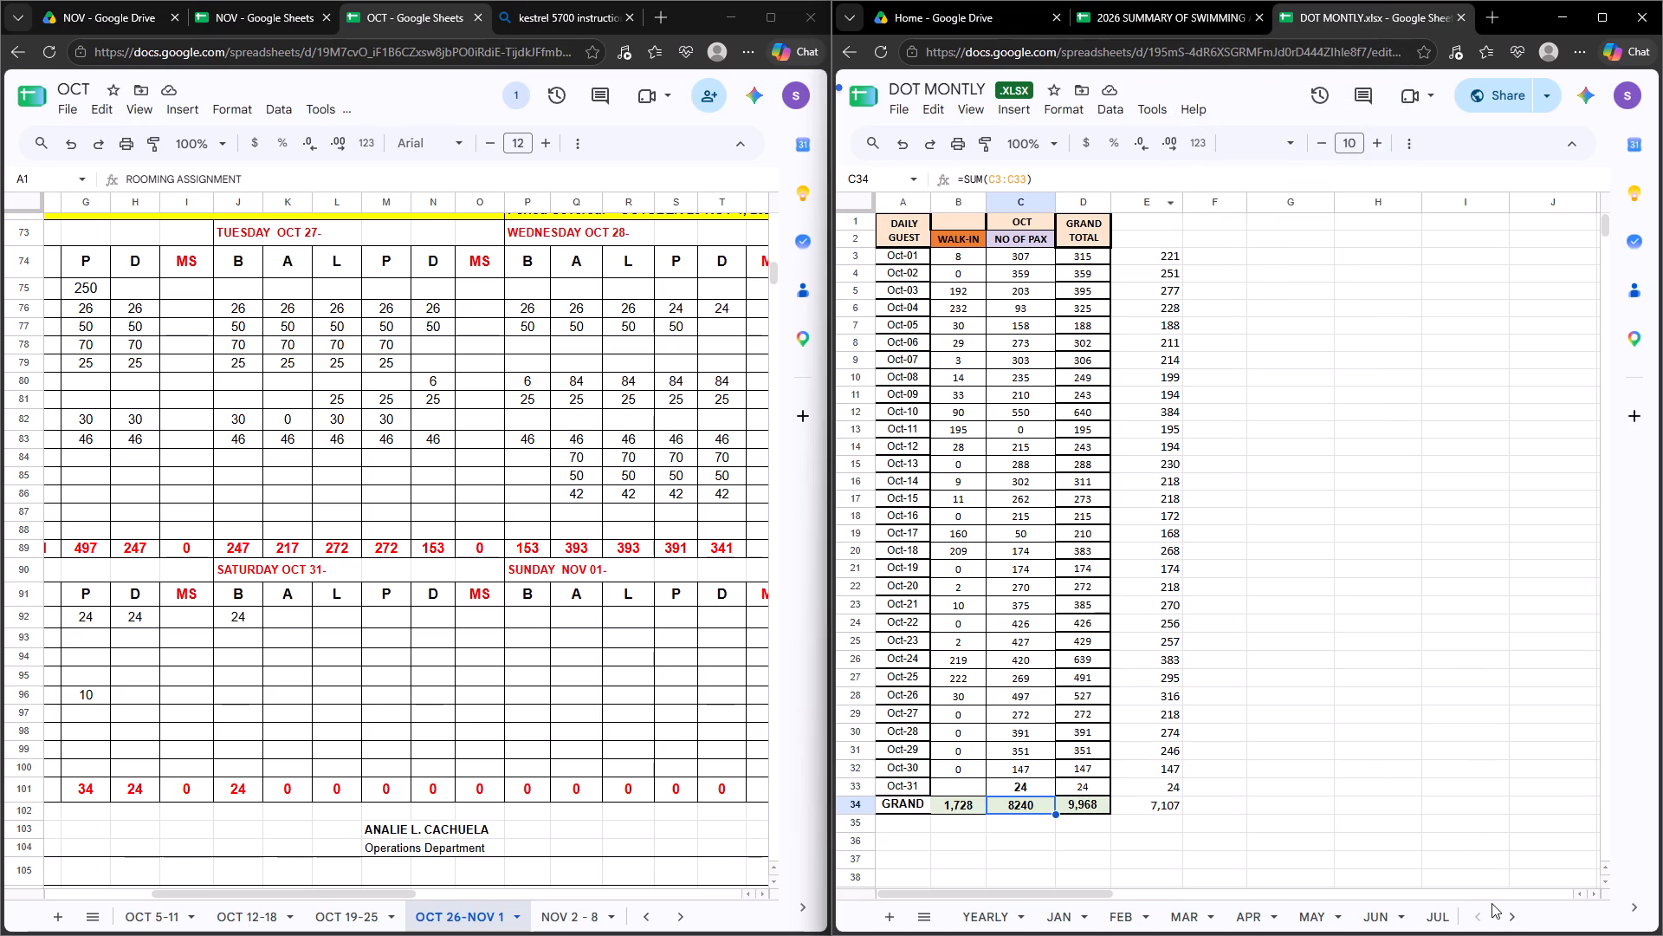
# Review the YEARLY summary and the monthly guest sheets from January through October in the DOT MONTLY workbook.
pyautogui.click(1493, 904)
pyautogui.click(1500, 905)
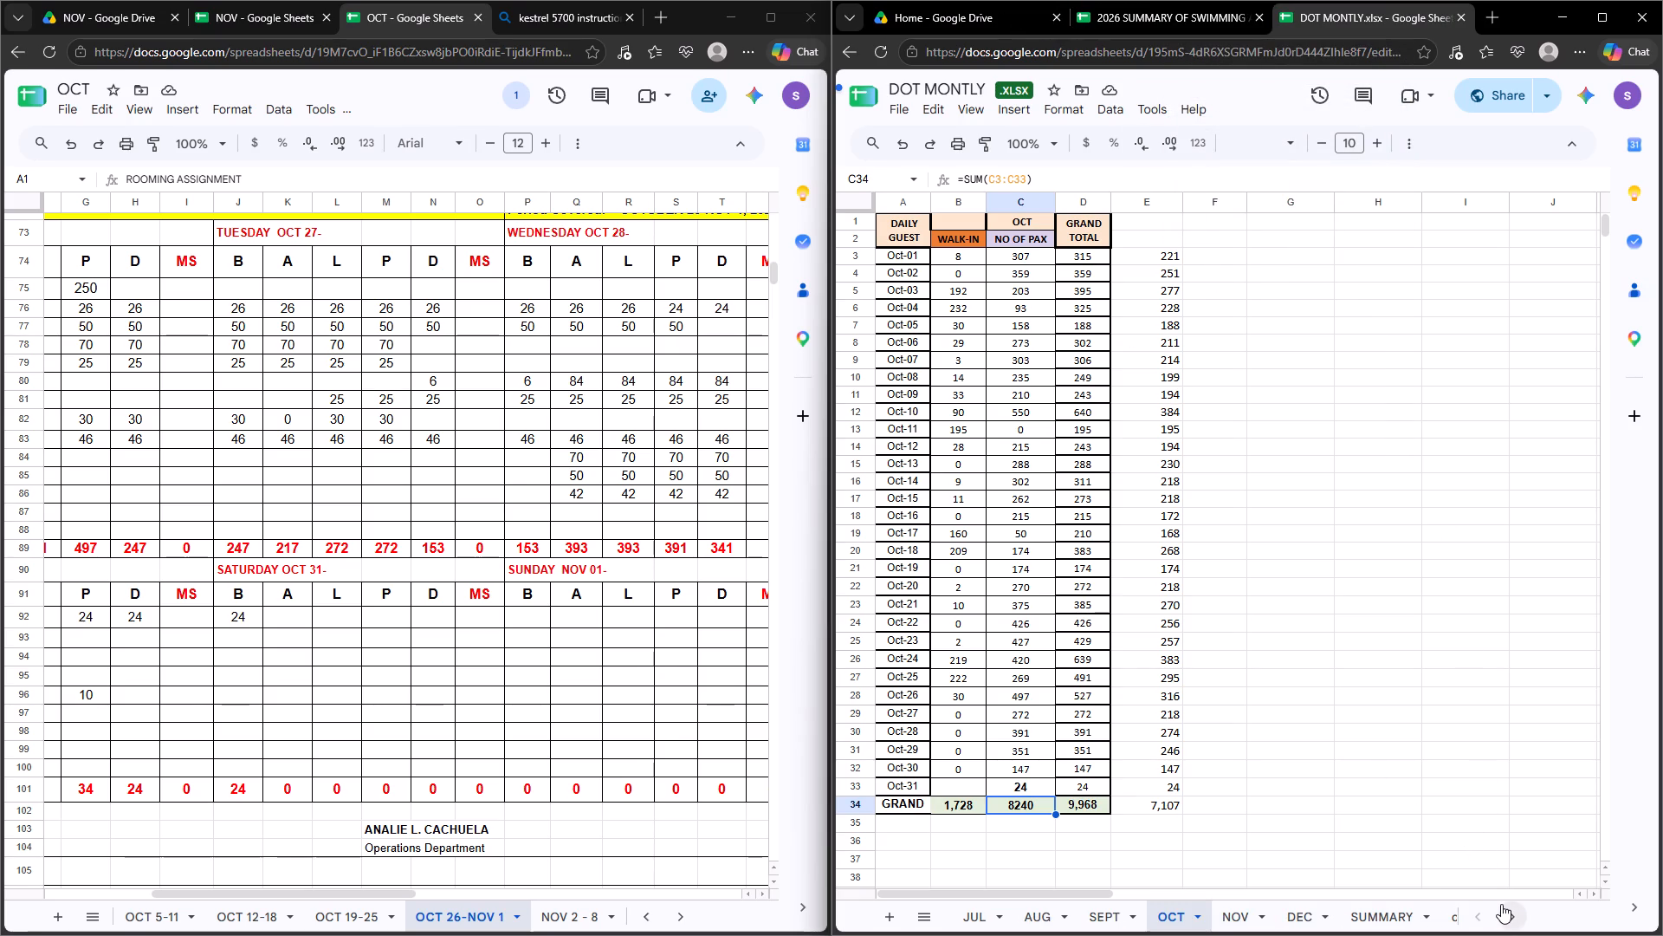
pyautogui.click(1501, 904)
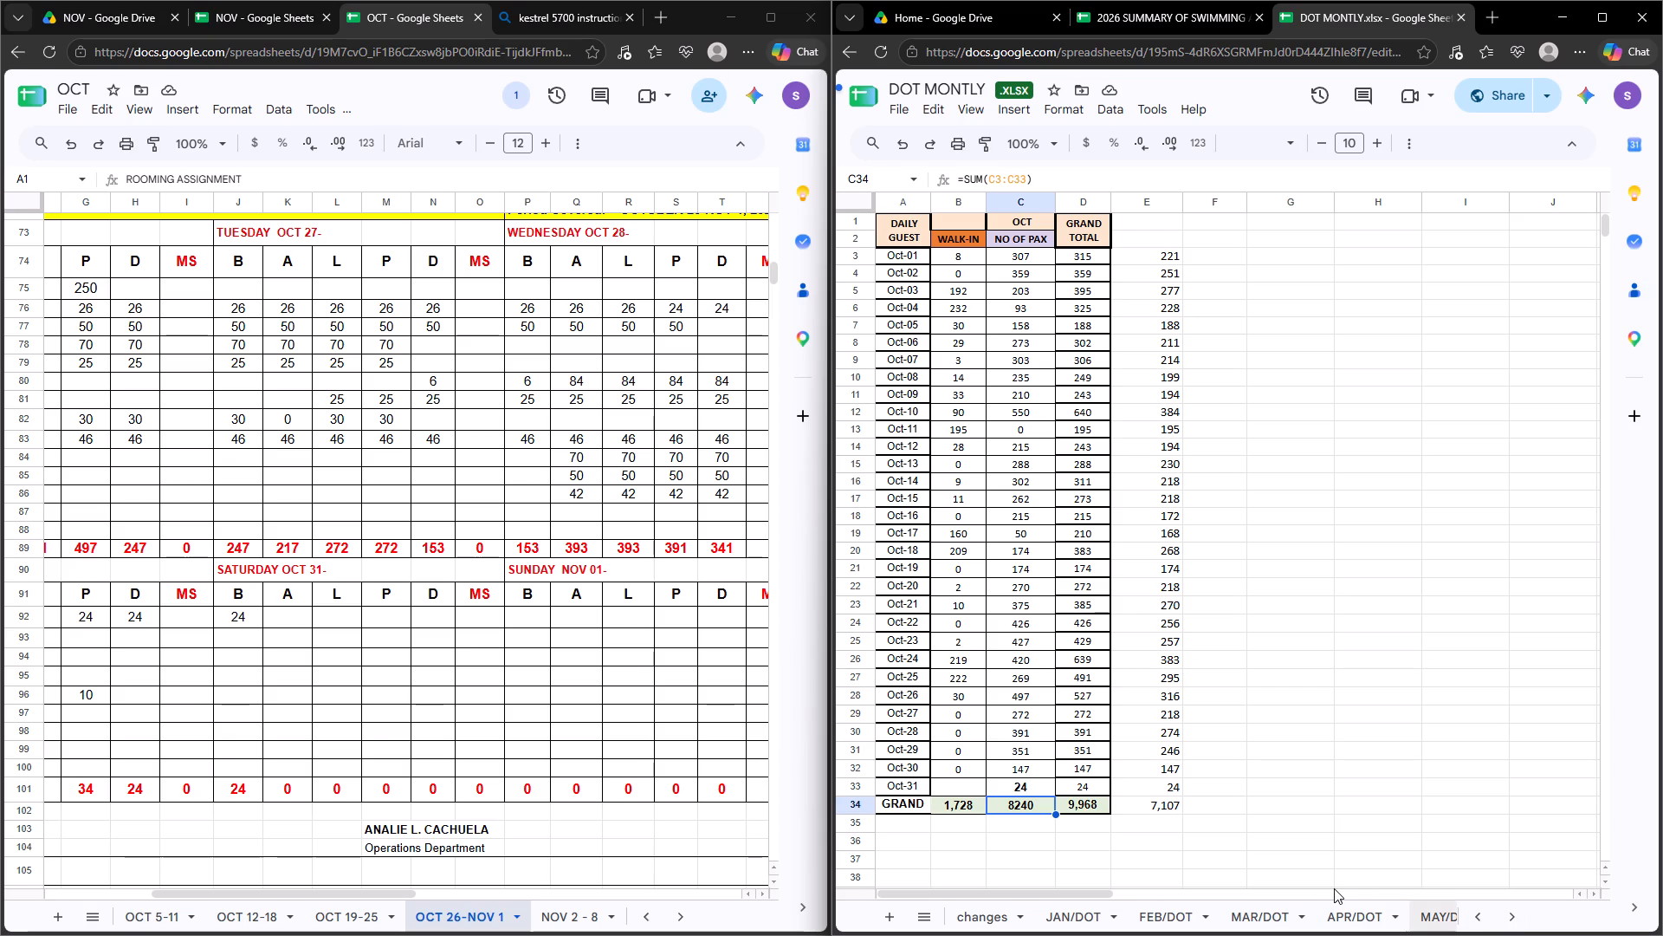
pyautogui.click(1469, 914)
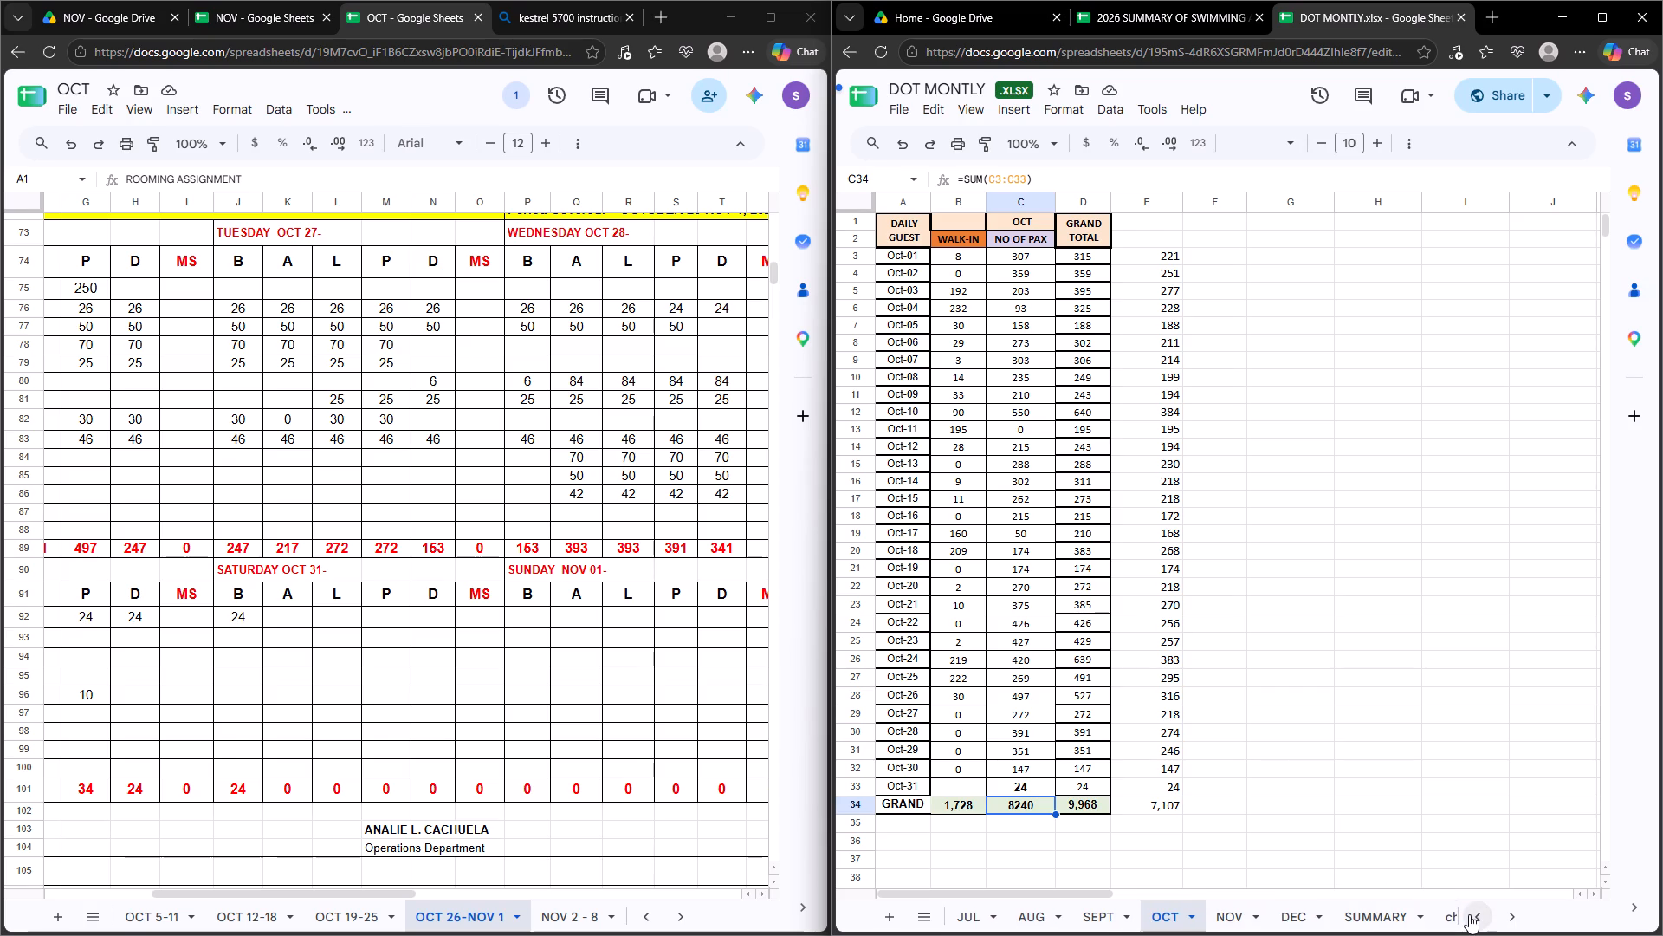
pyautogui.click(1469, 914)
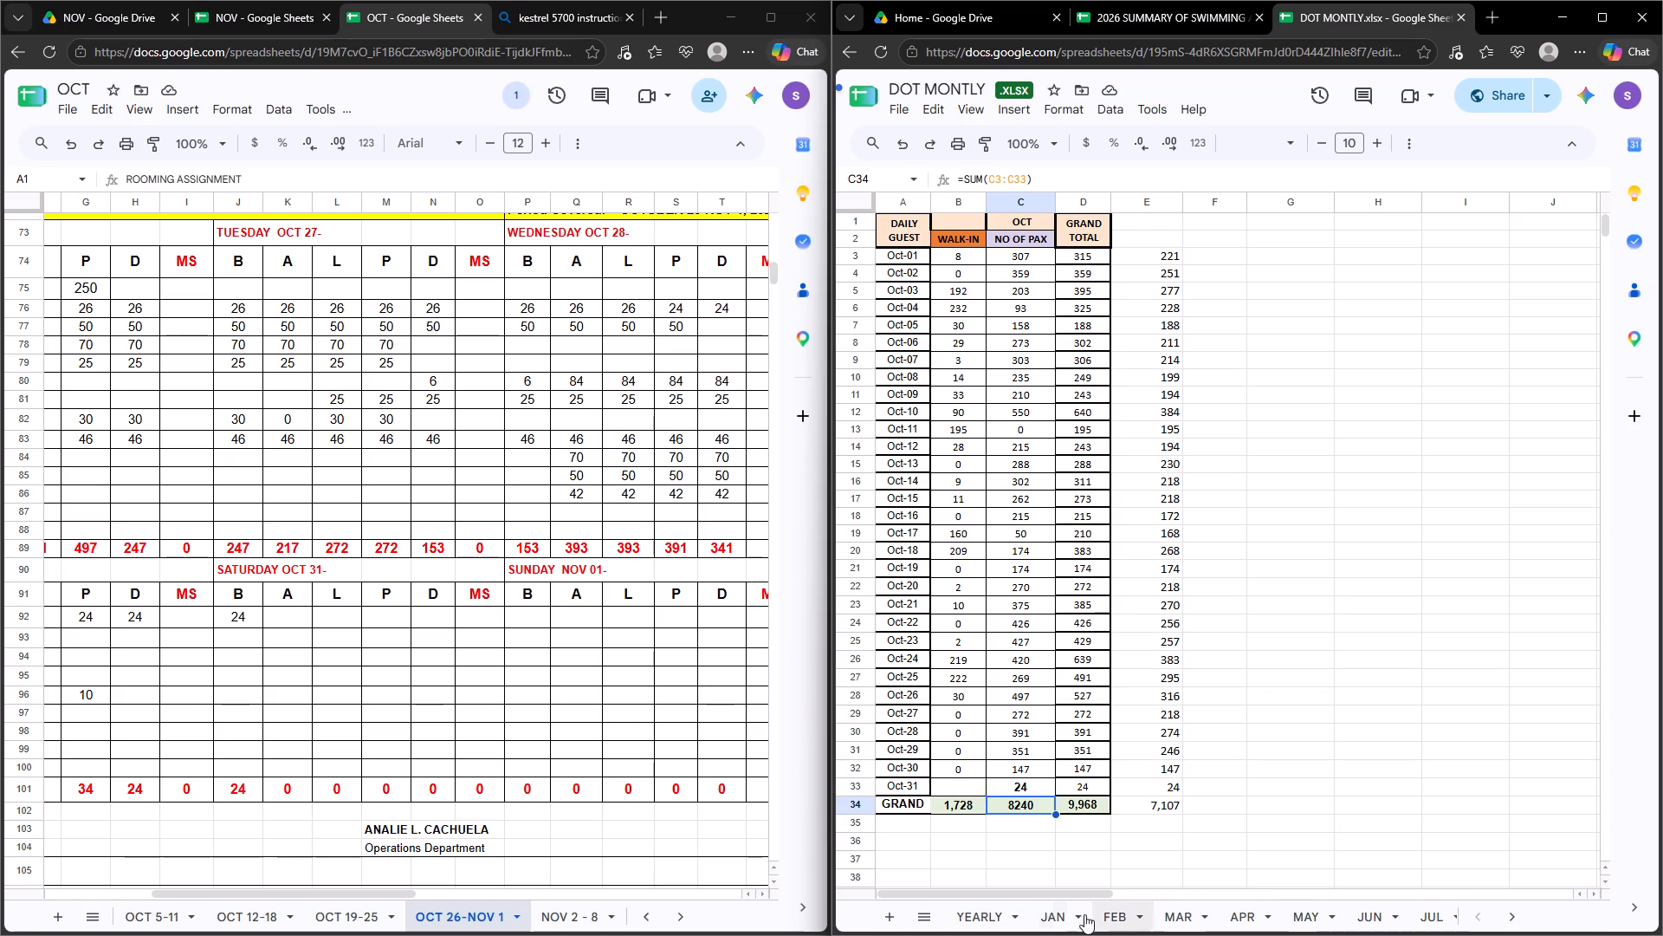
pyautogui.click(995, 912)
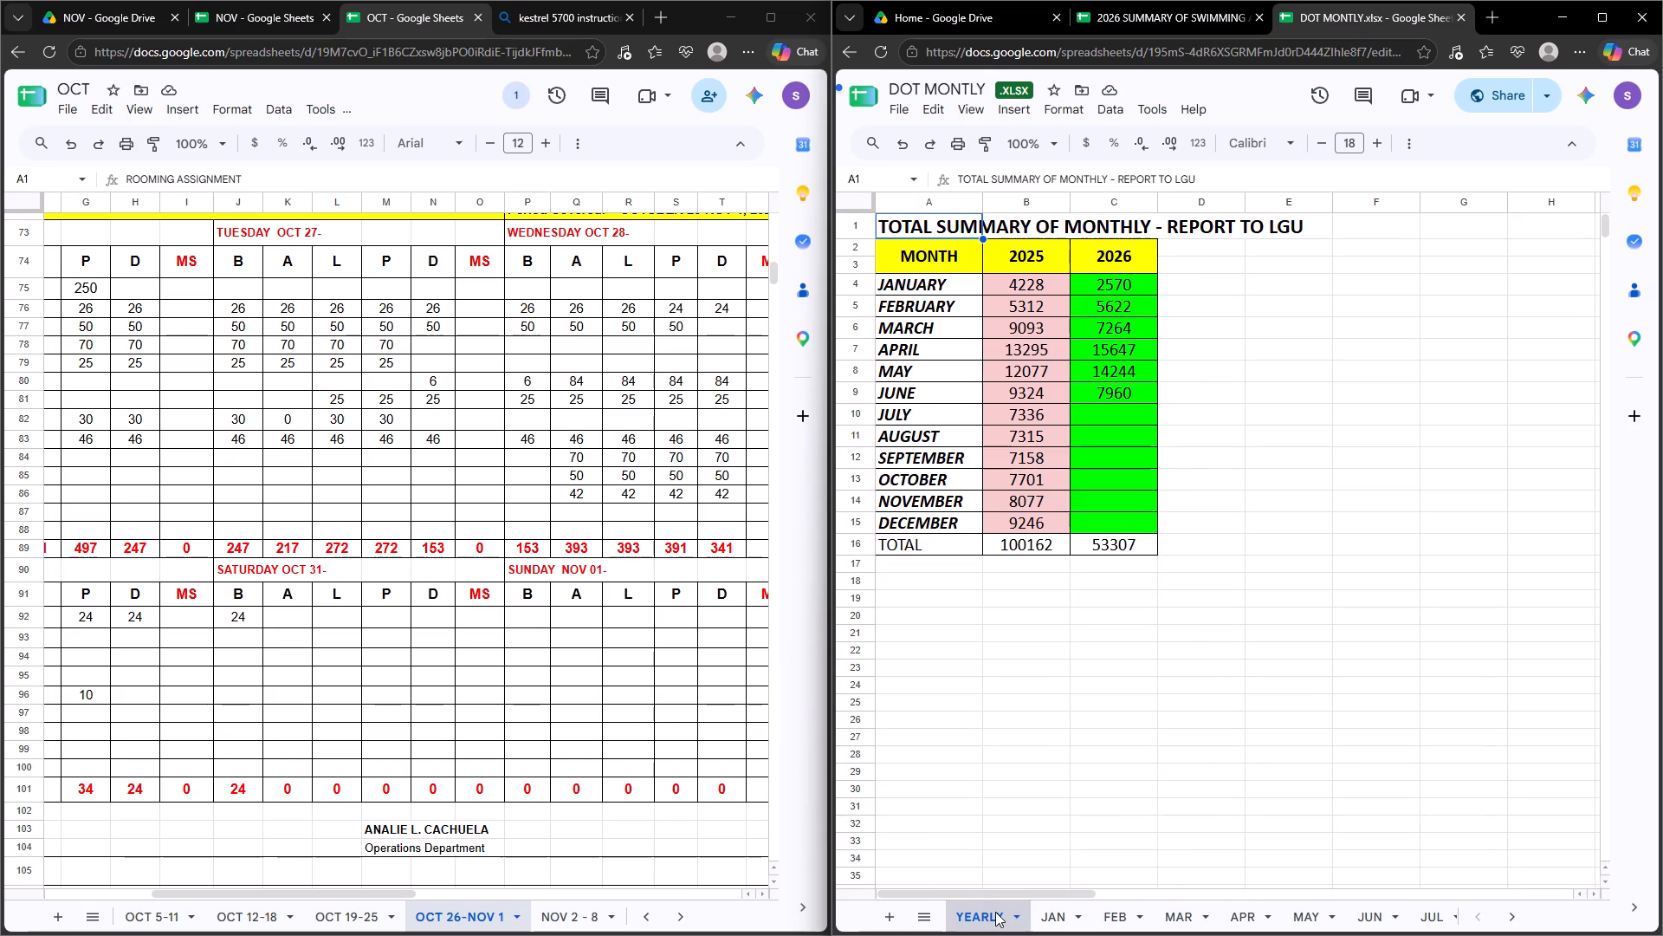
pyautogui.click(1089, 917)
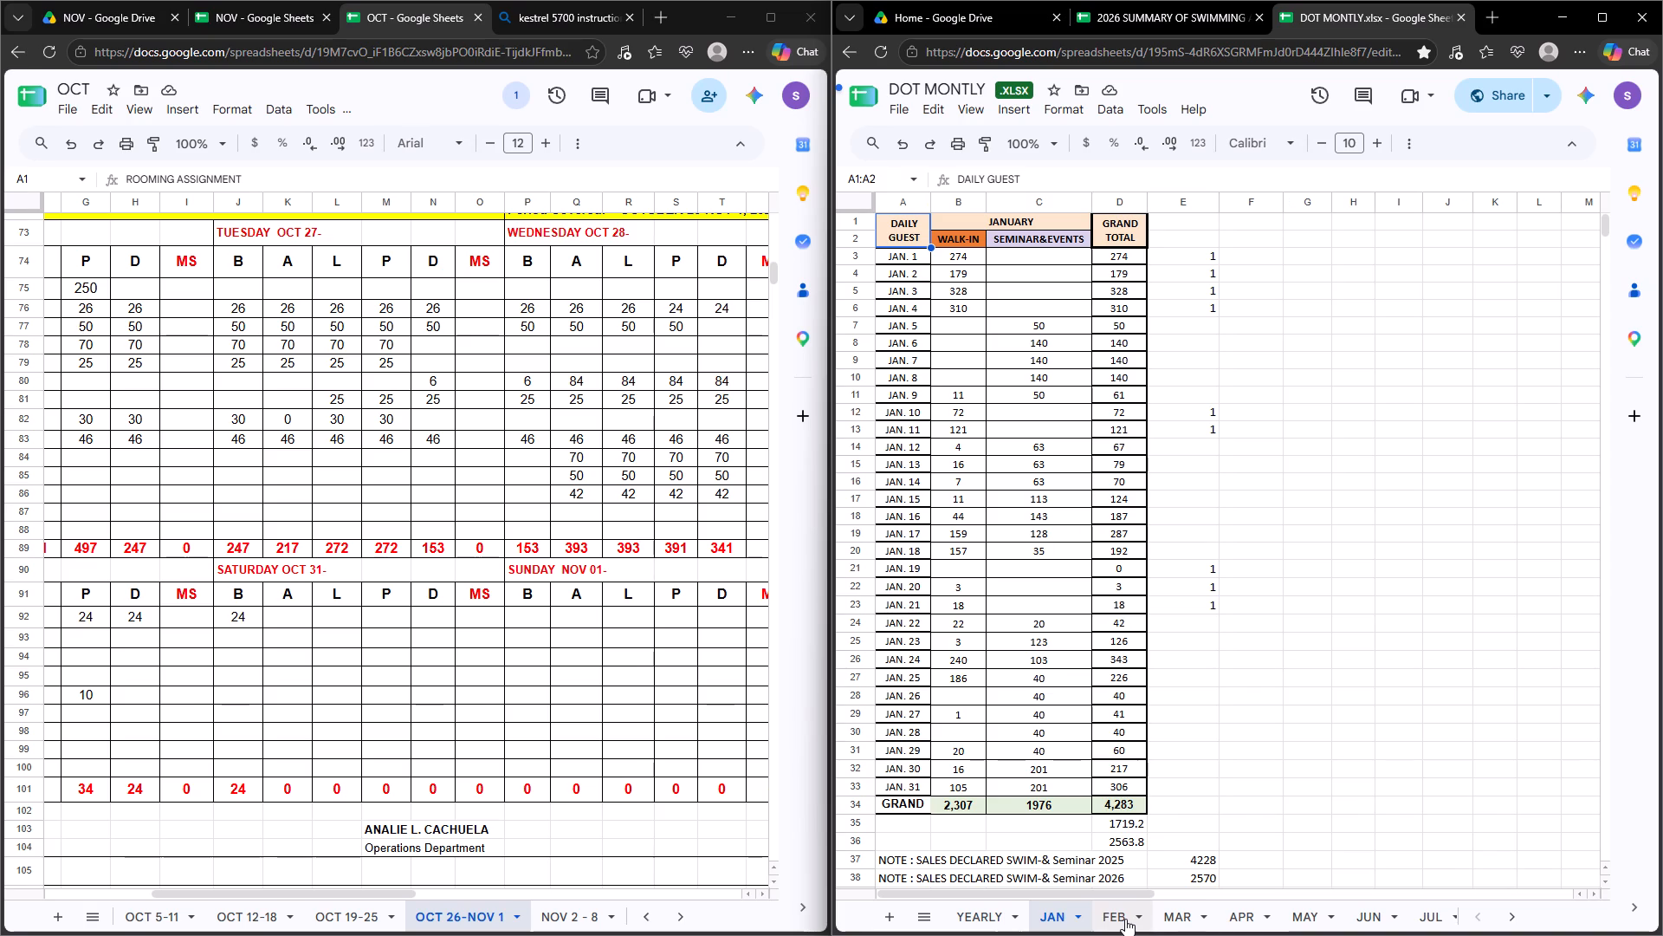
pyautogui.click(1125, 919)
pyautogui.click(1192, 919)
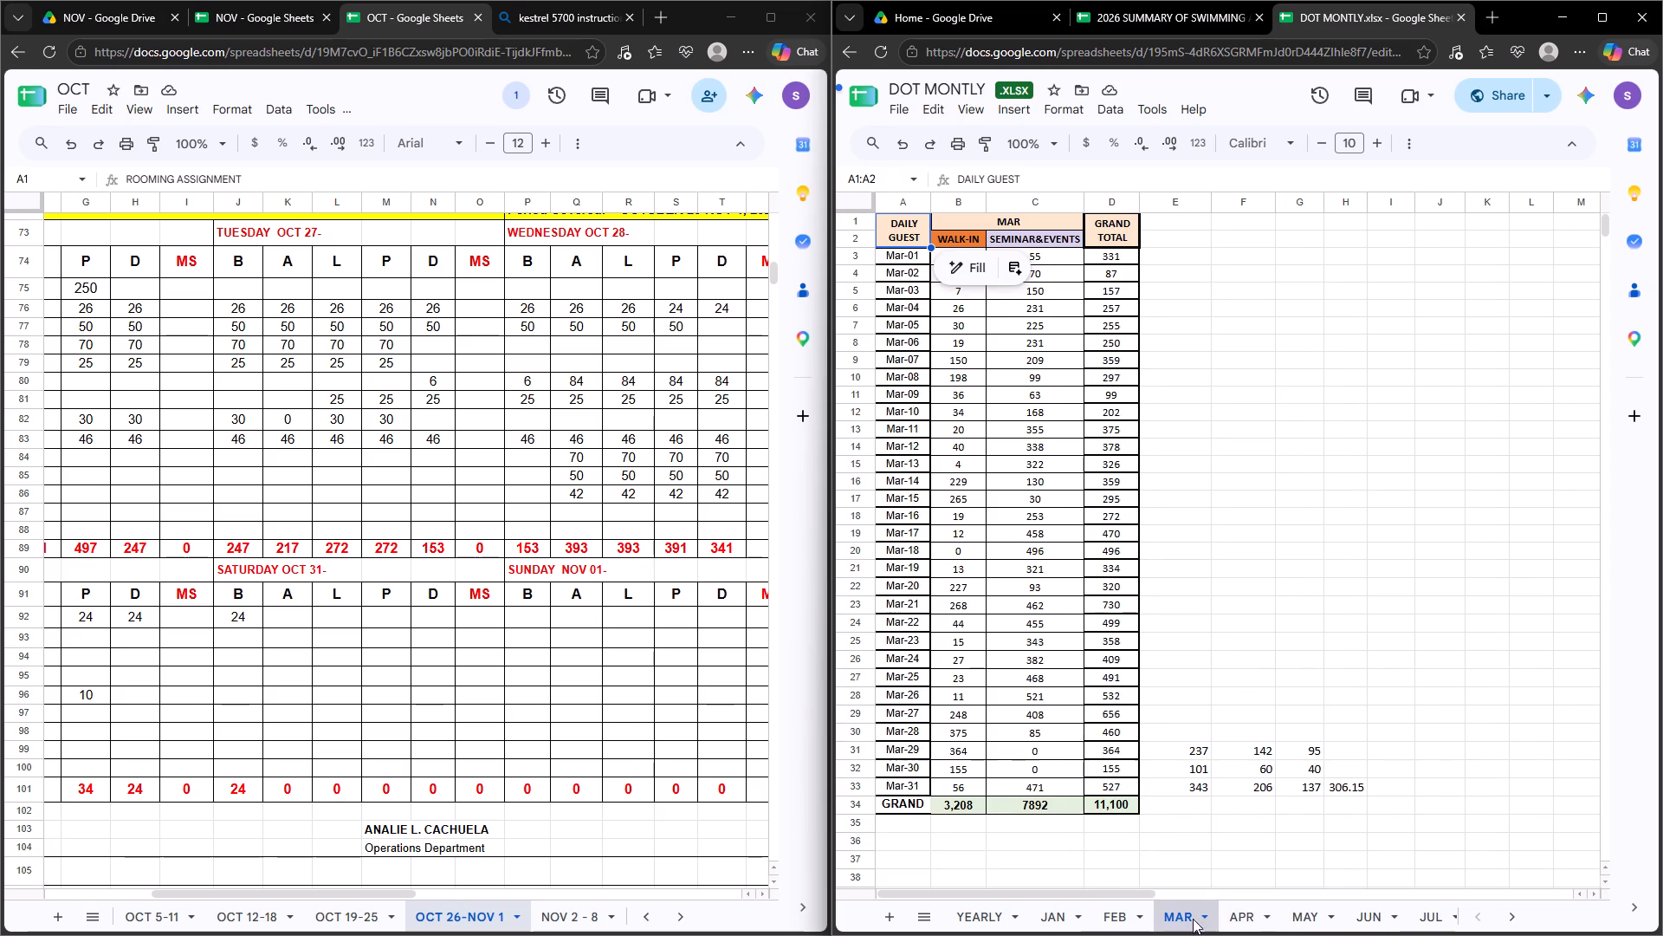
pyautogui.click(1236, 917)
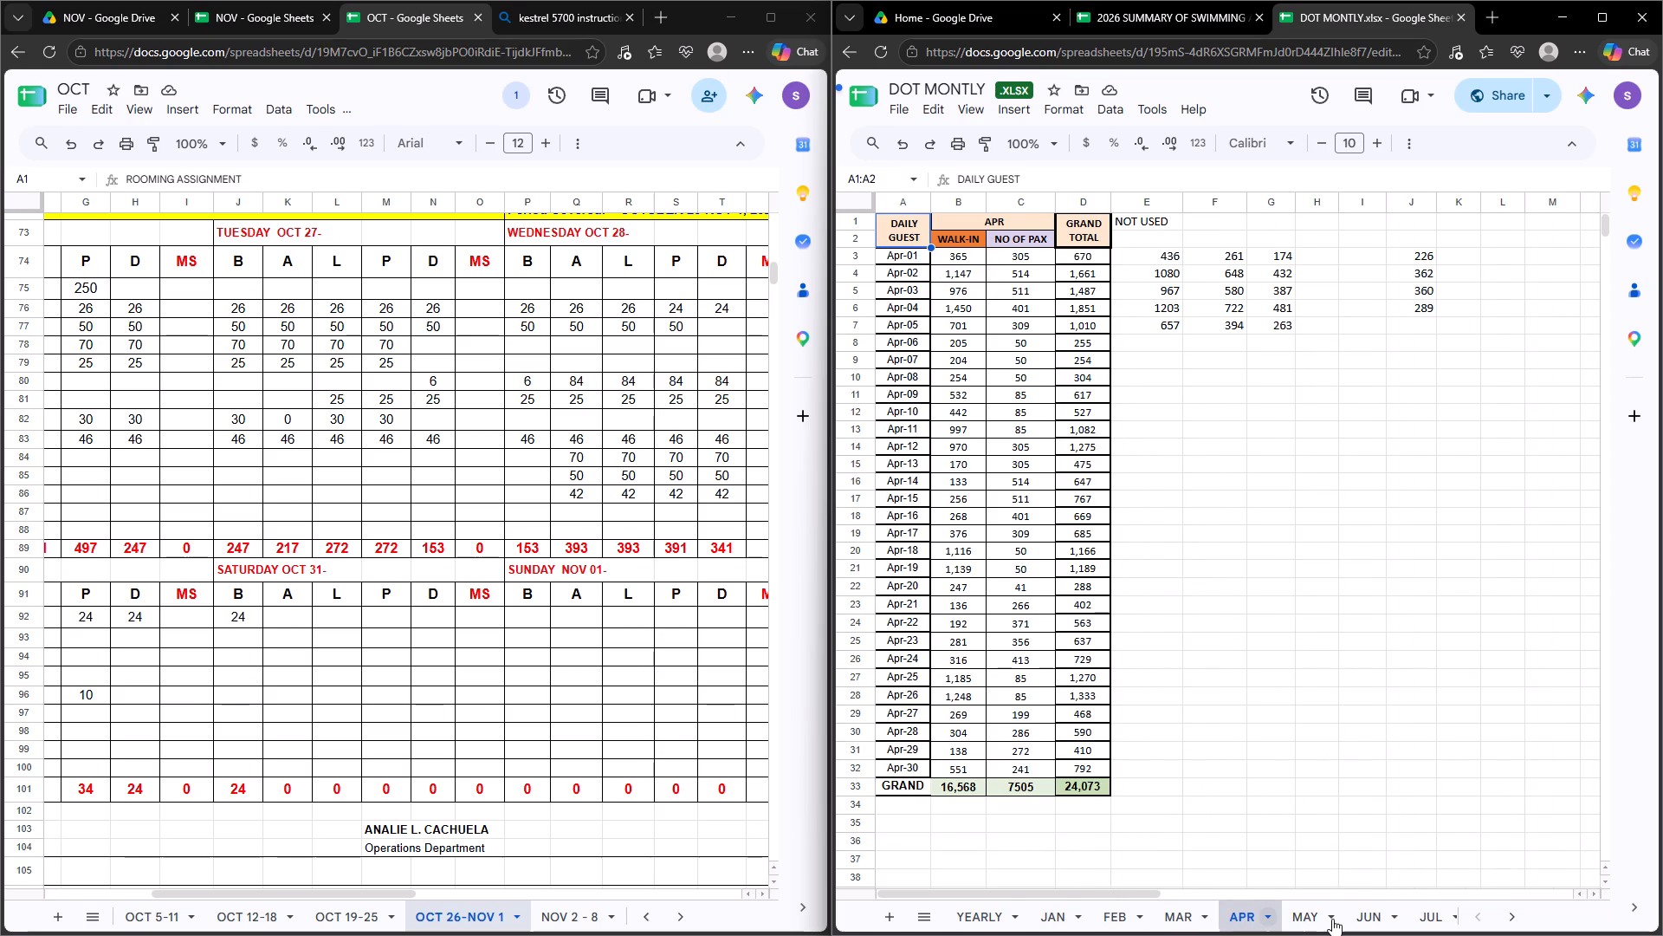
pyautogui.click(1332, 919)
pyautogui.click(1381, 918)
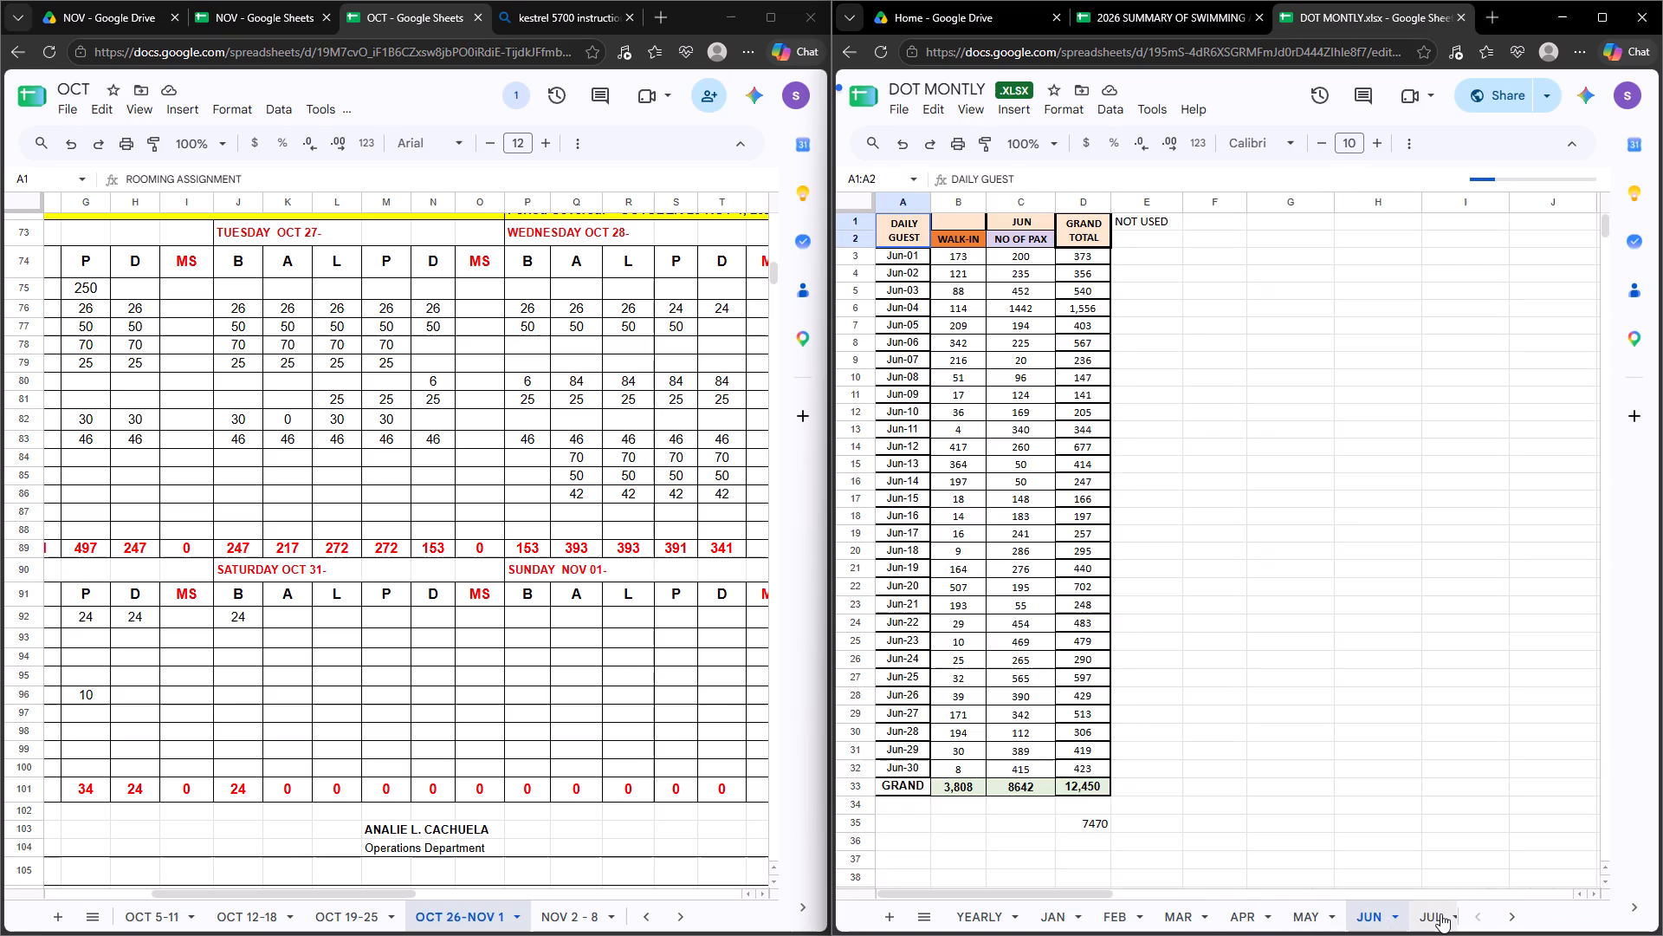
pyautogui.click(1440, 913)
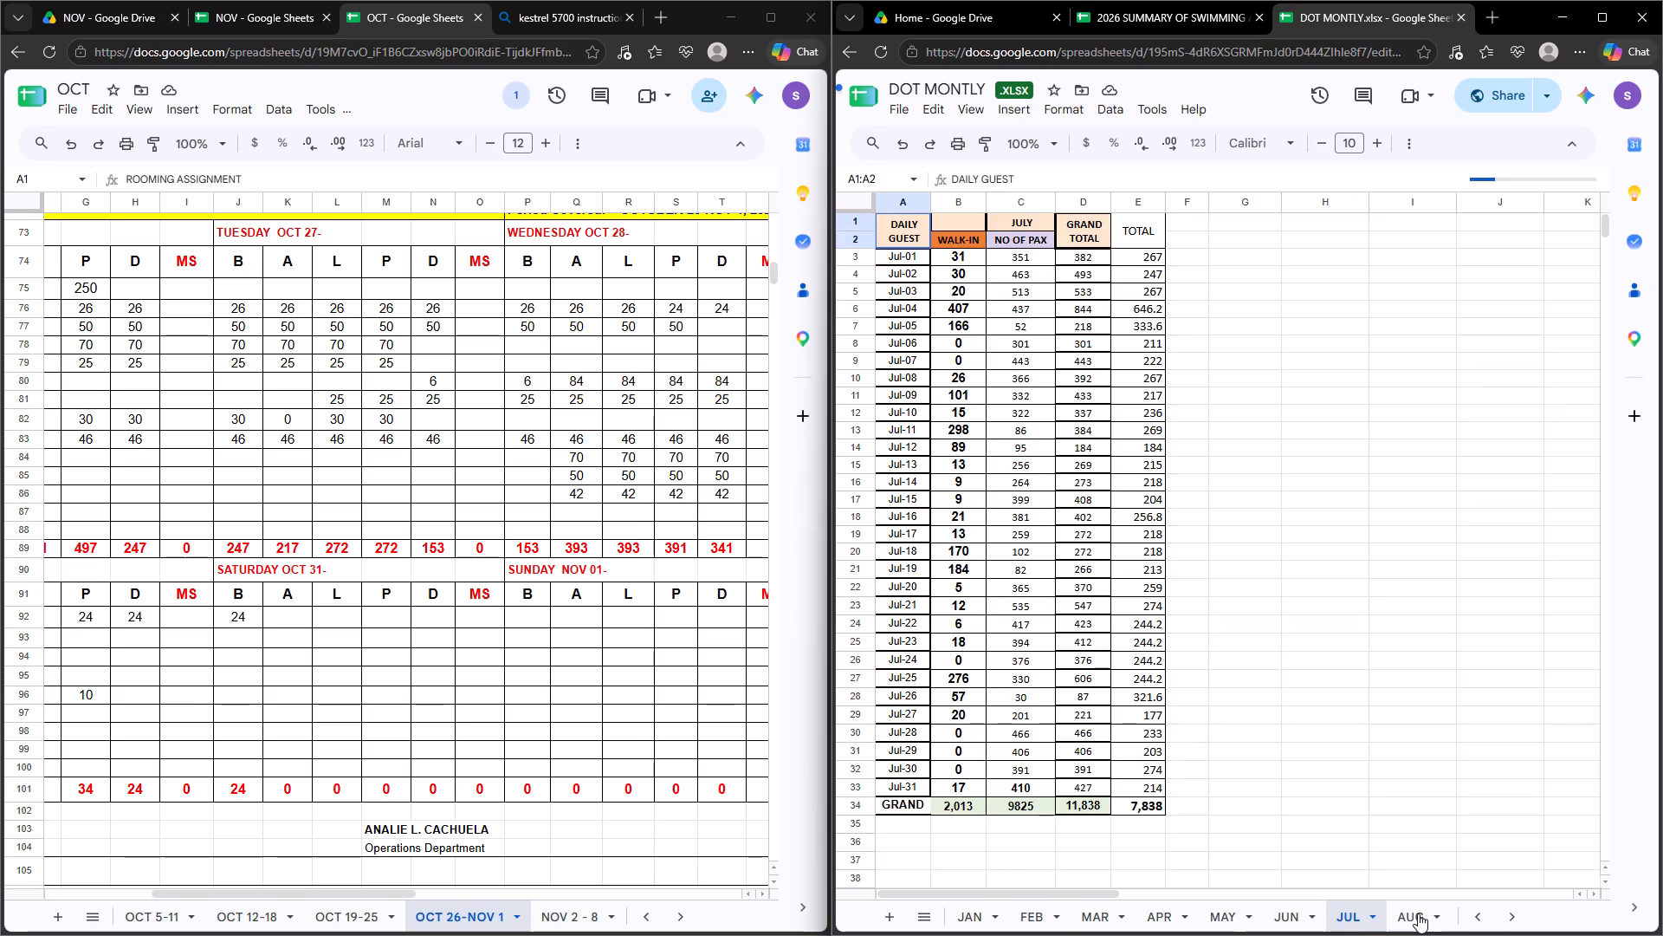
pyautogui.click(1418, 913)
pyautogui.click(1499, 910)
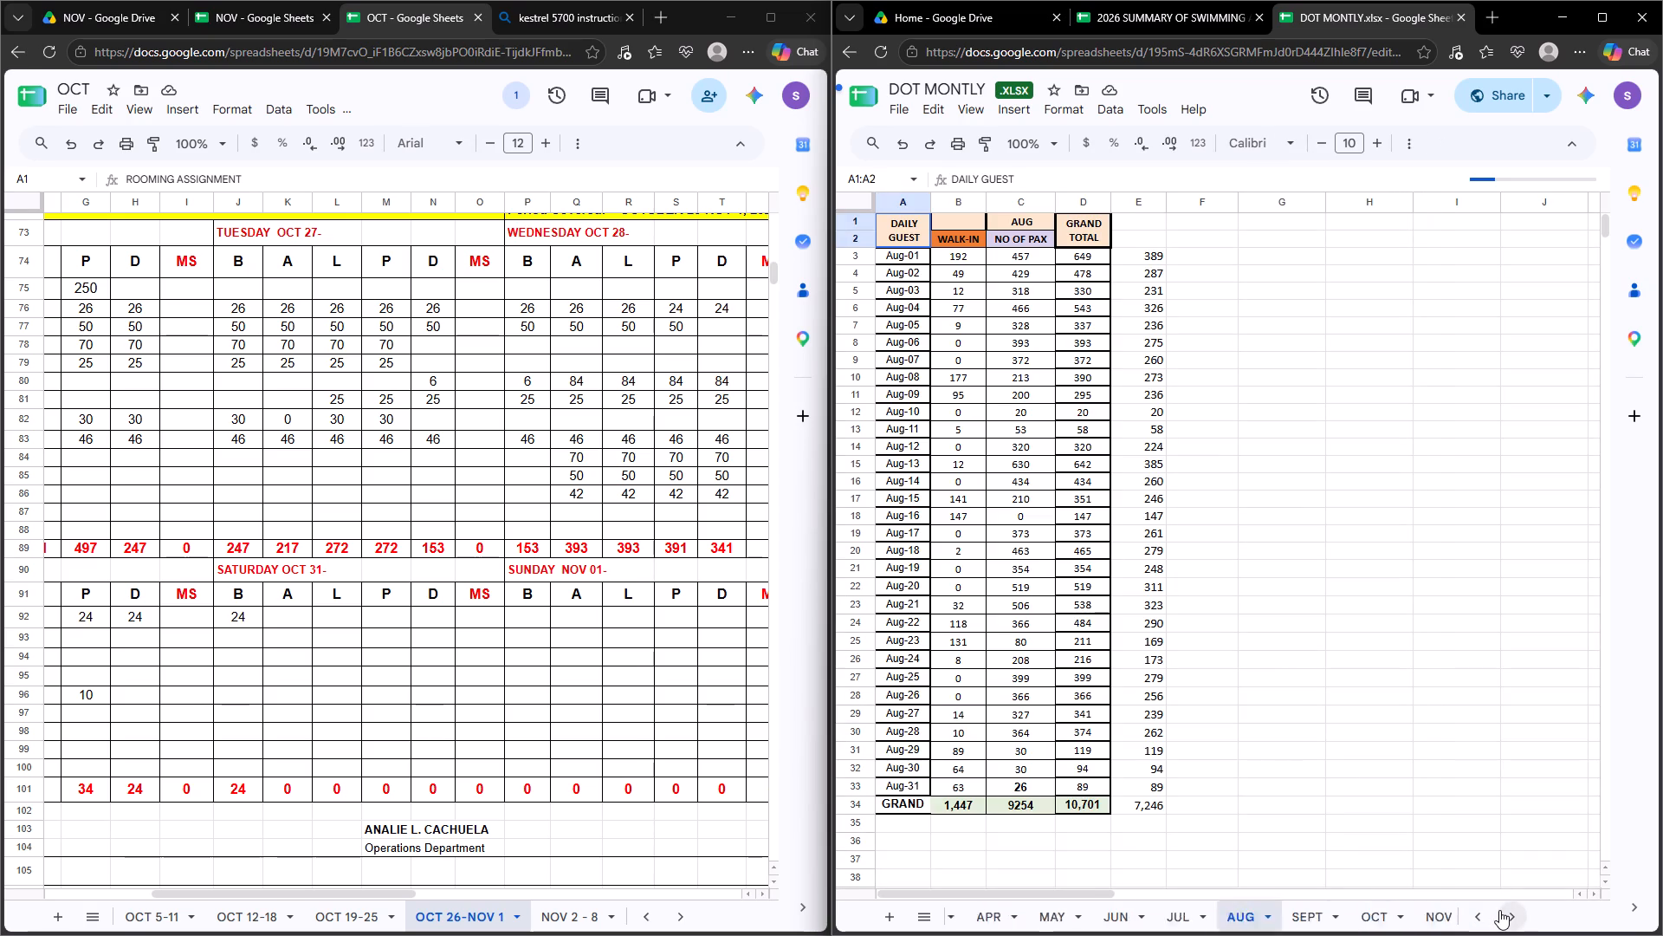
pyautogui.click(989, 911)
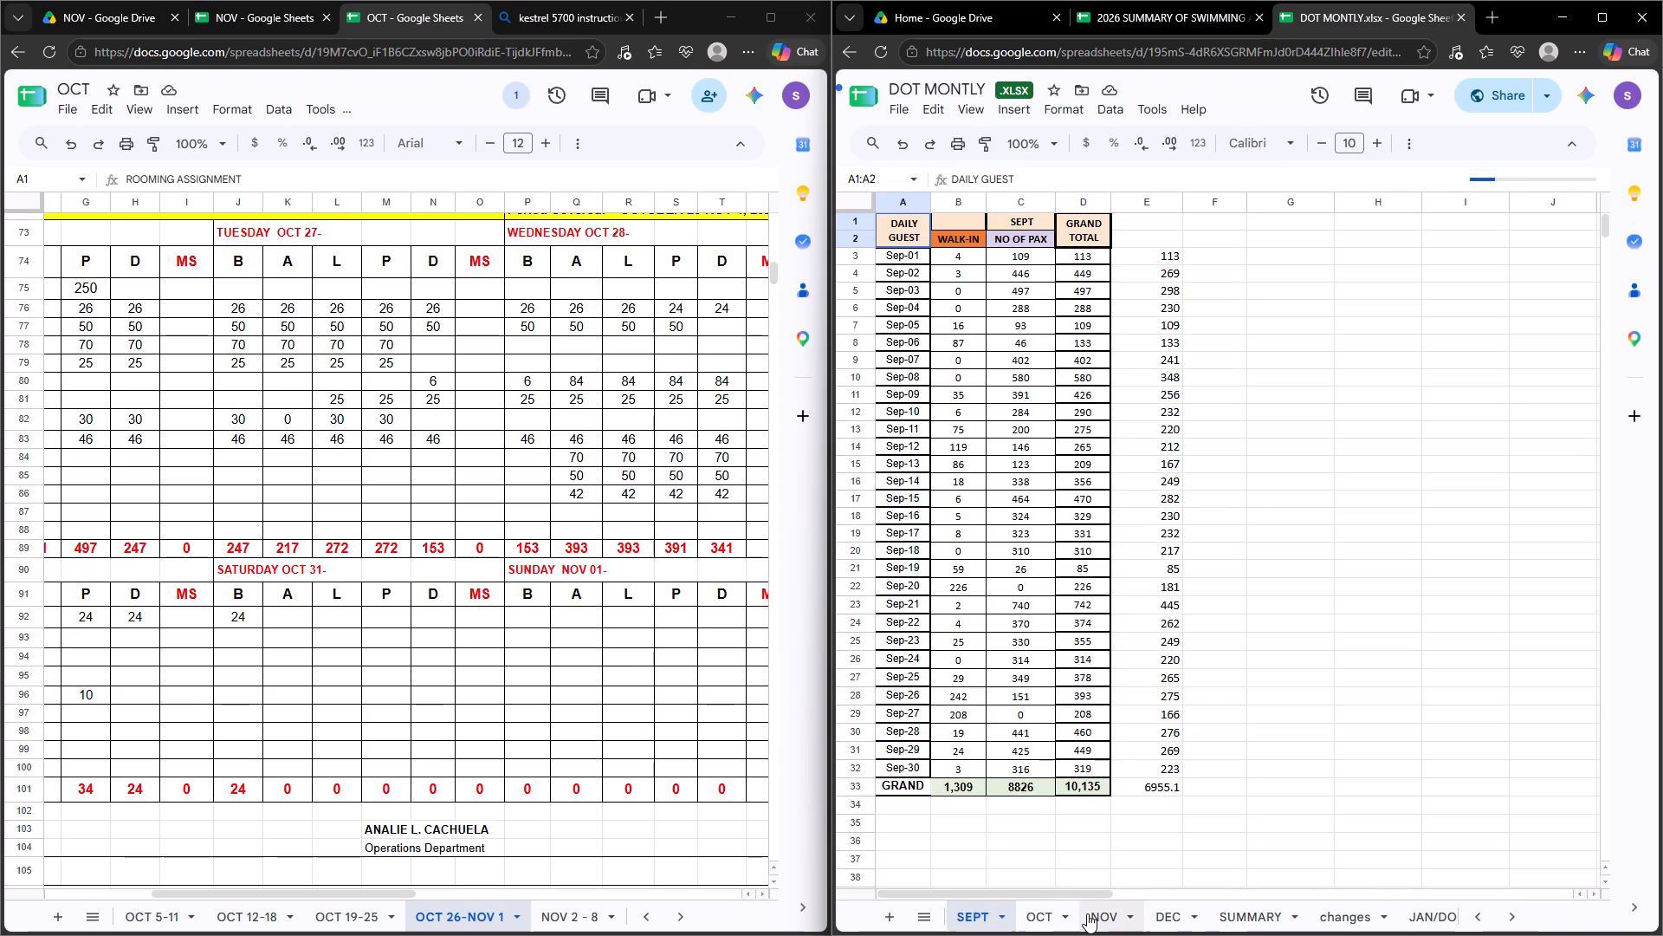
pyautogui.click(1046, 915)
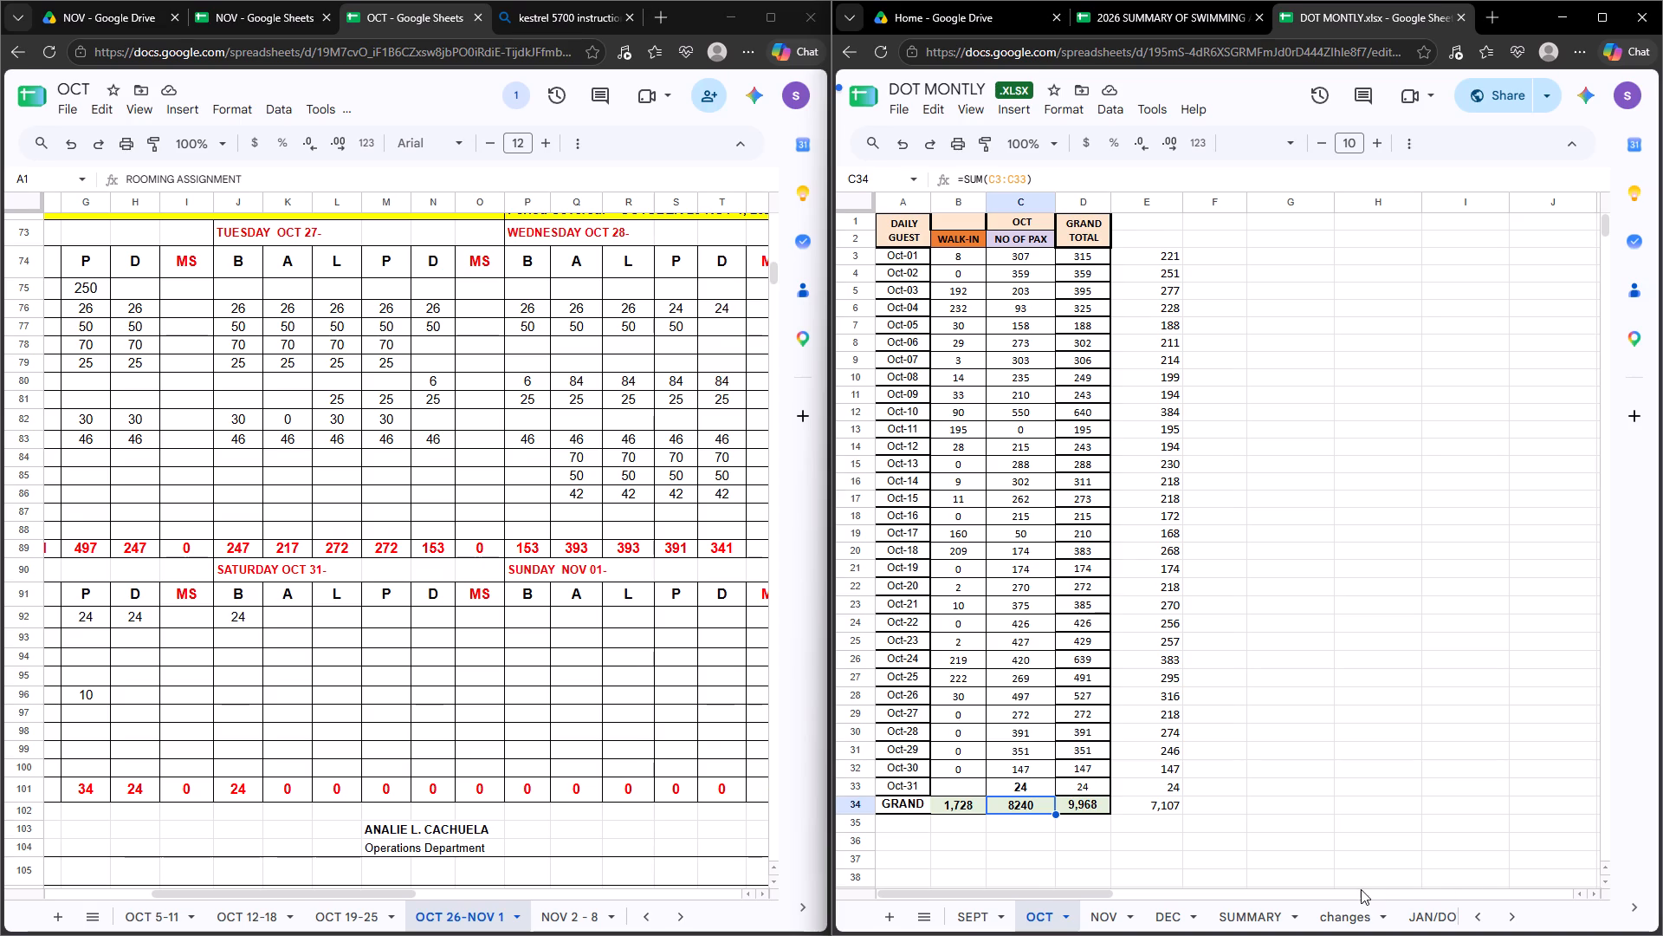
# Examine the monthly walk-in, seminar, actual and declared guest totals and the percentage notes on the changes sheet.
pyautogui.click(1352, 913)
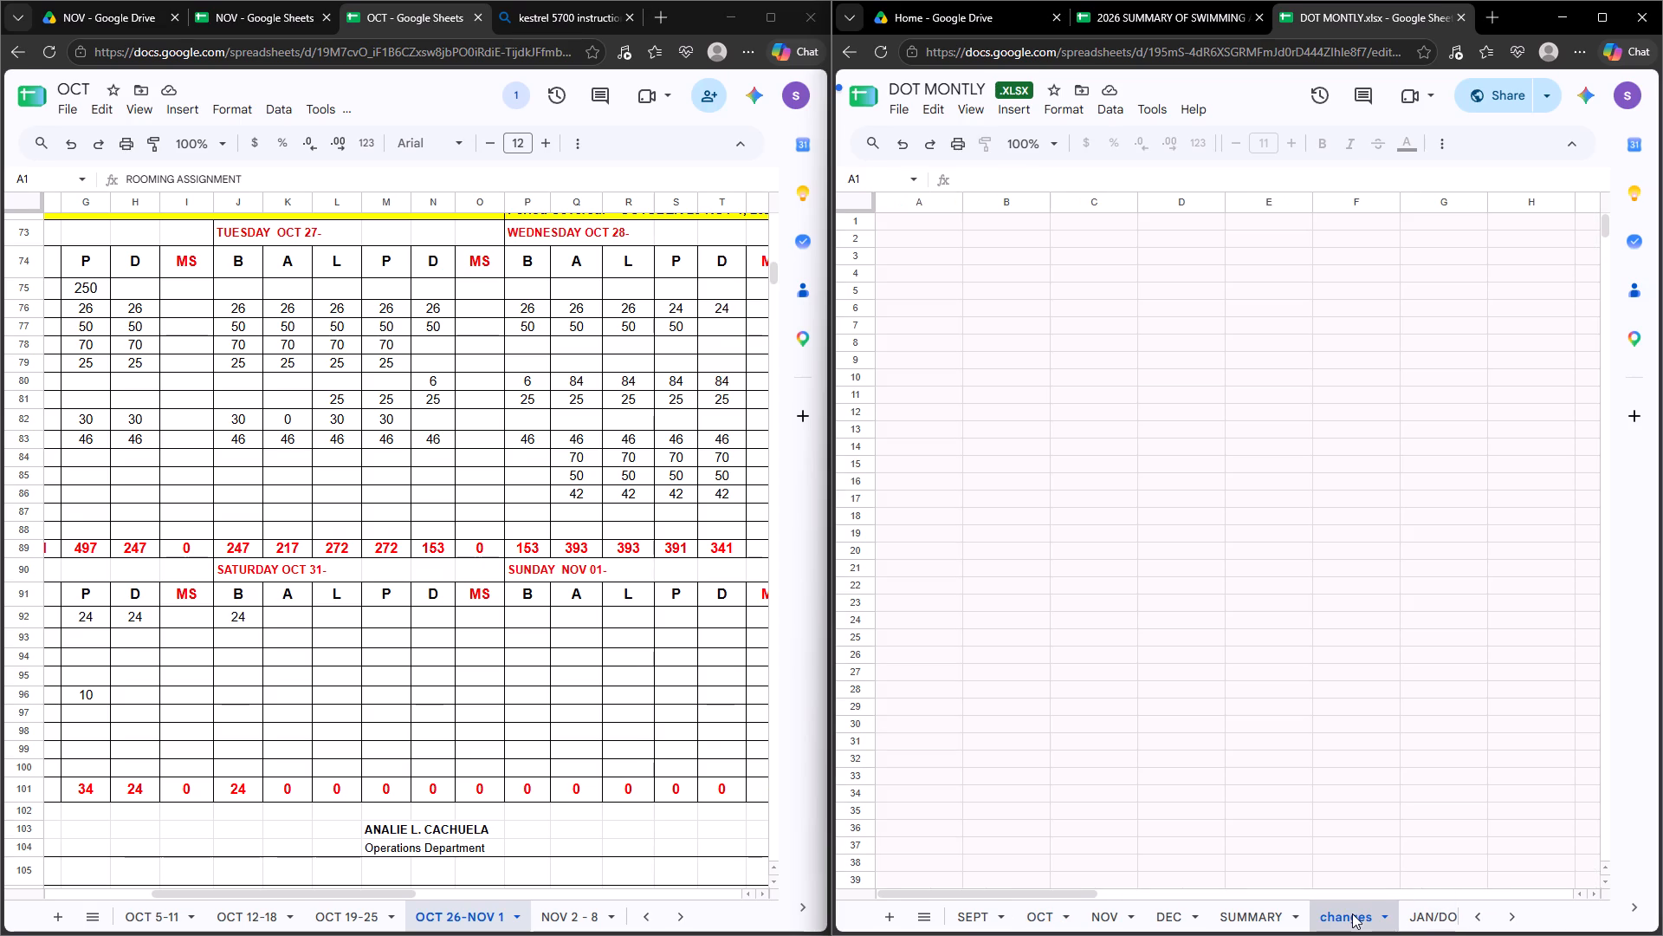
pyautogui.scroll(2, 1277, 750)
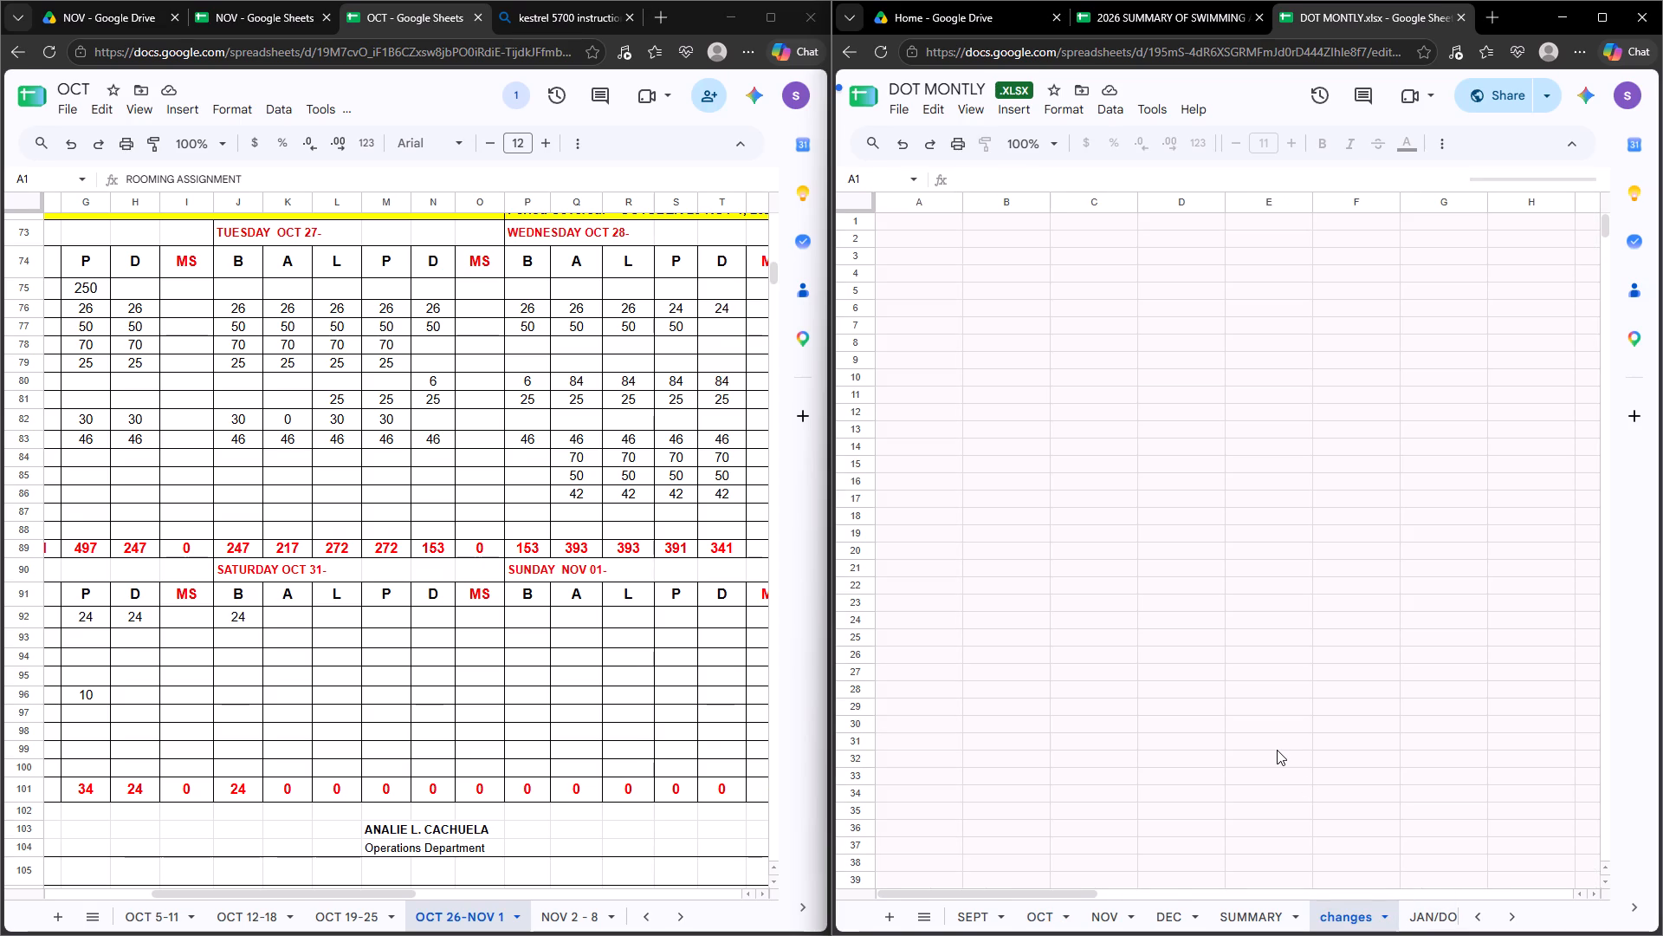
pyautogui.scroll(3, 1277, 750)
pyautogui.scroll(-20, 1277, 750)
pyautogui.scroll(-18, 1277, 750)
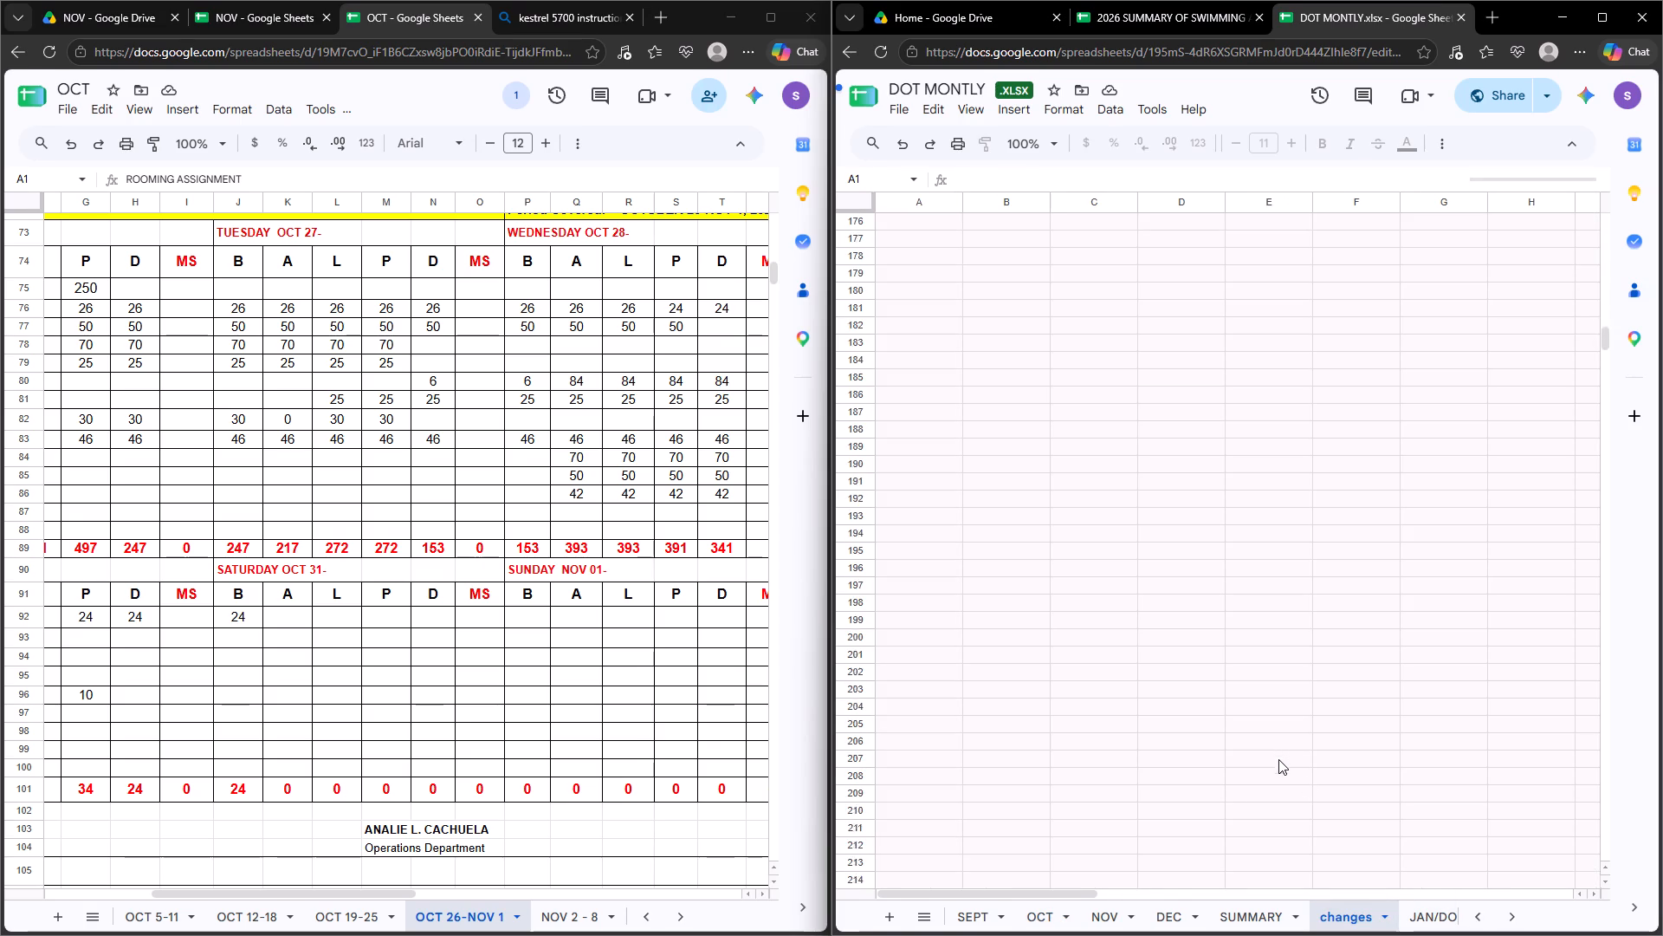
pyautogui.scroll(-1, 1278, 759)
pyautogui.moveTo(1088, 894); pyautogui.dragTo(969, 862)
pyautogui.scroll(4, 1312, 747)
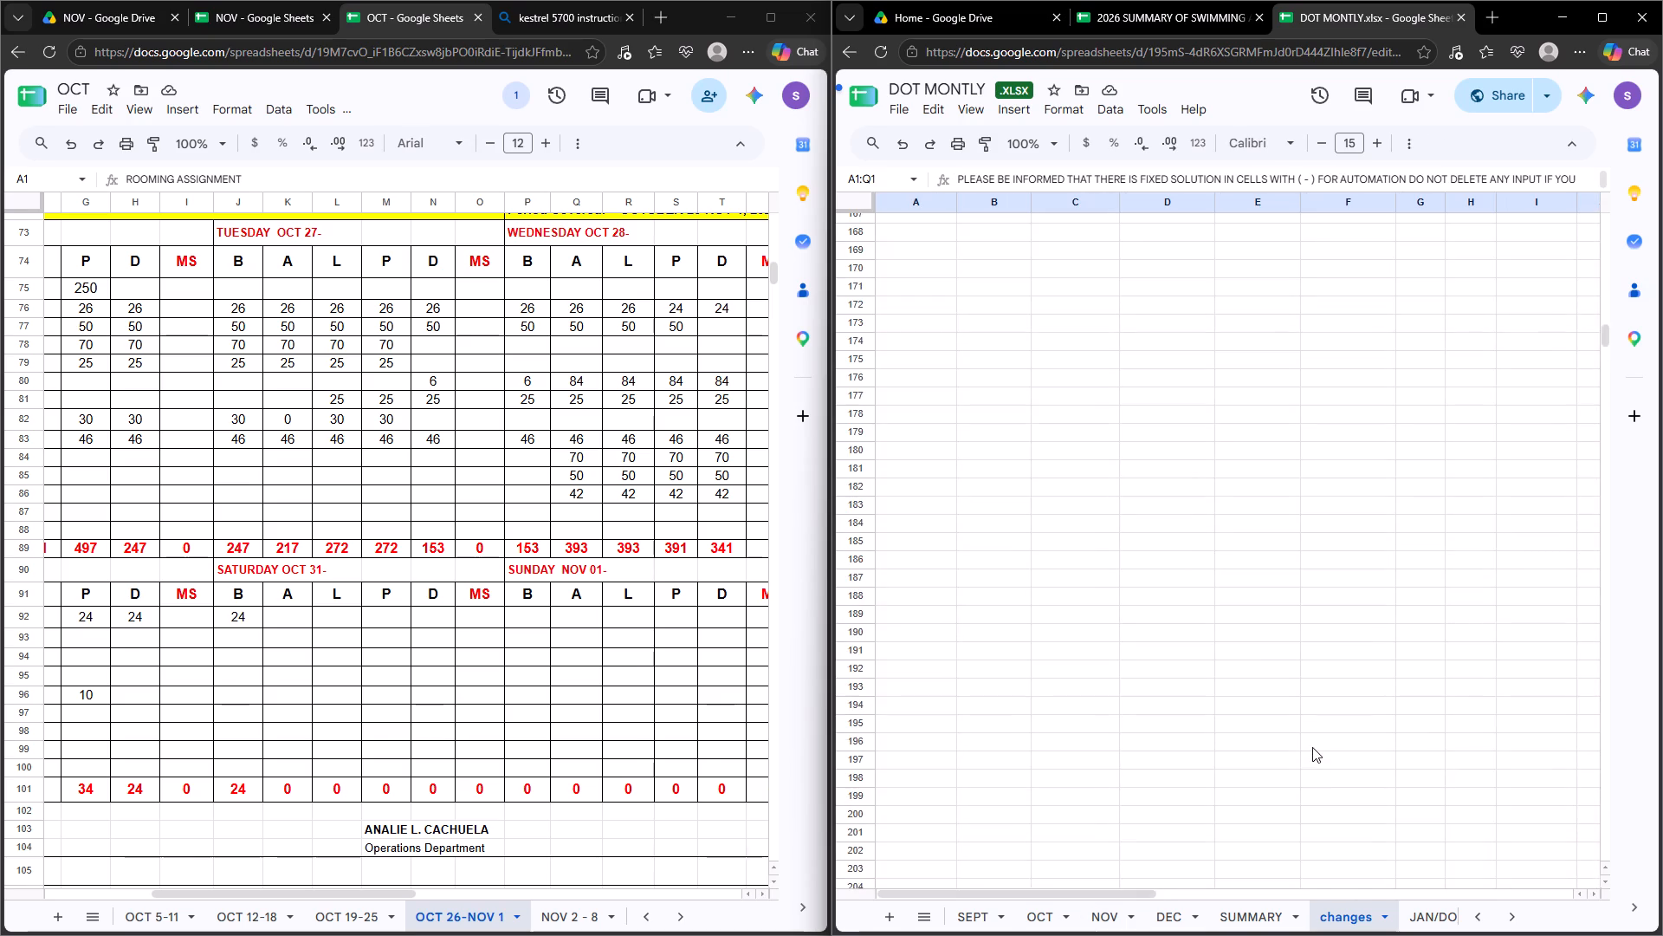
pyautogui.scroll(20, 1312, 747)
pyautogui.scroll(14, 1312, 747)
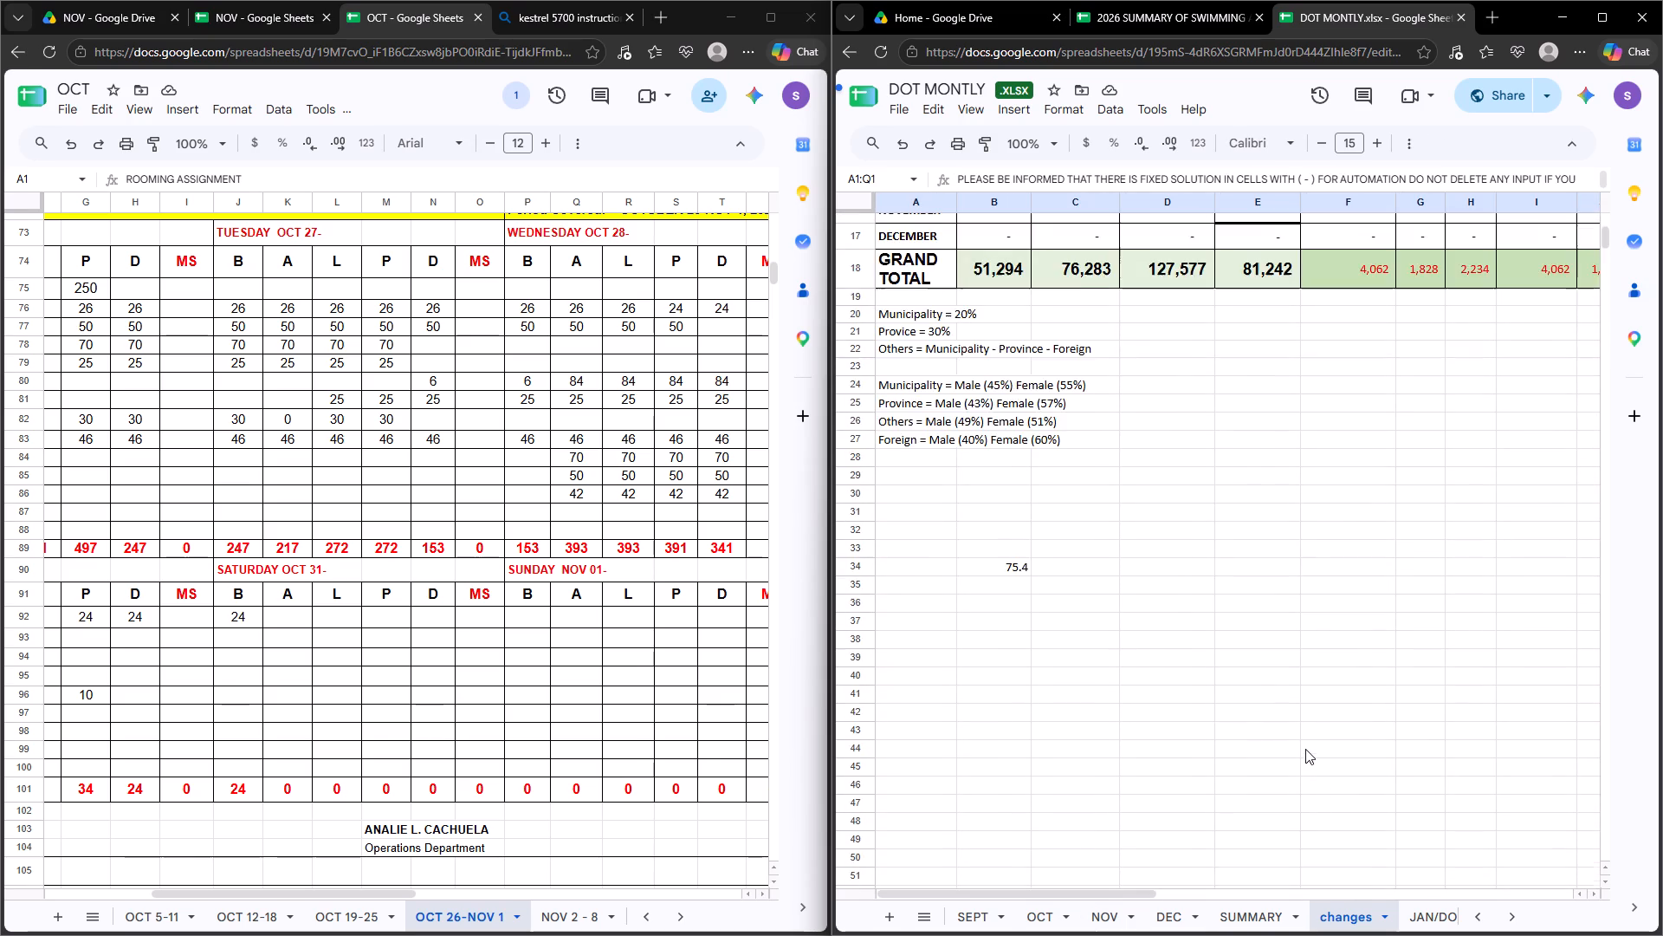
pyautogui.scroll(8, 1305, 749)
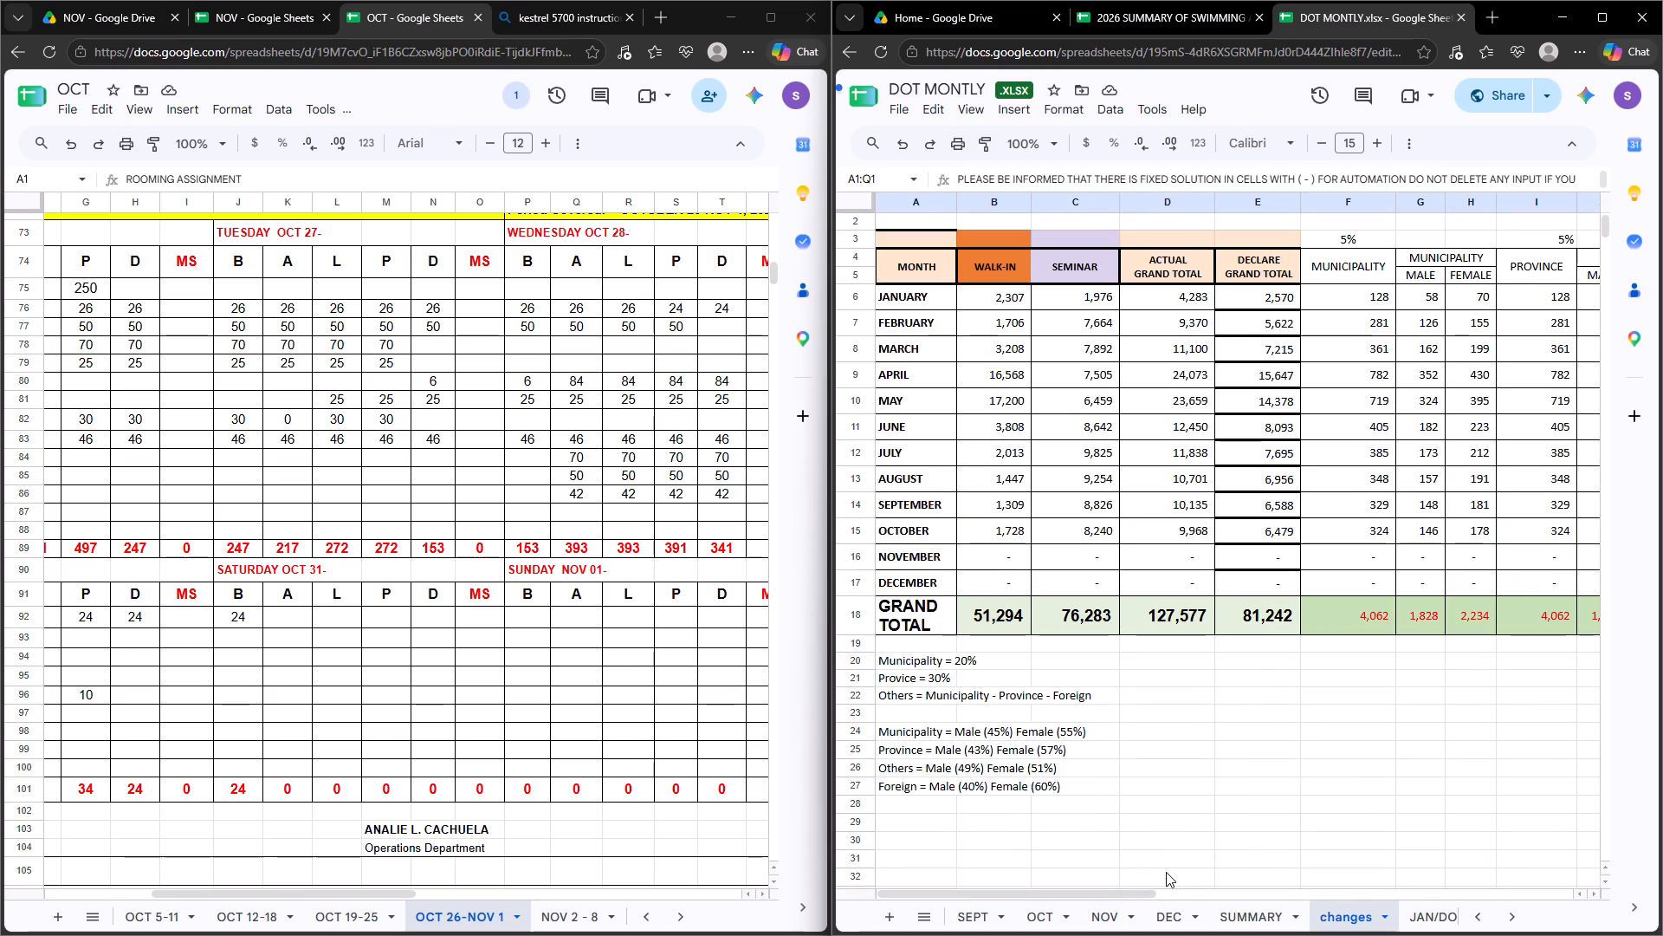
pyautogui.moveTo(1136, 896); pyautogui.dragTo(1139, 896)
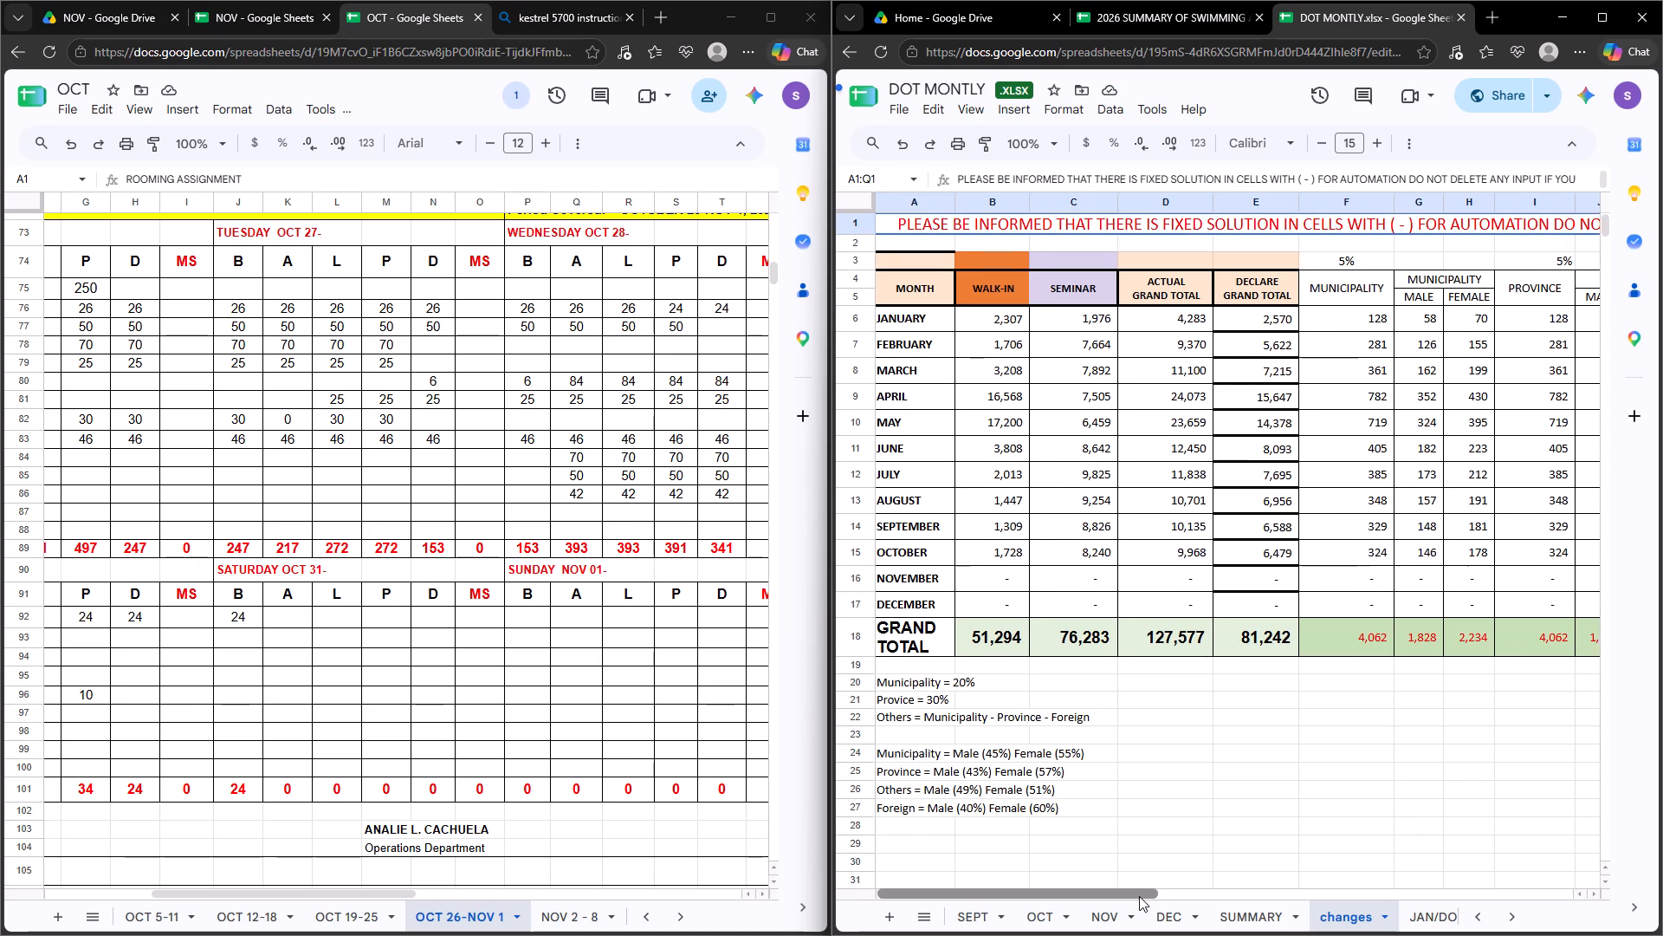
# Examine the municipality, province, others, foreign, same-day and overnight guest columns on the changes sheet.
pyautogui.moveTo(1139, 896); pyautogui.dragTo(1208, 894)
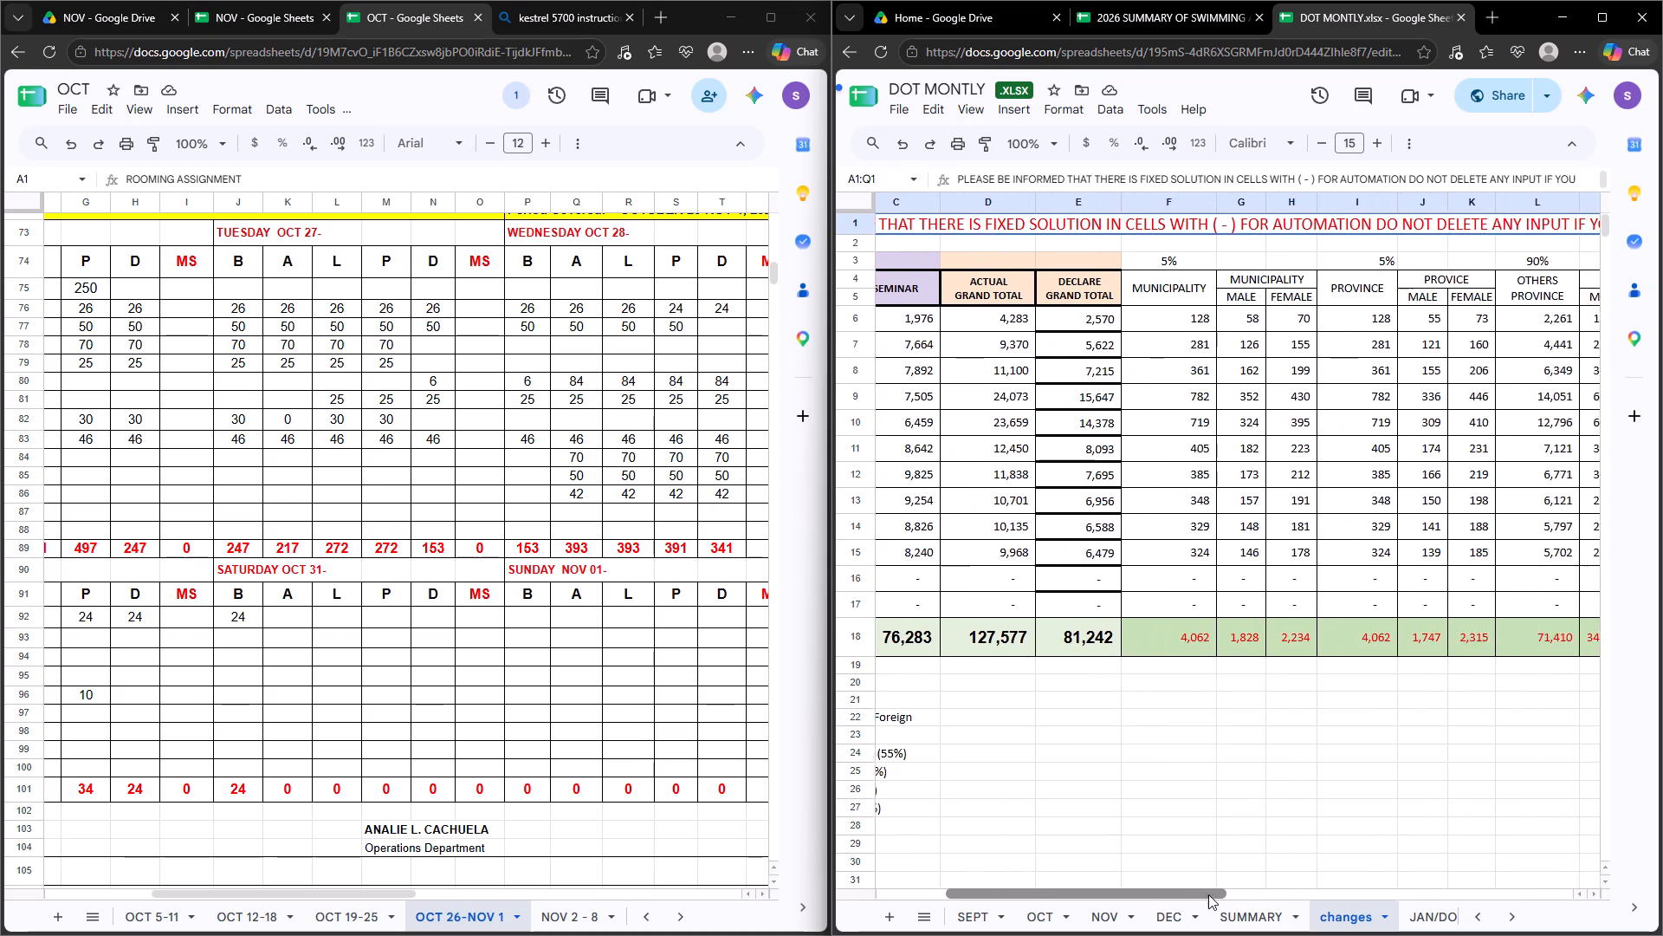
pyautogui.moveTo(1208, 894); pyautogui.dragTo(1491, 892)
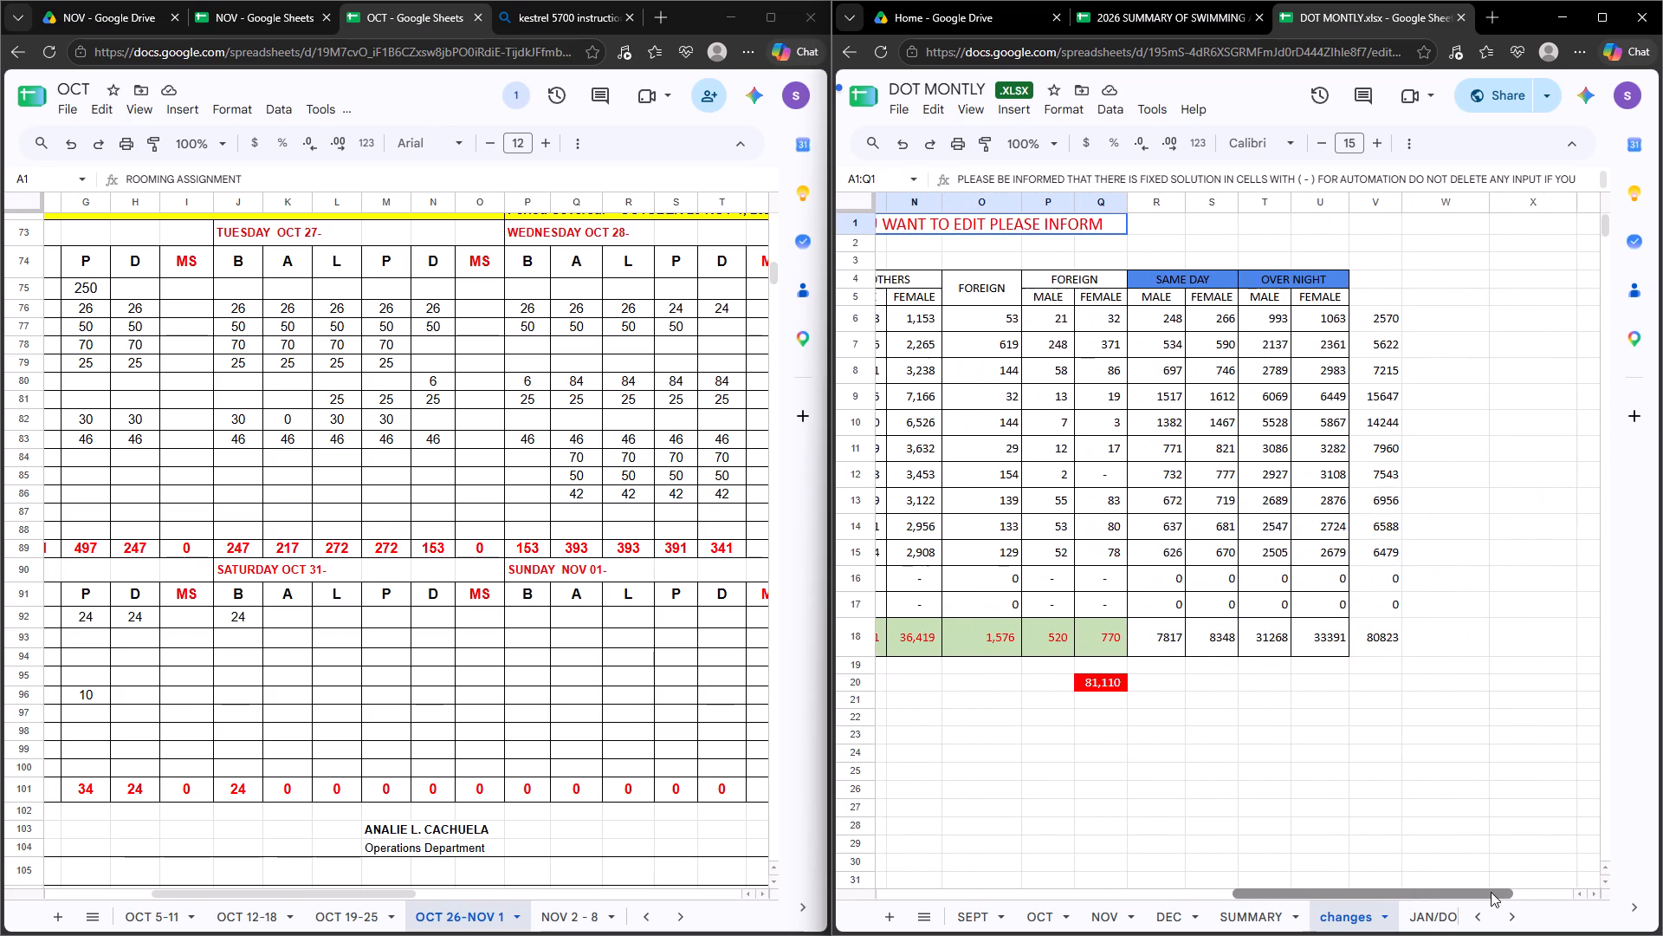
pyautogui.moveTo(1491, 892); pyautogui.dragTo(1489, 891)
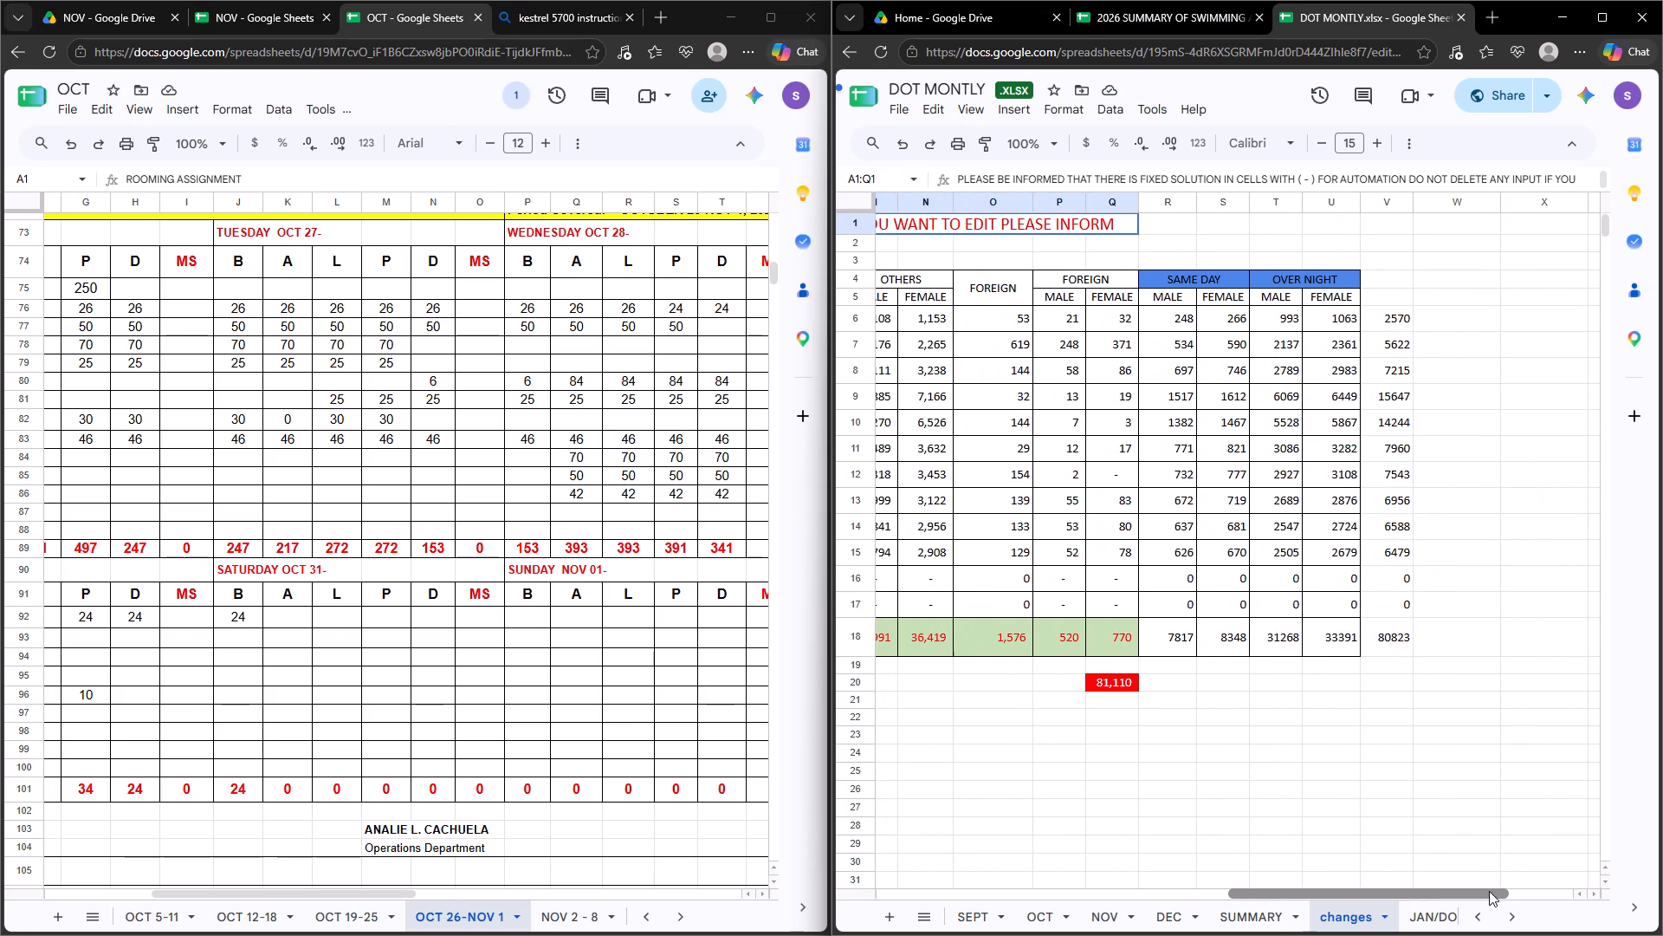
pyautogui.moveTo(1489, 891); pyautogui.dragTo(1474, 891)
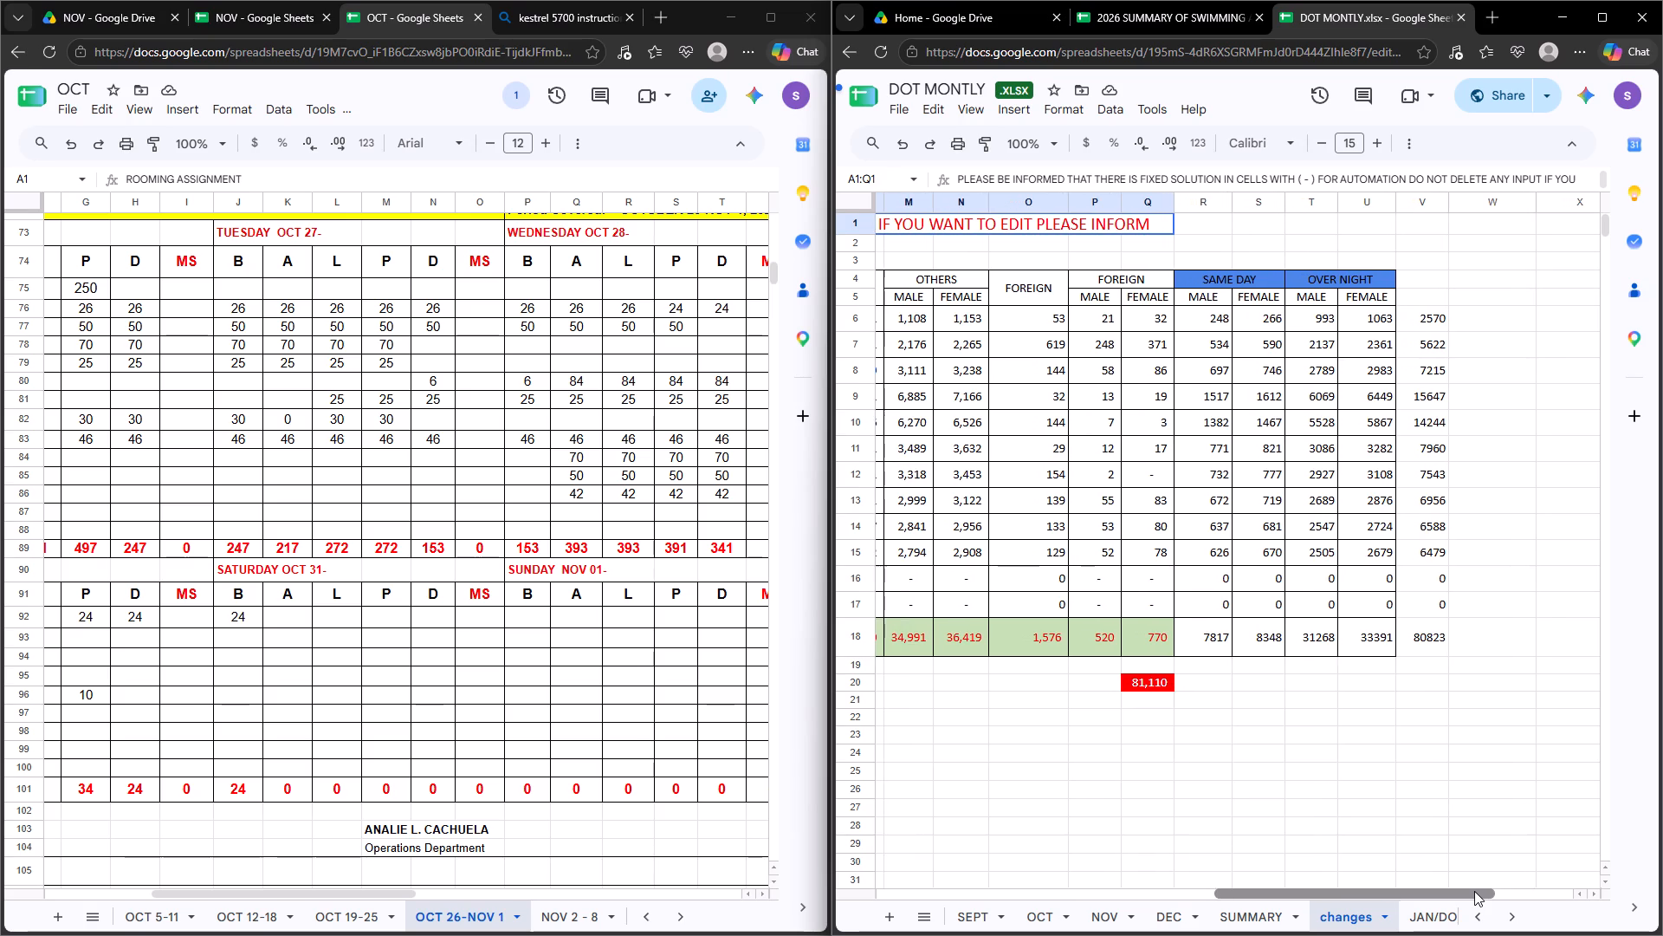
pyautogui.moveTo(1474, 891); pyautogui.dragTo(1315, 887)
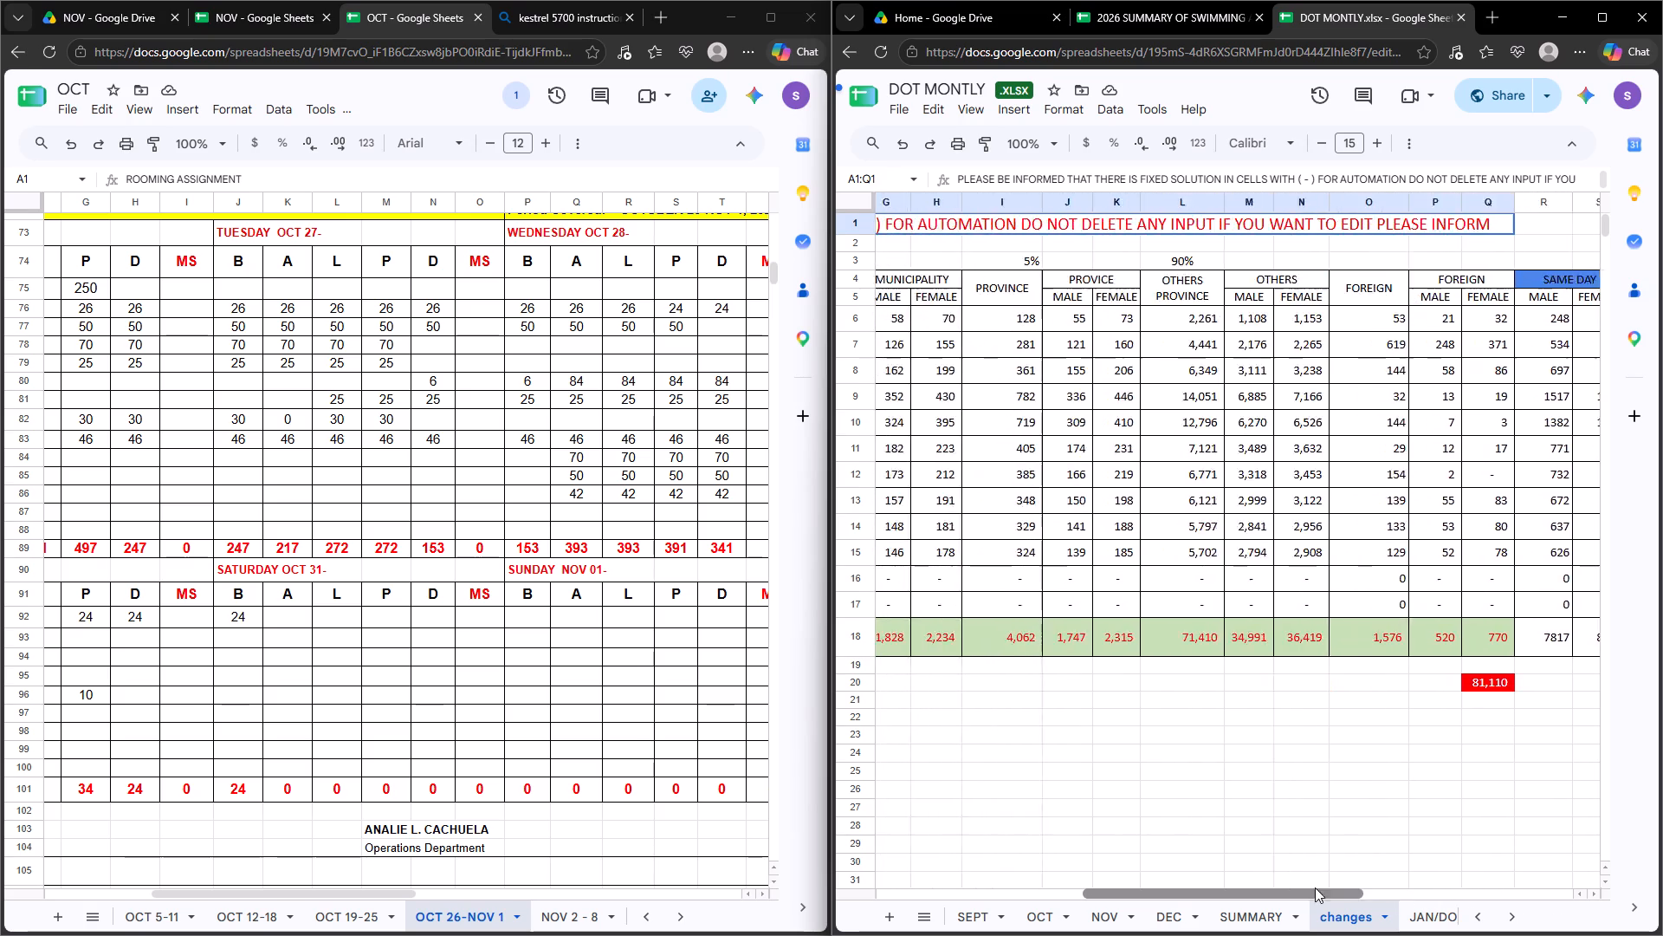
pyautogui.moveTo(1315, 887); pyautogui.dragTo(1187, 881)
pyautogui.moveTo(1155, 891); pyautogui.dragTo(1348, 895)
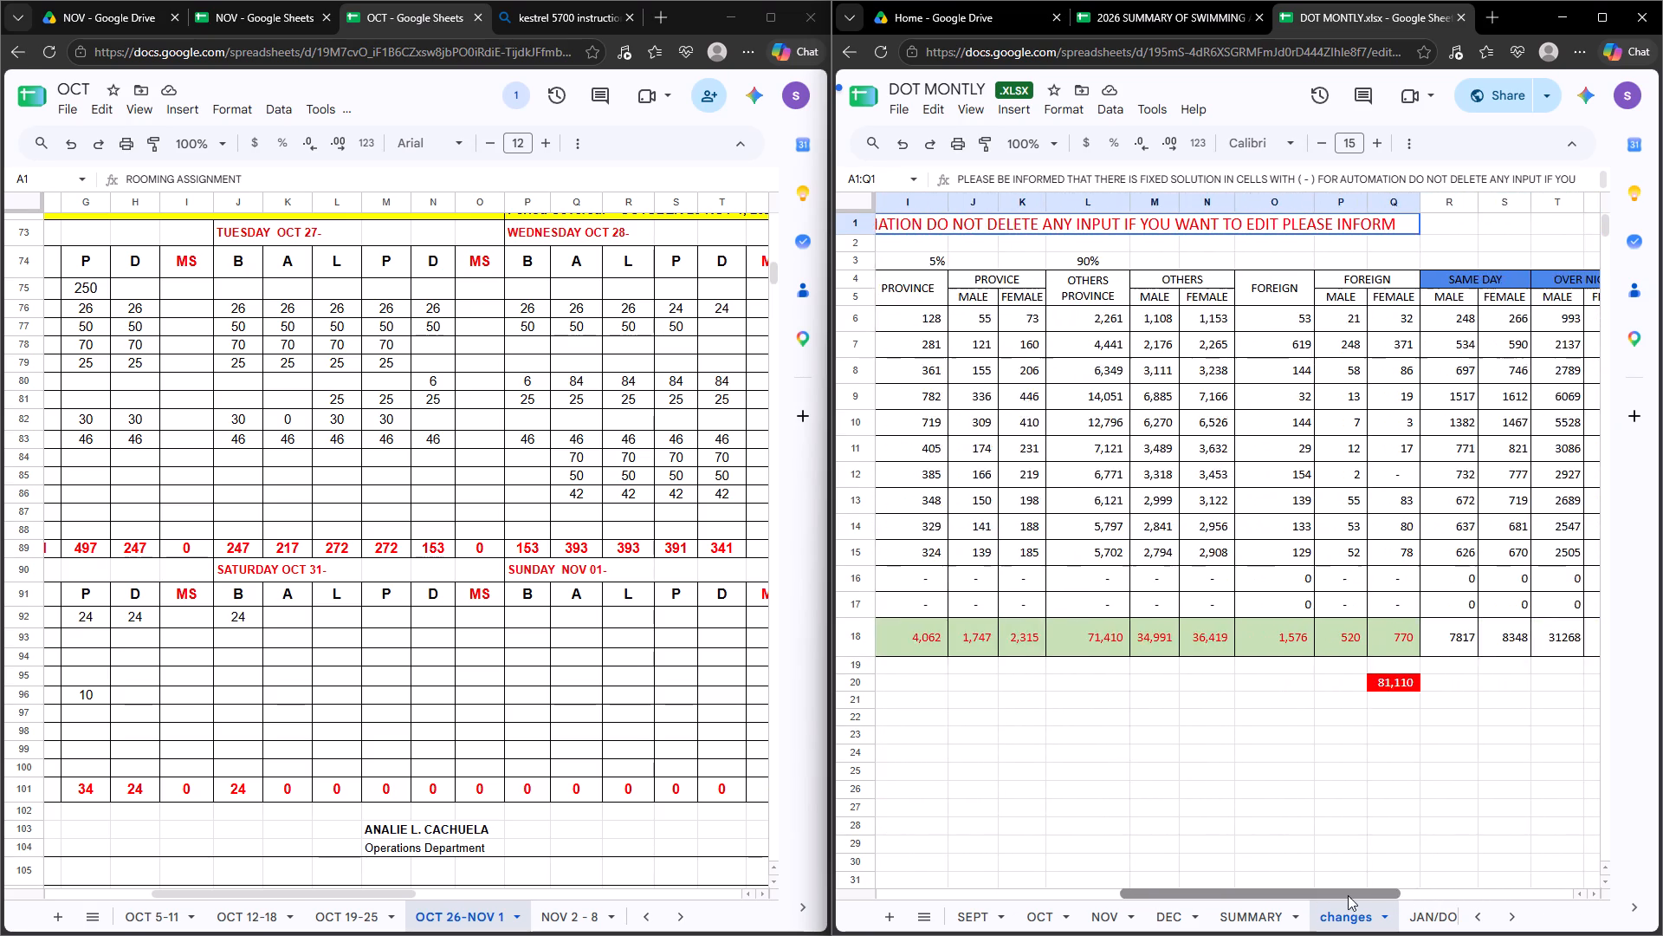
pyautogui.moveTo(1348, 895); pyautogui.dragTo(1413, 893)
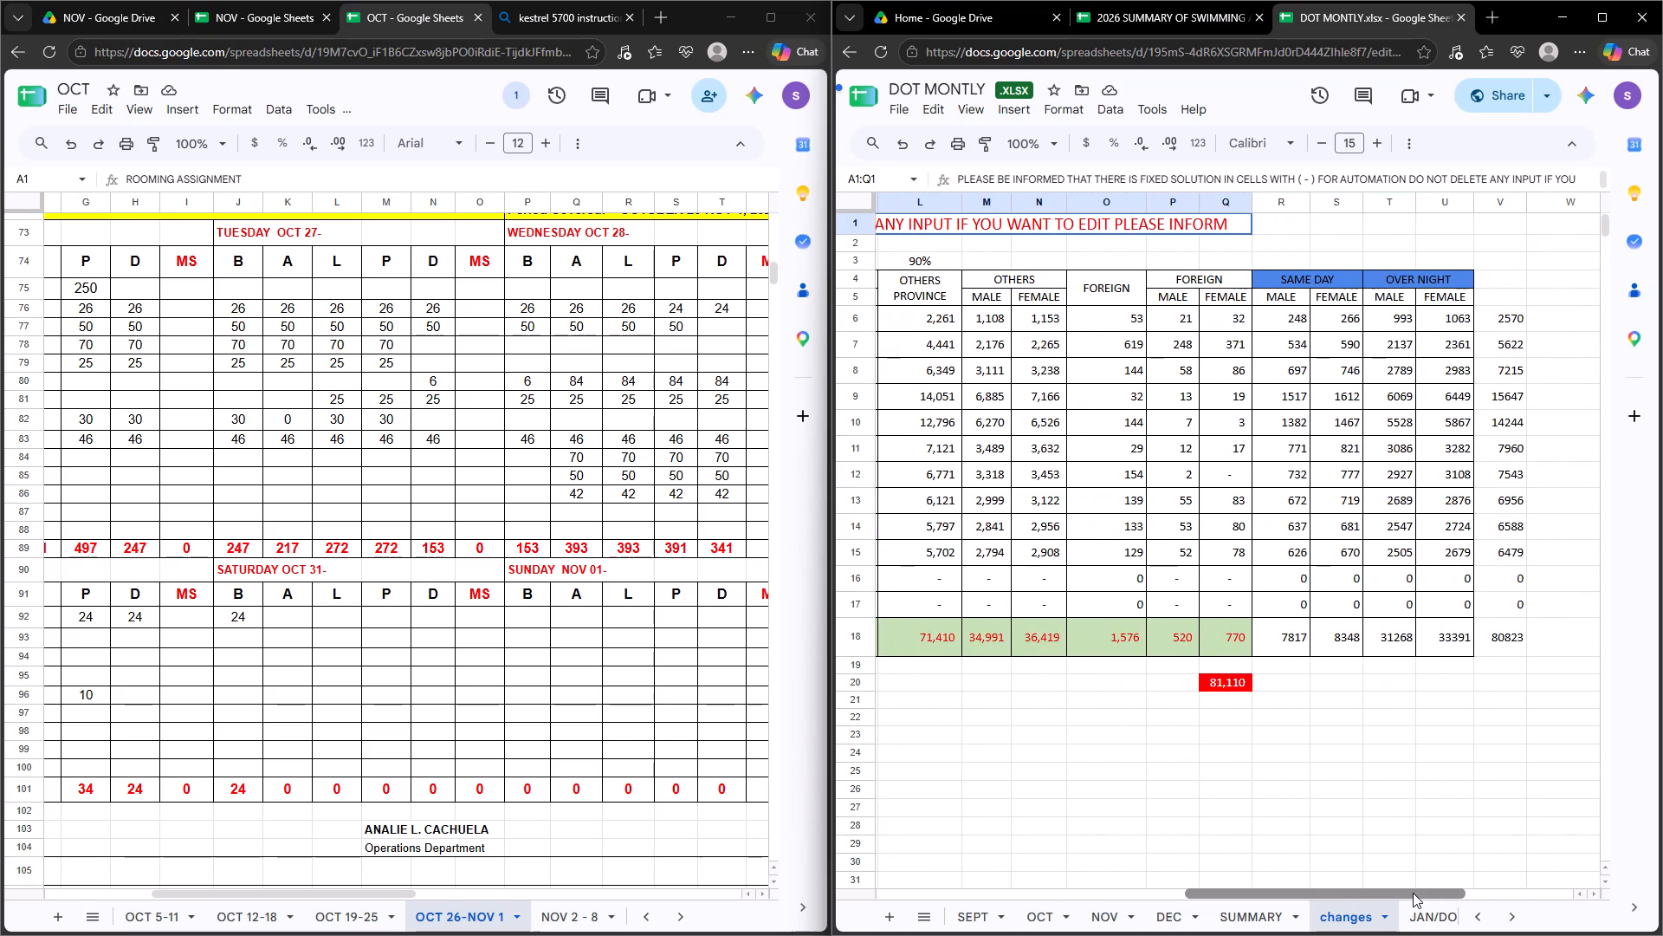
pyautogui.moveTo(1413, 893); pyautogui.dragTo(1414, 893)
# Inspect the foreign male and female formulas for June through October on the changes sheet.
pyautogui.click(1170, 556)
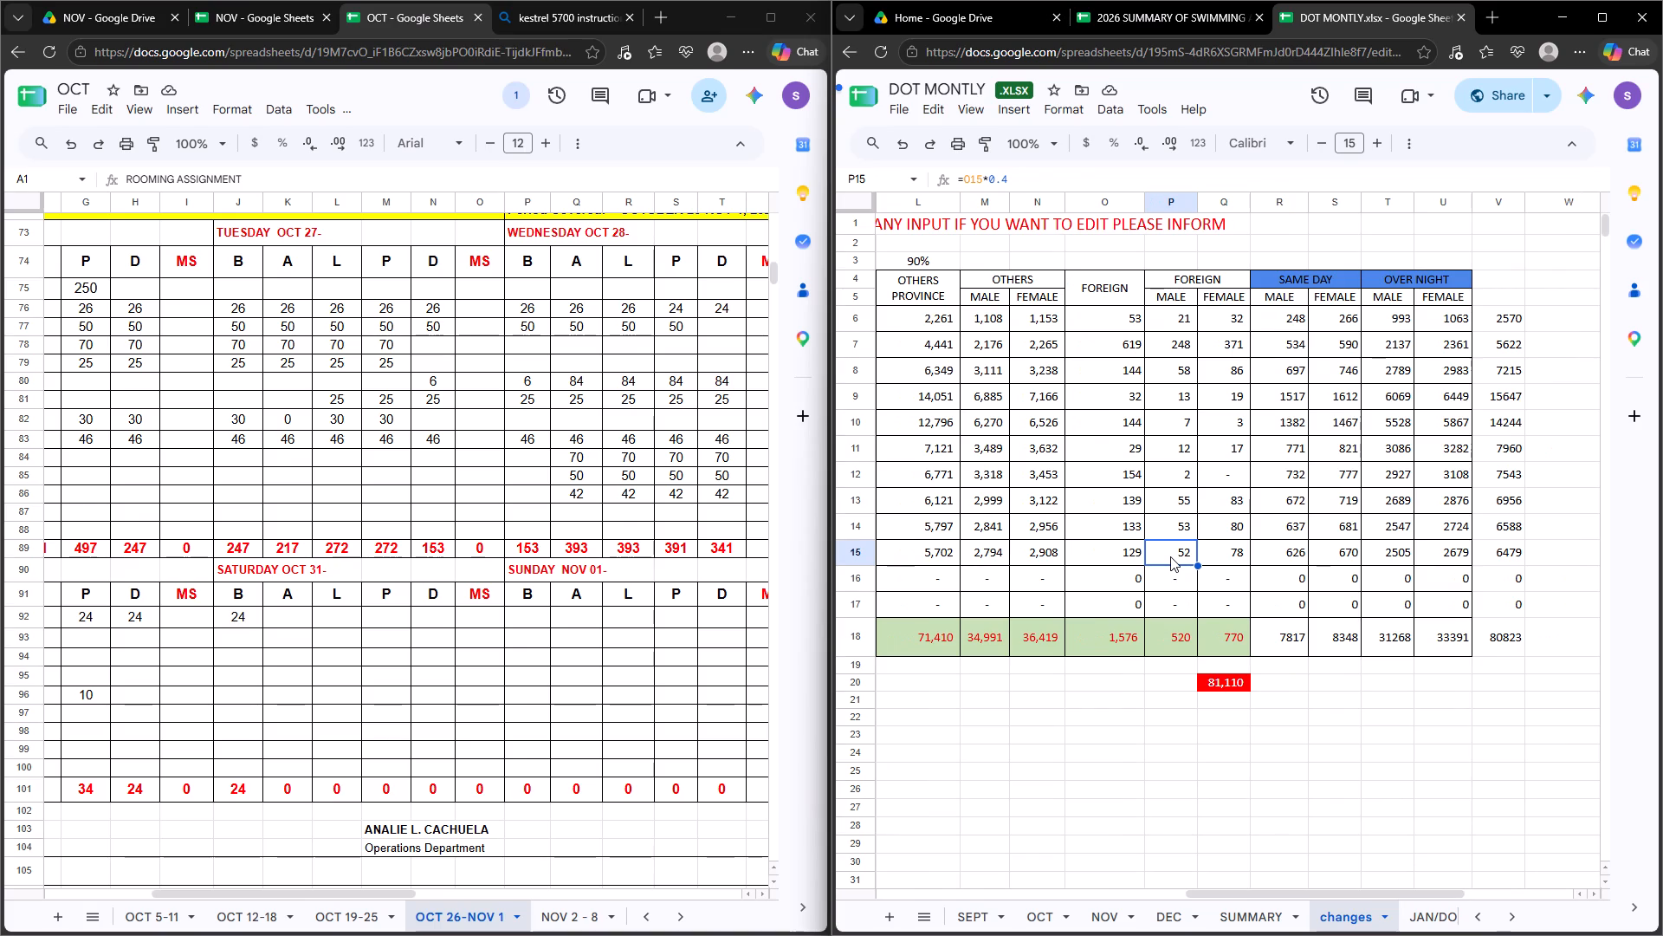
pyautogui.click(1215, 557)
pyautogui.click(1183, 525)
pyautogui.click(1181, 466)
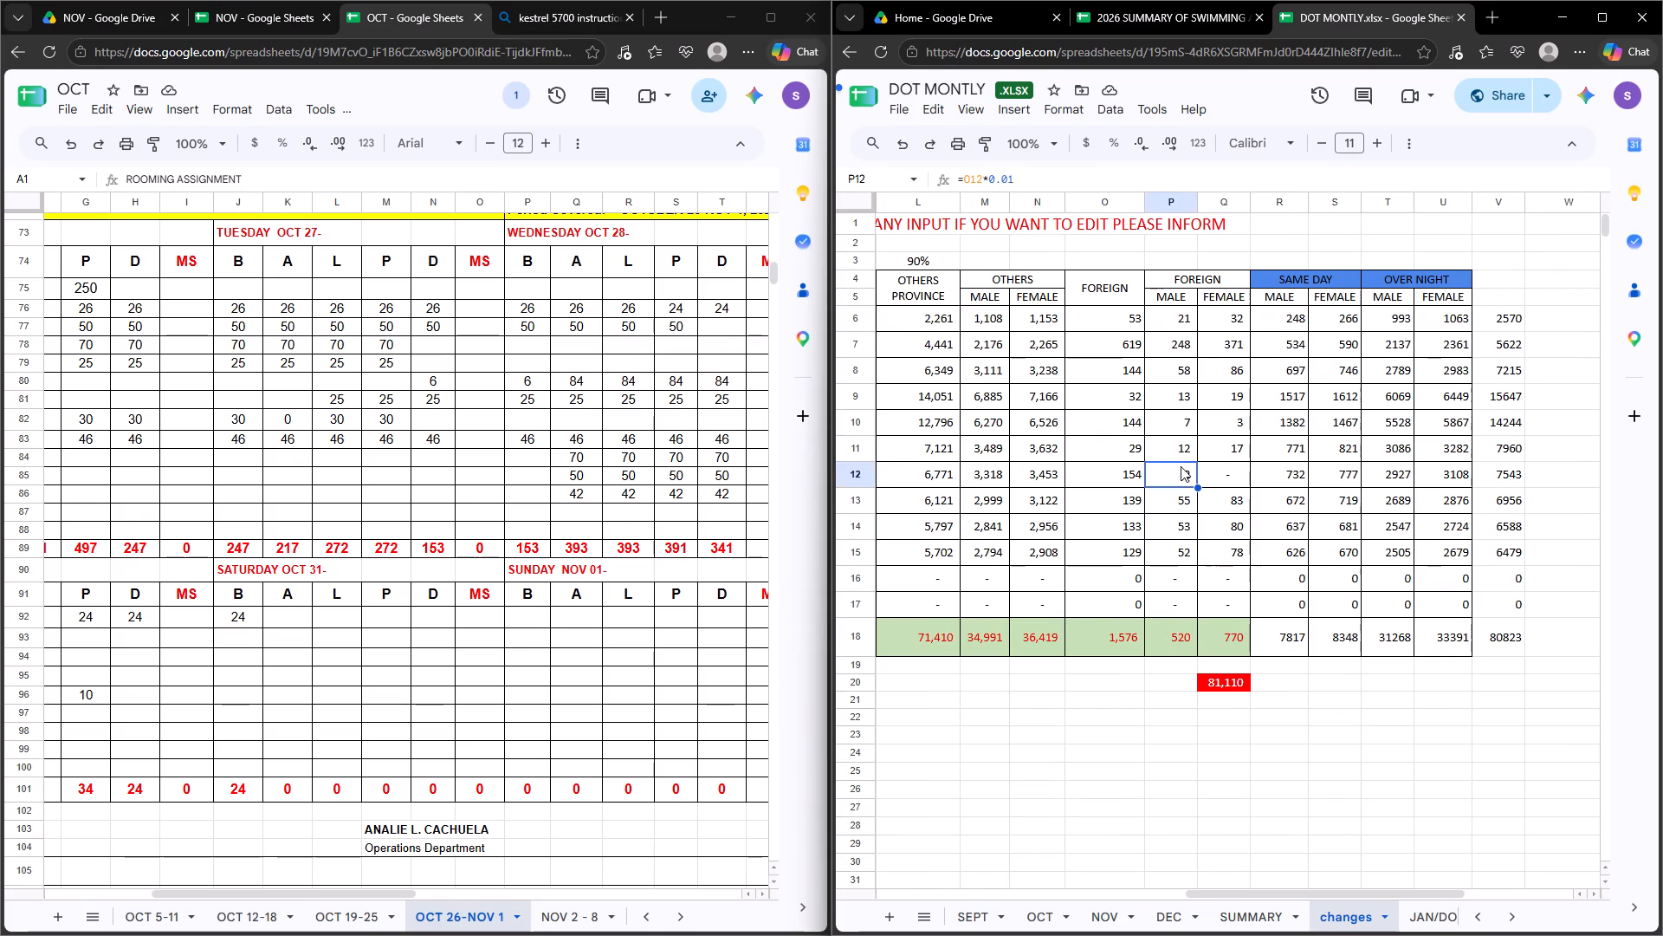
pyautogui.click(1186, 449)
pyautogui.click(1178, 503)
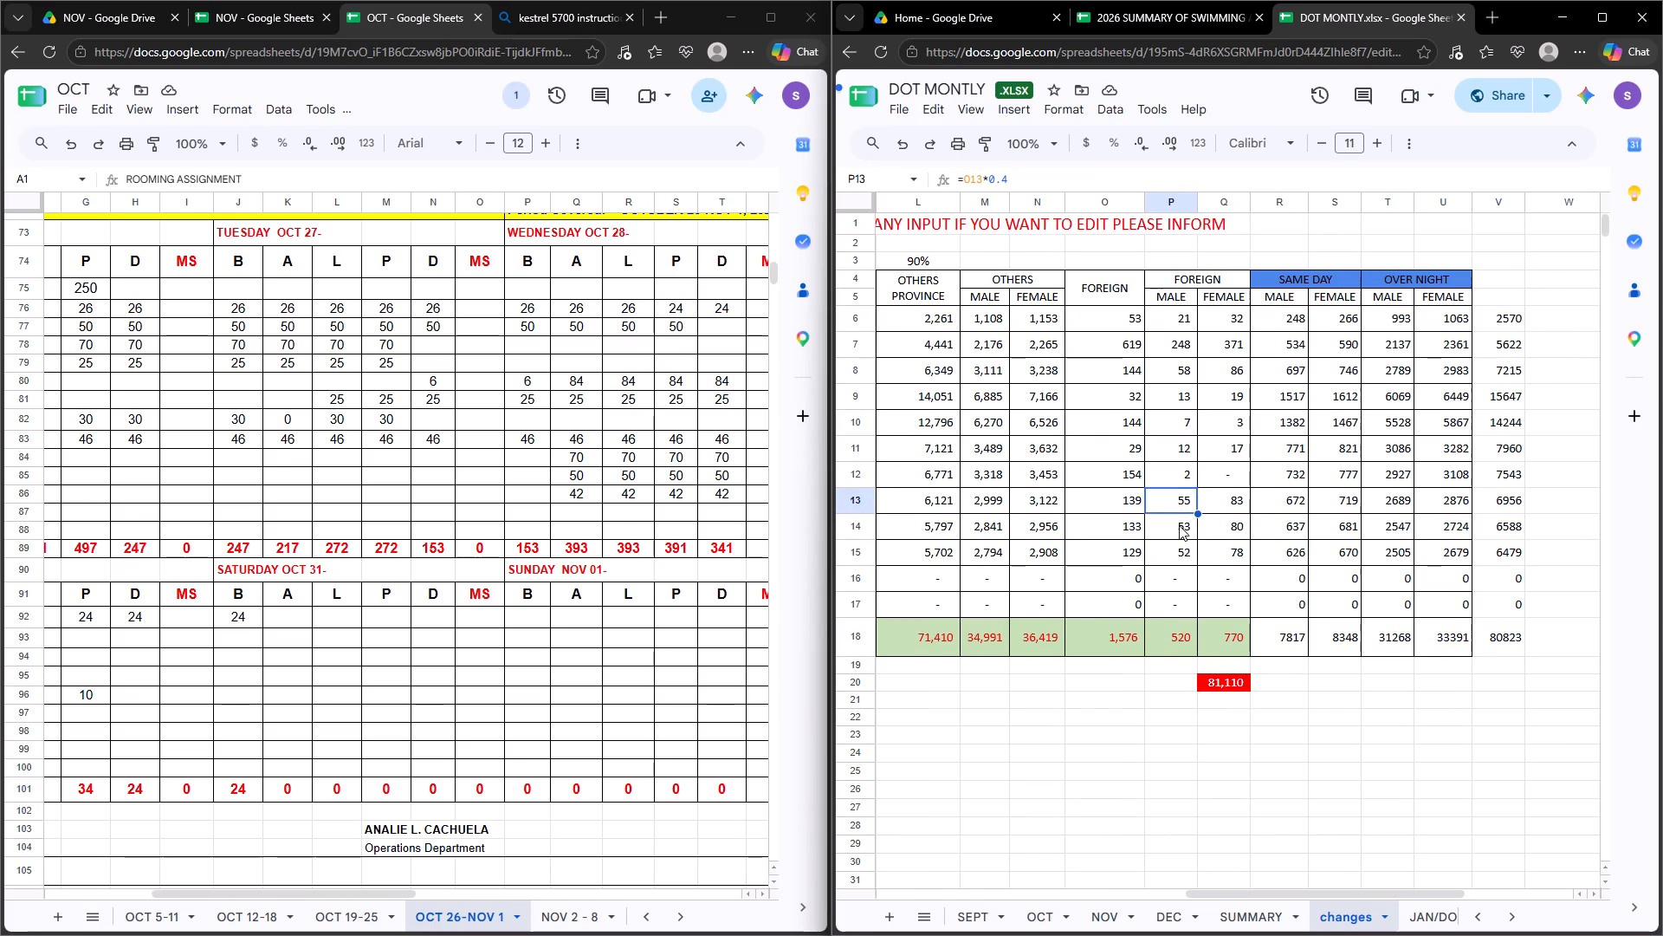
pyautogui.click(1179, 525)
pyautogui.click(1187, 550)
# Fill July's foreign male formula, O12*0.01, down through October in P12:P15.
pyautogui.click(1186, 482)
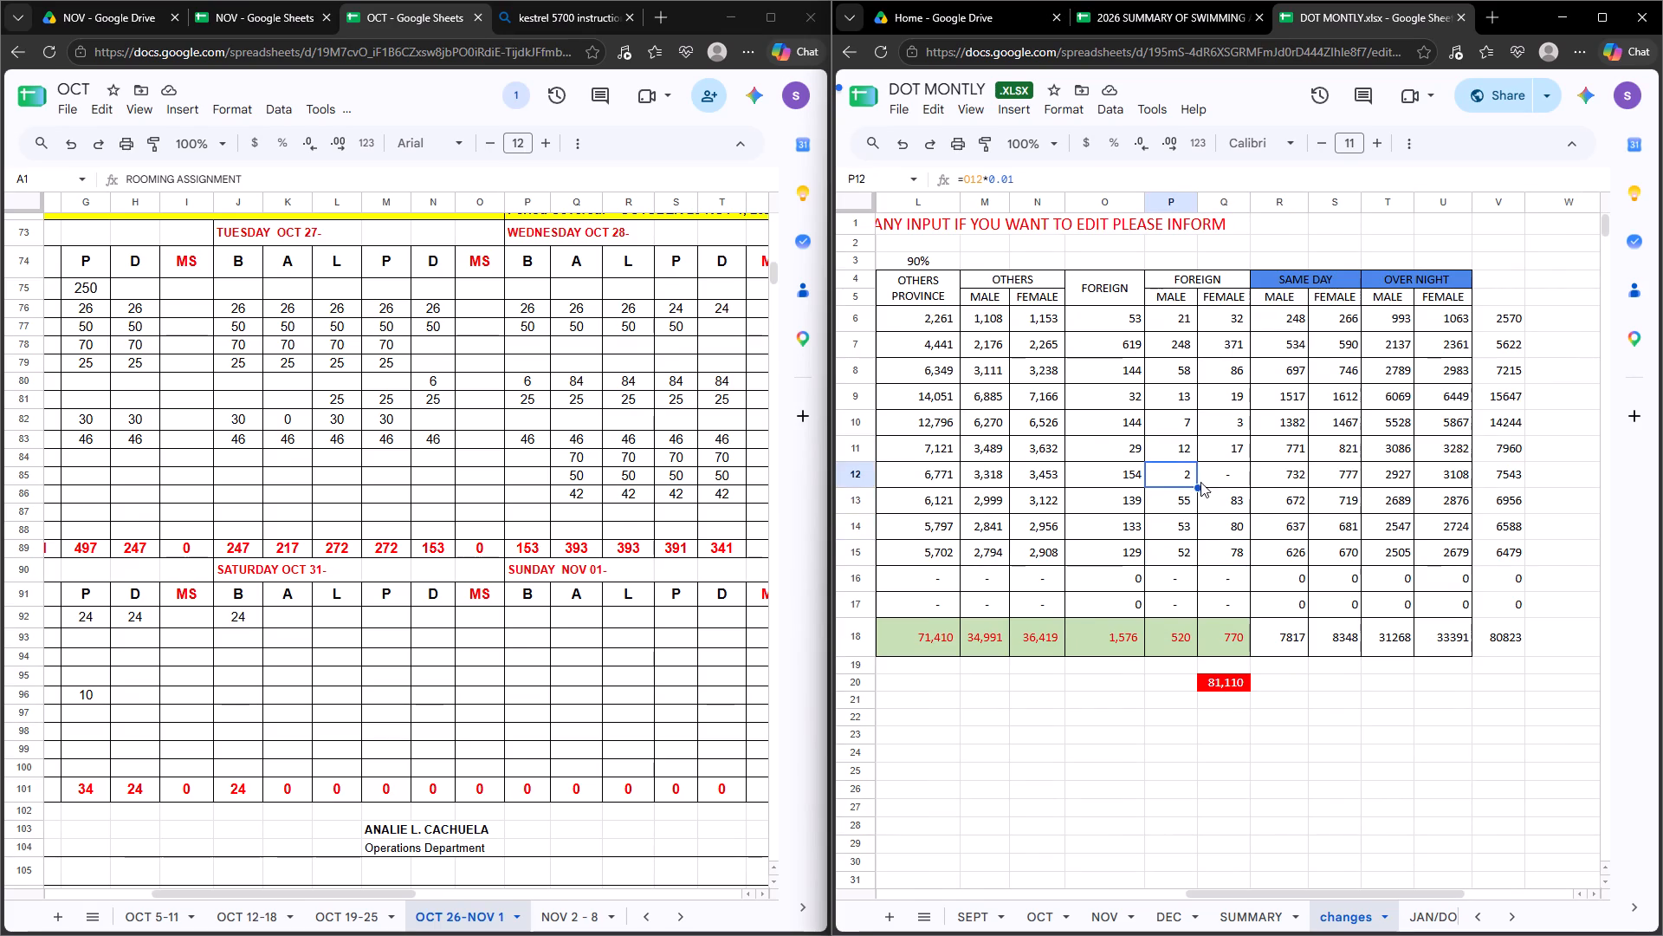
pyautogui.moveTo(1199, 488); pyautogui.dragTo(1196, 556)
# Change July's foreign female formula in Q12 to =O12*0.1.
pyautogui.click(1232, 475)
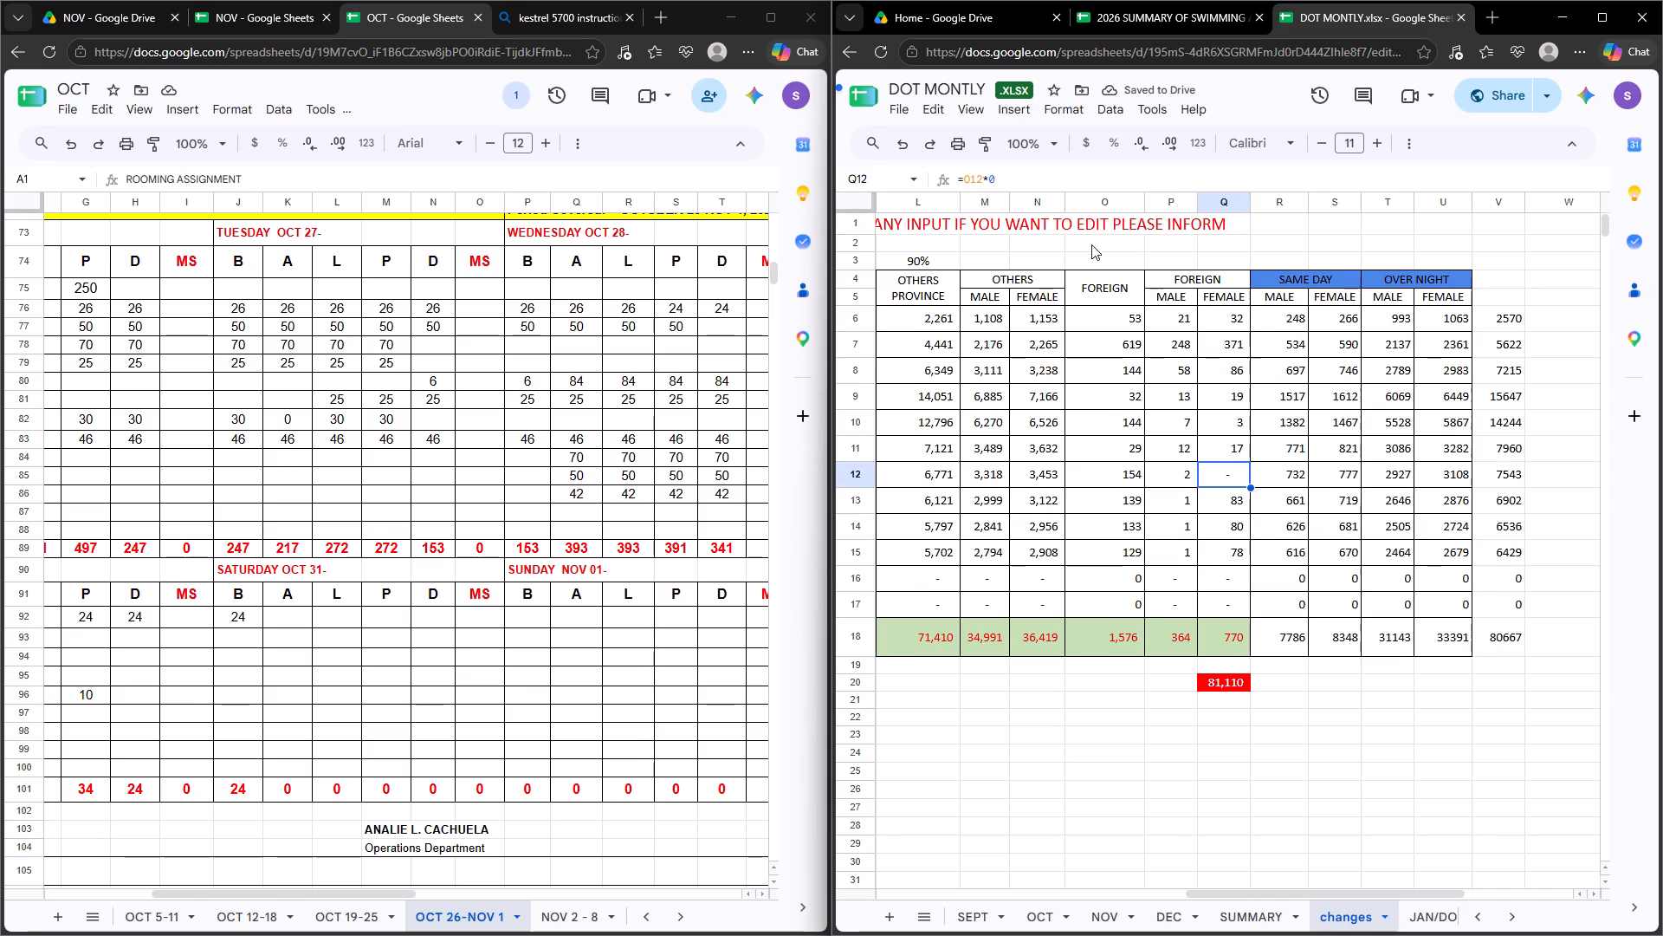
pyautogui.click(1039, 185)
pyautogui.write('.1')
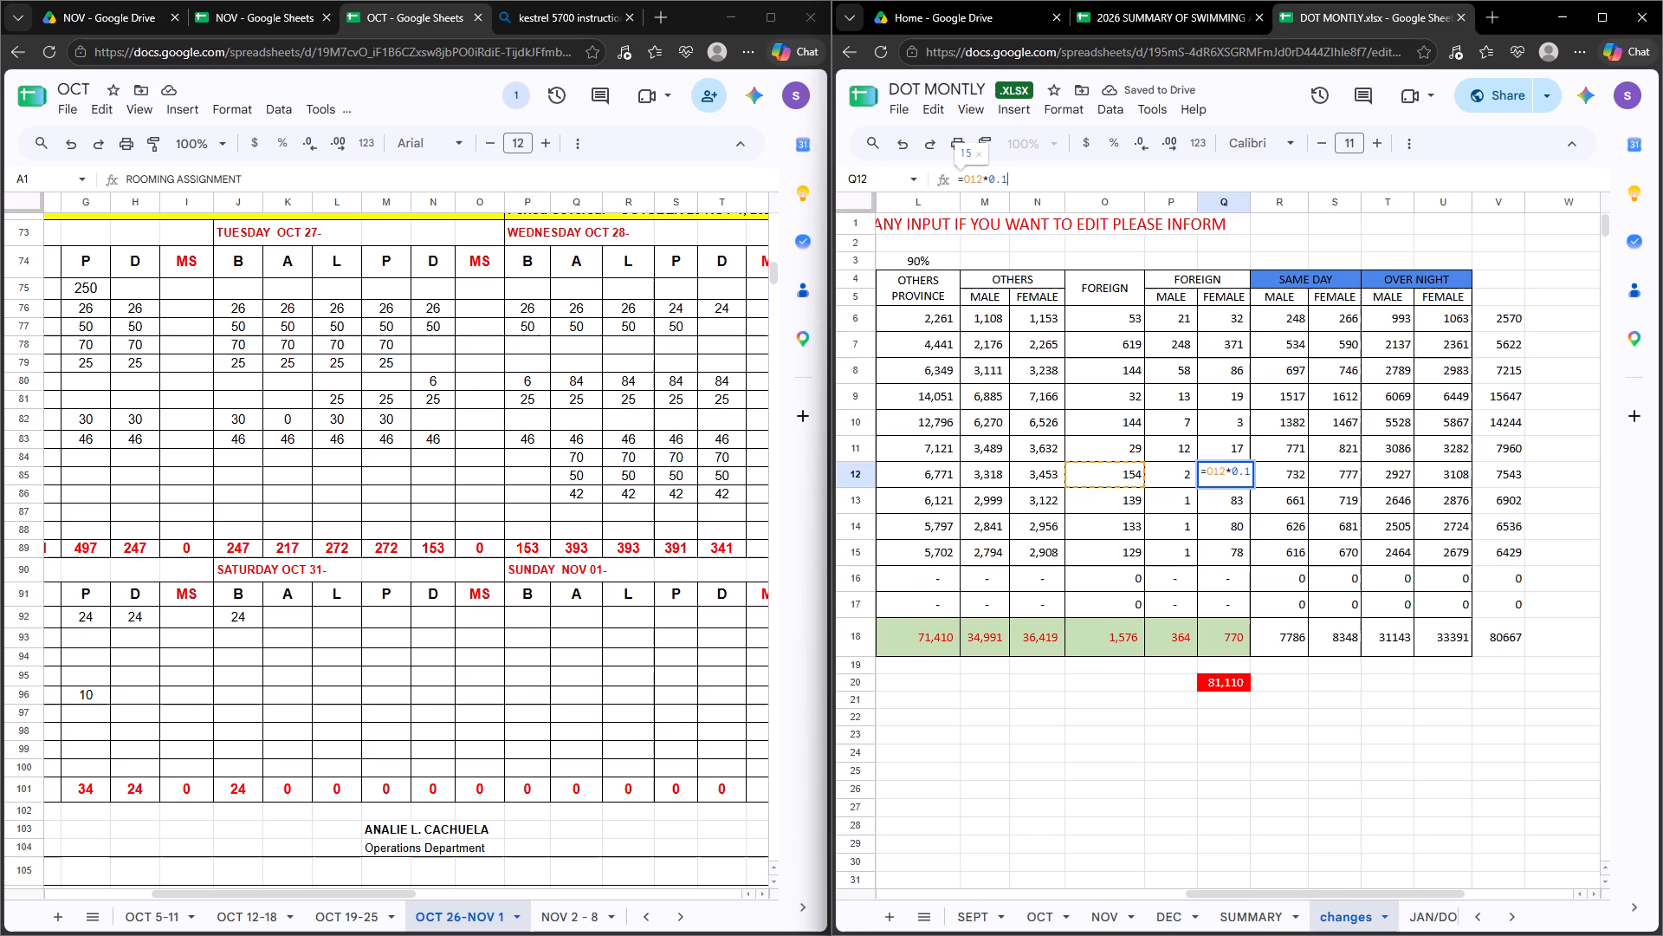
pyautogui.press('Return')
# Set July's foreign female formula in Q12 to =O12*0.01.
pyautogui.click(1237, 471)
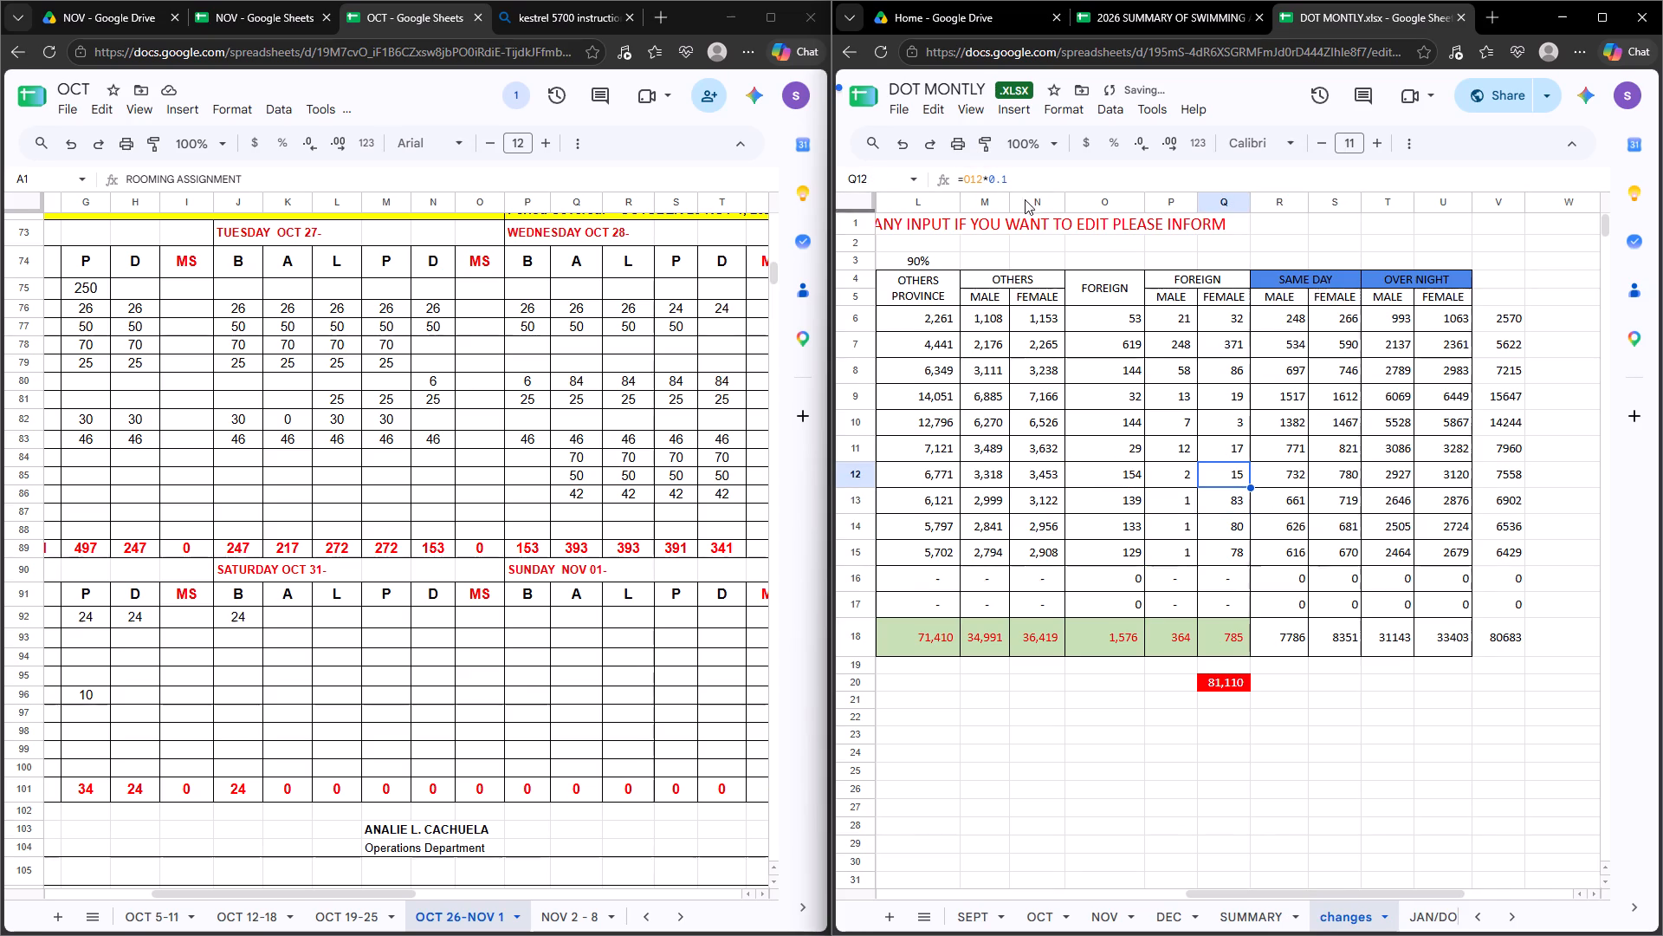
pyautogui.click(1026, 177)
pyautogui.press('BackSpace')
pyautogui.write('01')
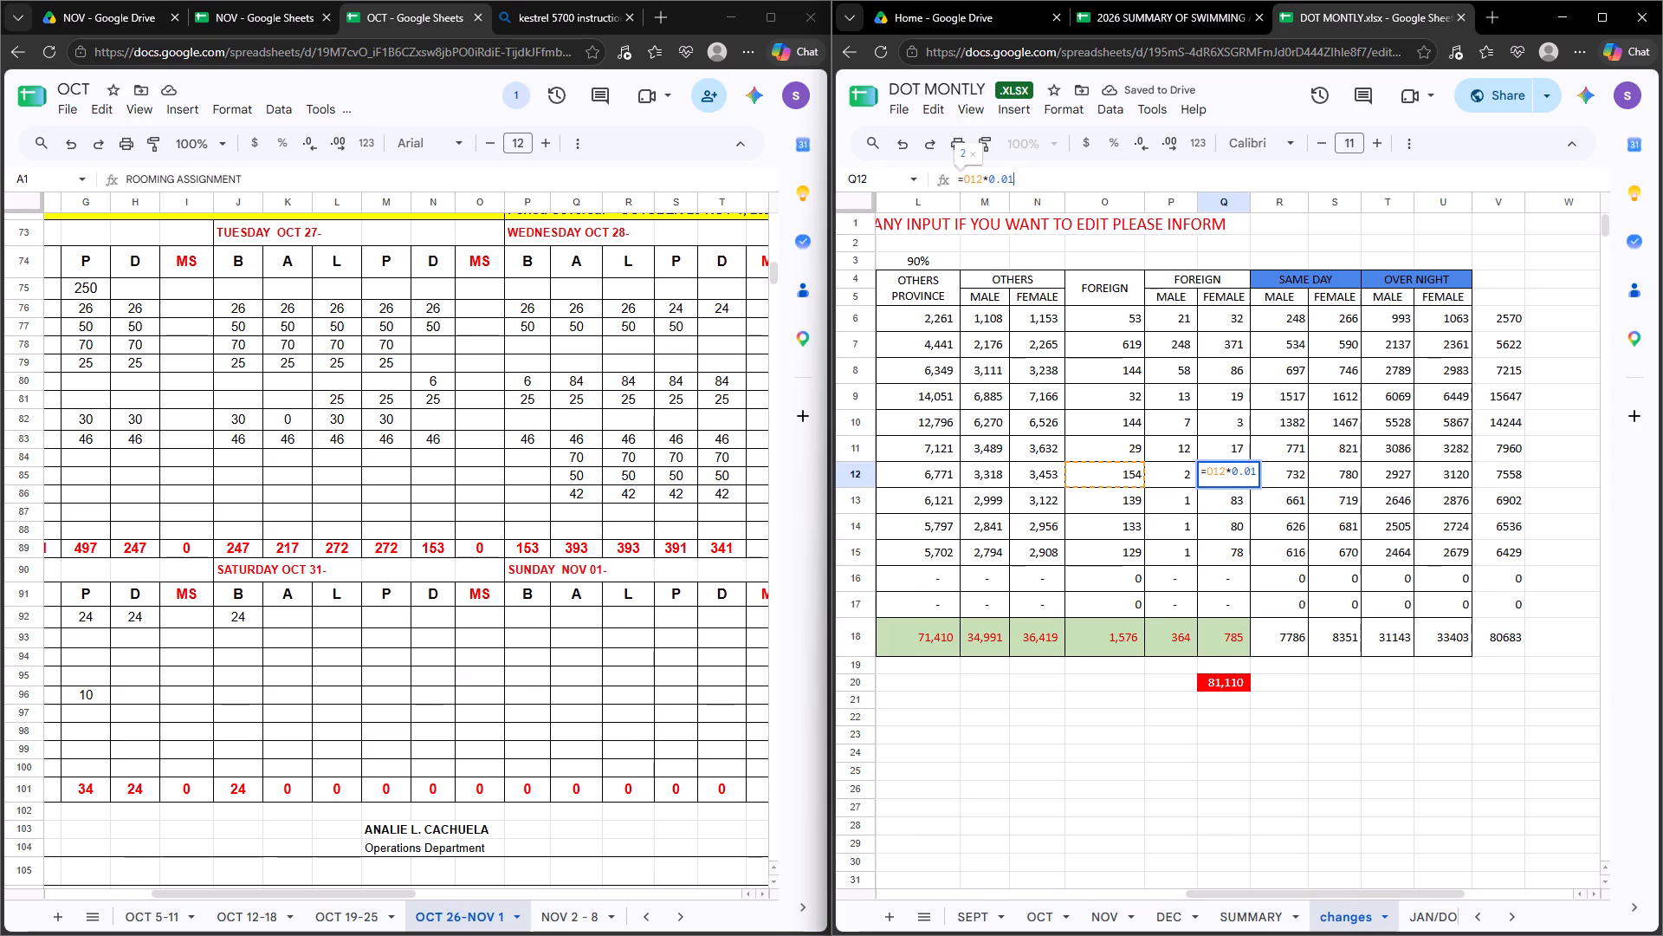
pyautogui.press('Return')
# Fill July's foreign female formula down through October in Q12:Q15.
pyautogui.click(1230, 471)
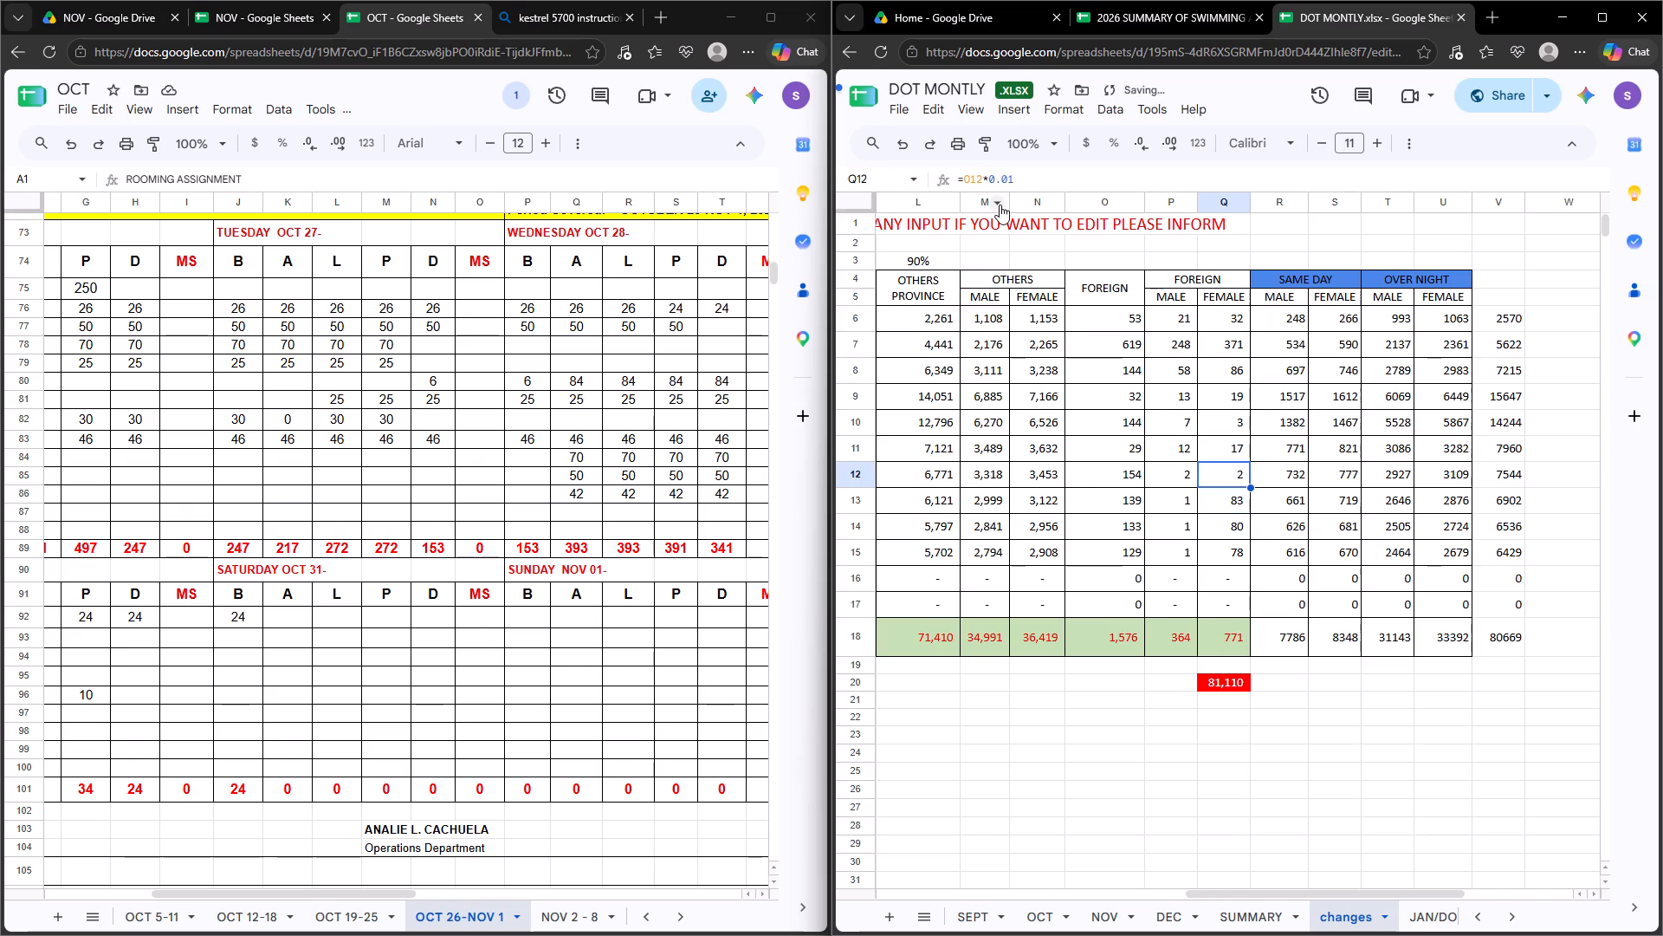
pyautogui.click(1035, 180)
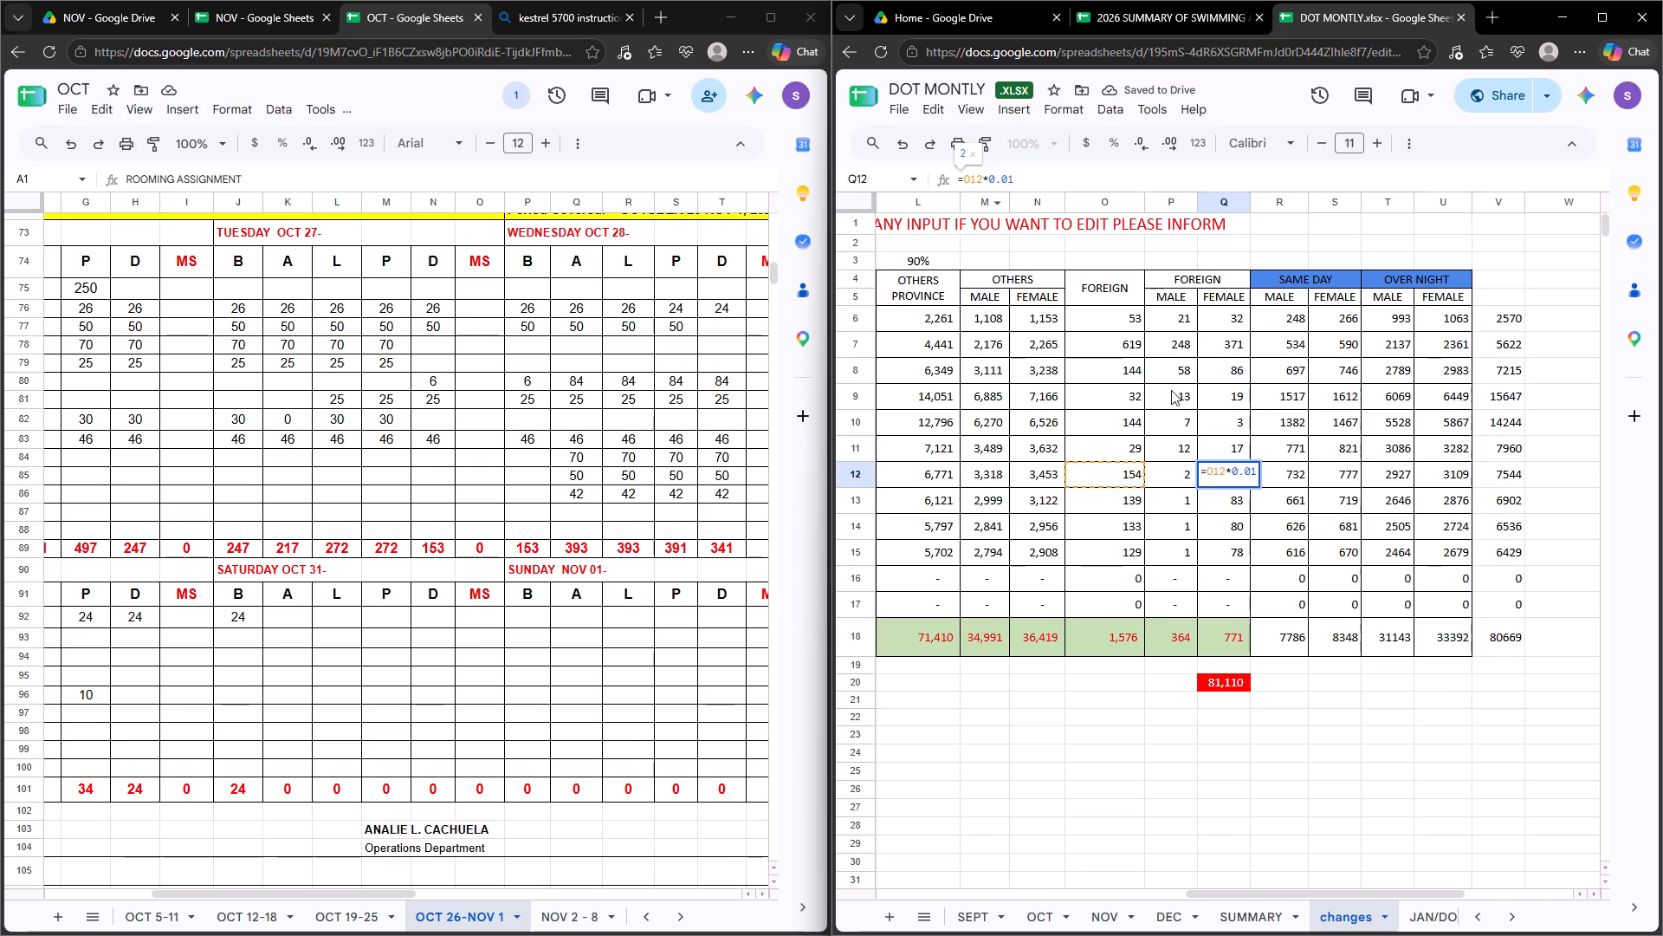
pyautogui.click(1172, 523)
pyautogui.click(1239, 481)
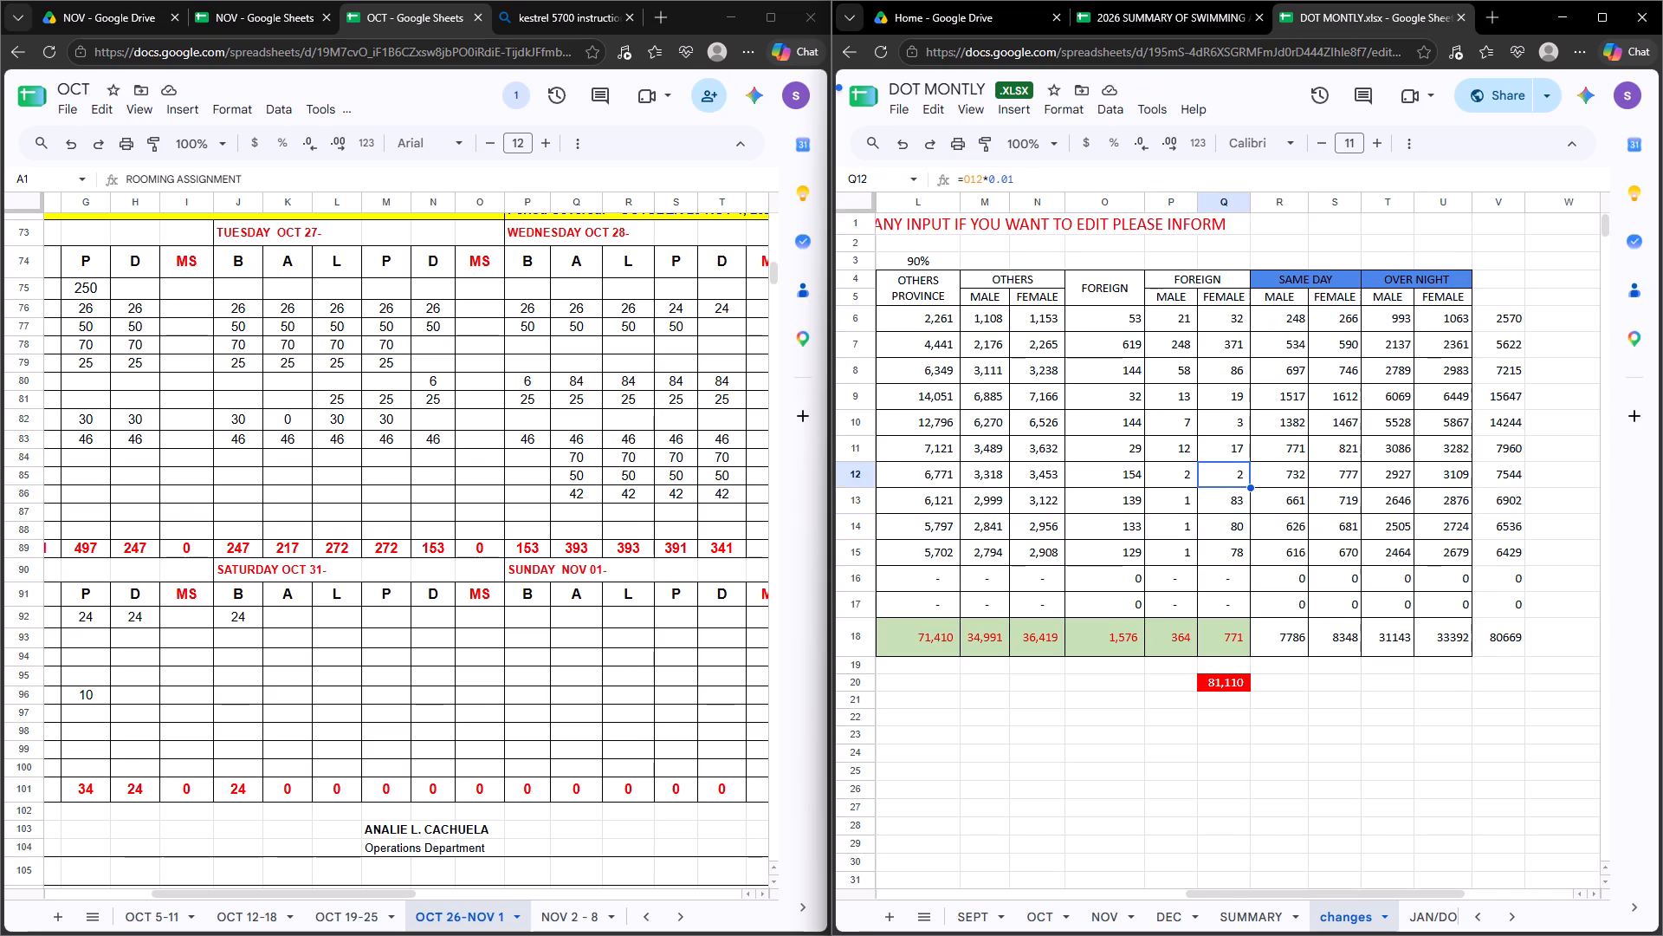
pyautogui.click(1253, 489)
pyautogui.moveTo(1249, 488); pyautogui.dragTo(1246, 551)
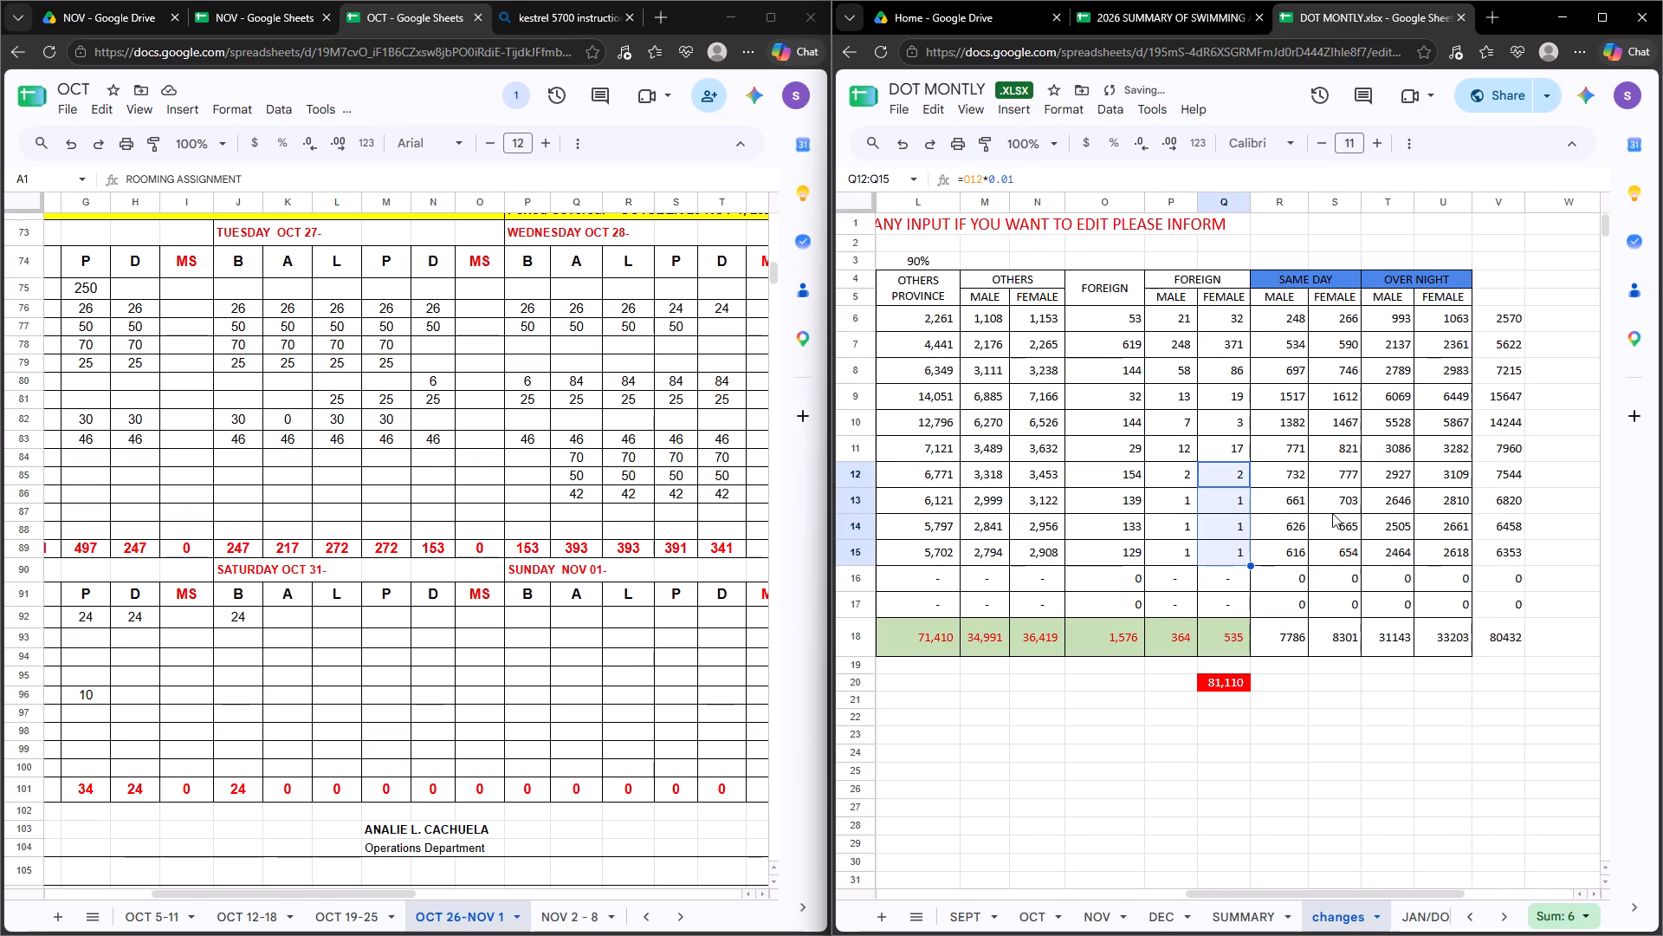
# Check October's same-day and overnight formulas and compare the June, July and August foreign totals with their male and female formulas.
pyautogui.click(1185, 504)
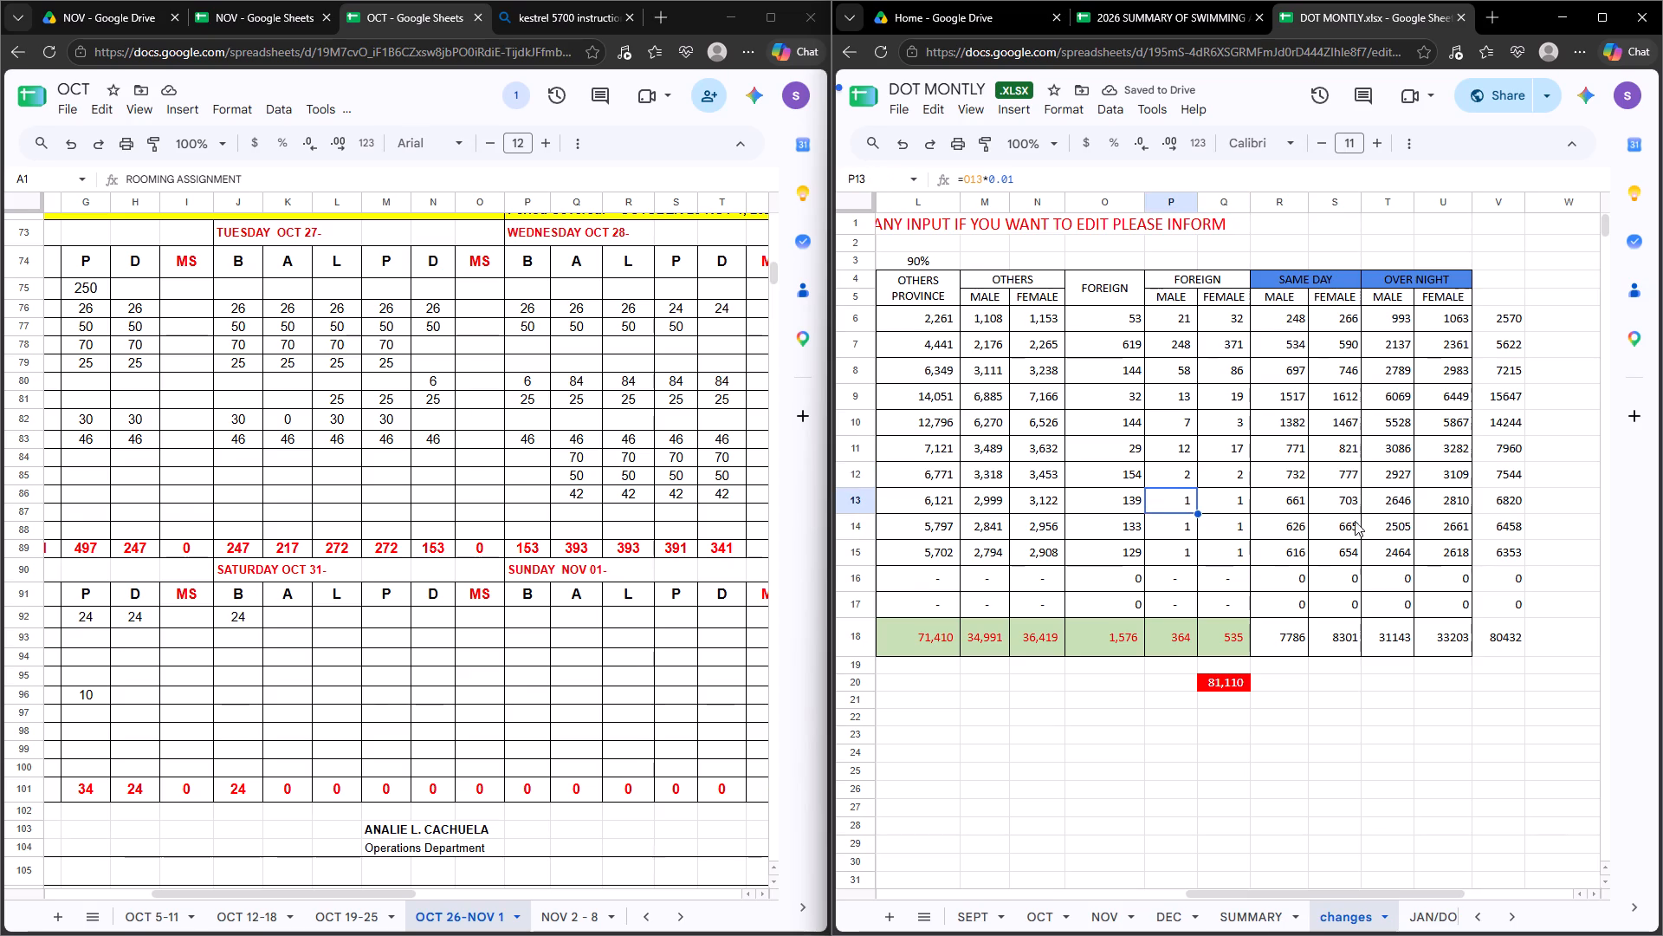
pyautogui.click(1441, 546)
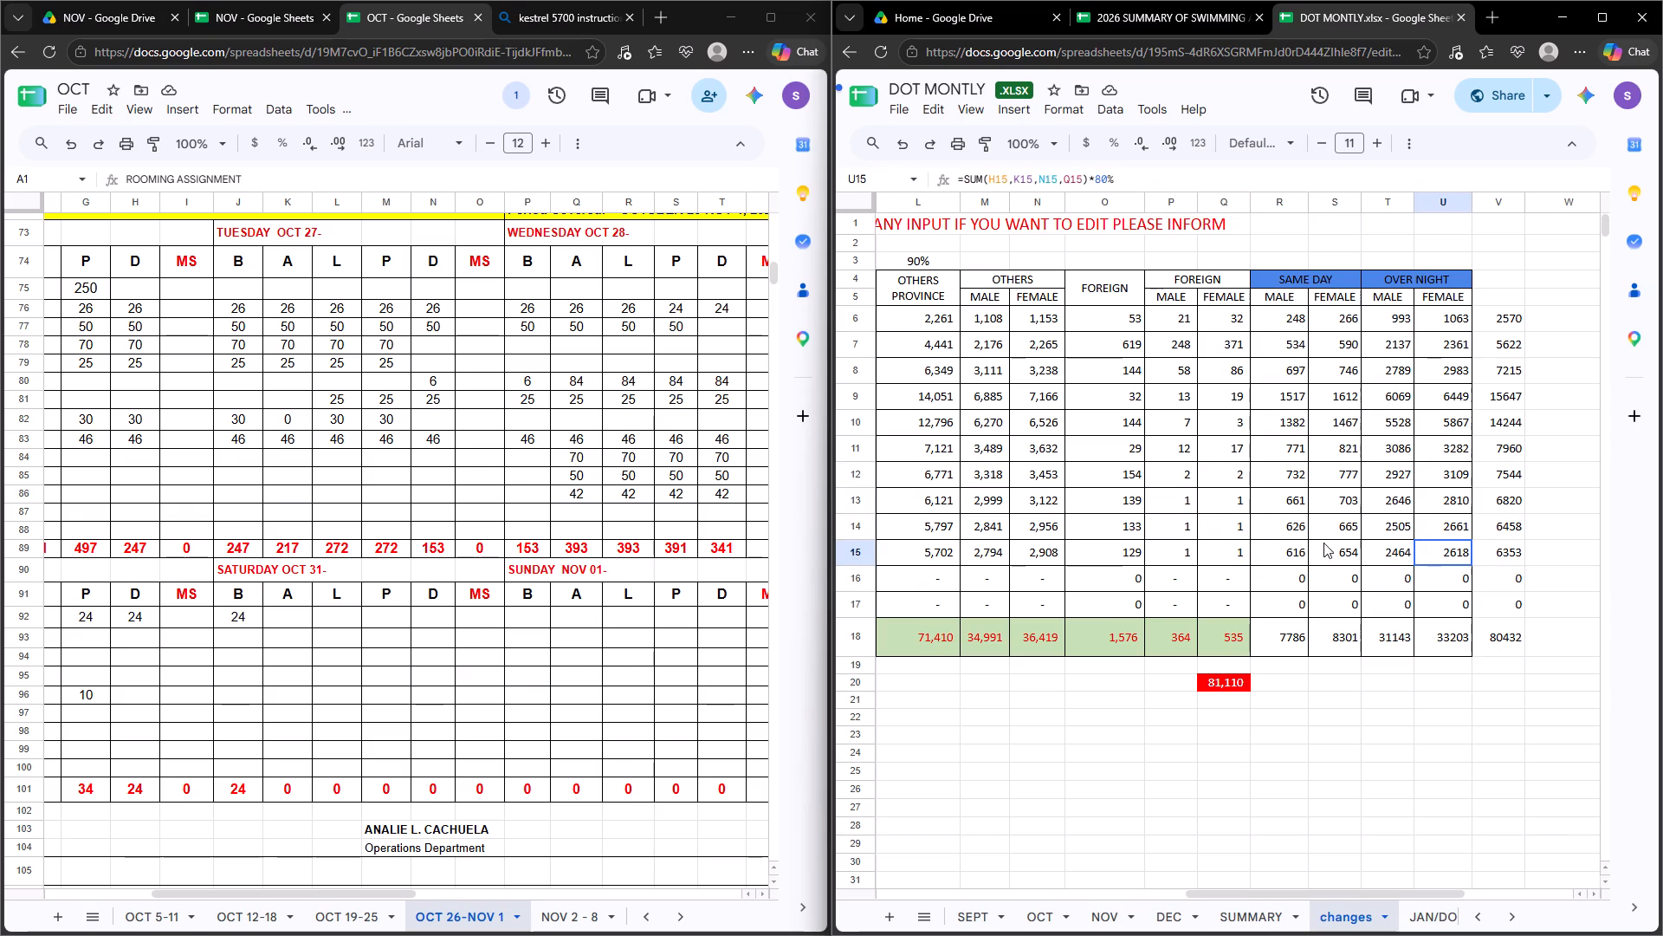
pyautogui.click(1311, 543)
pyautogui.click(1293, 544)
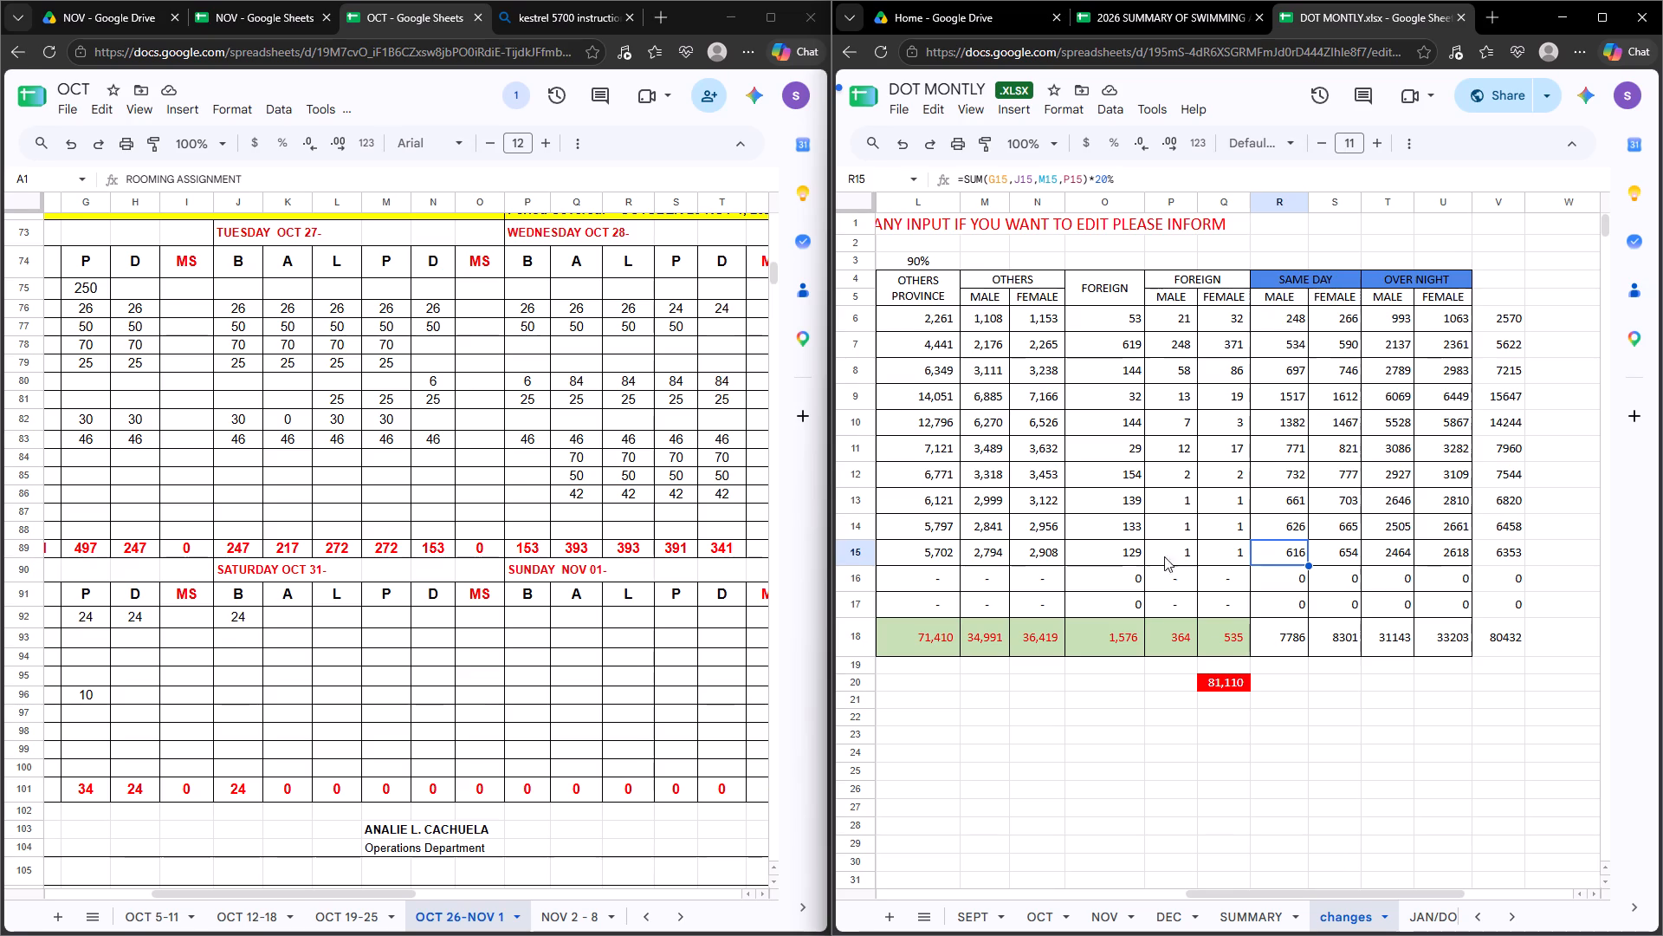
pyautogui.click(1123, 469)
pyautogui.click(1175, 472)
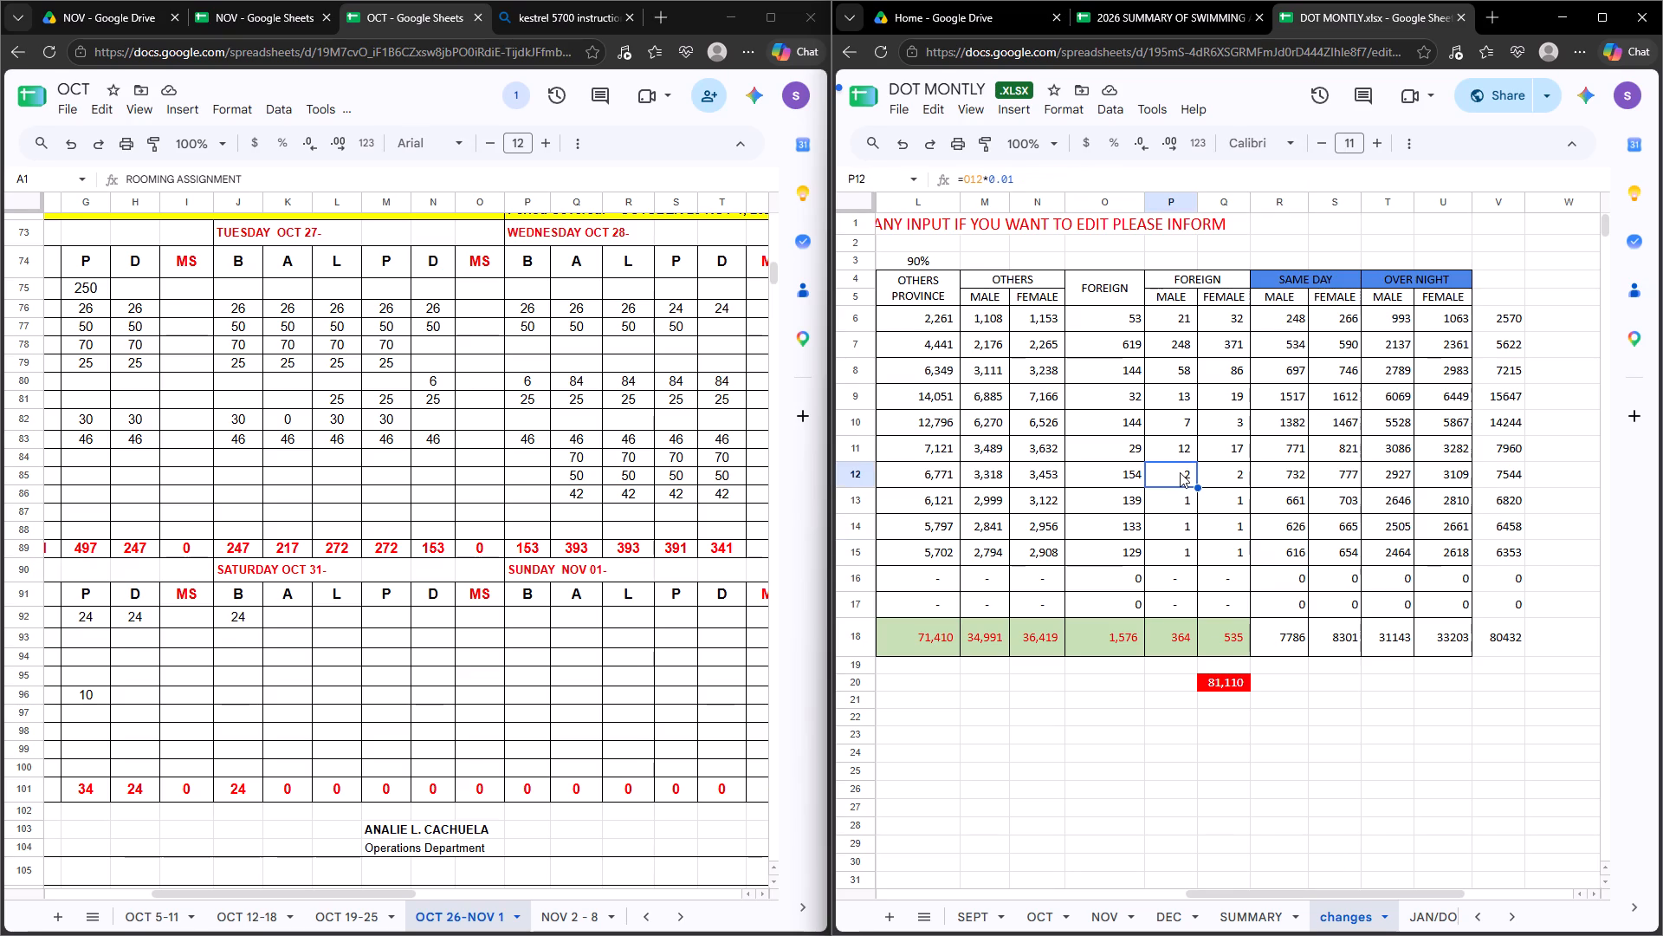
pyautogui.click(1119, 477)
pyautogui.click(1120, 451)
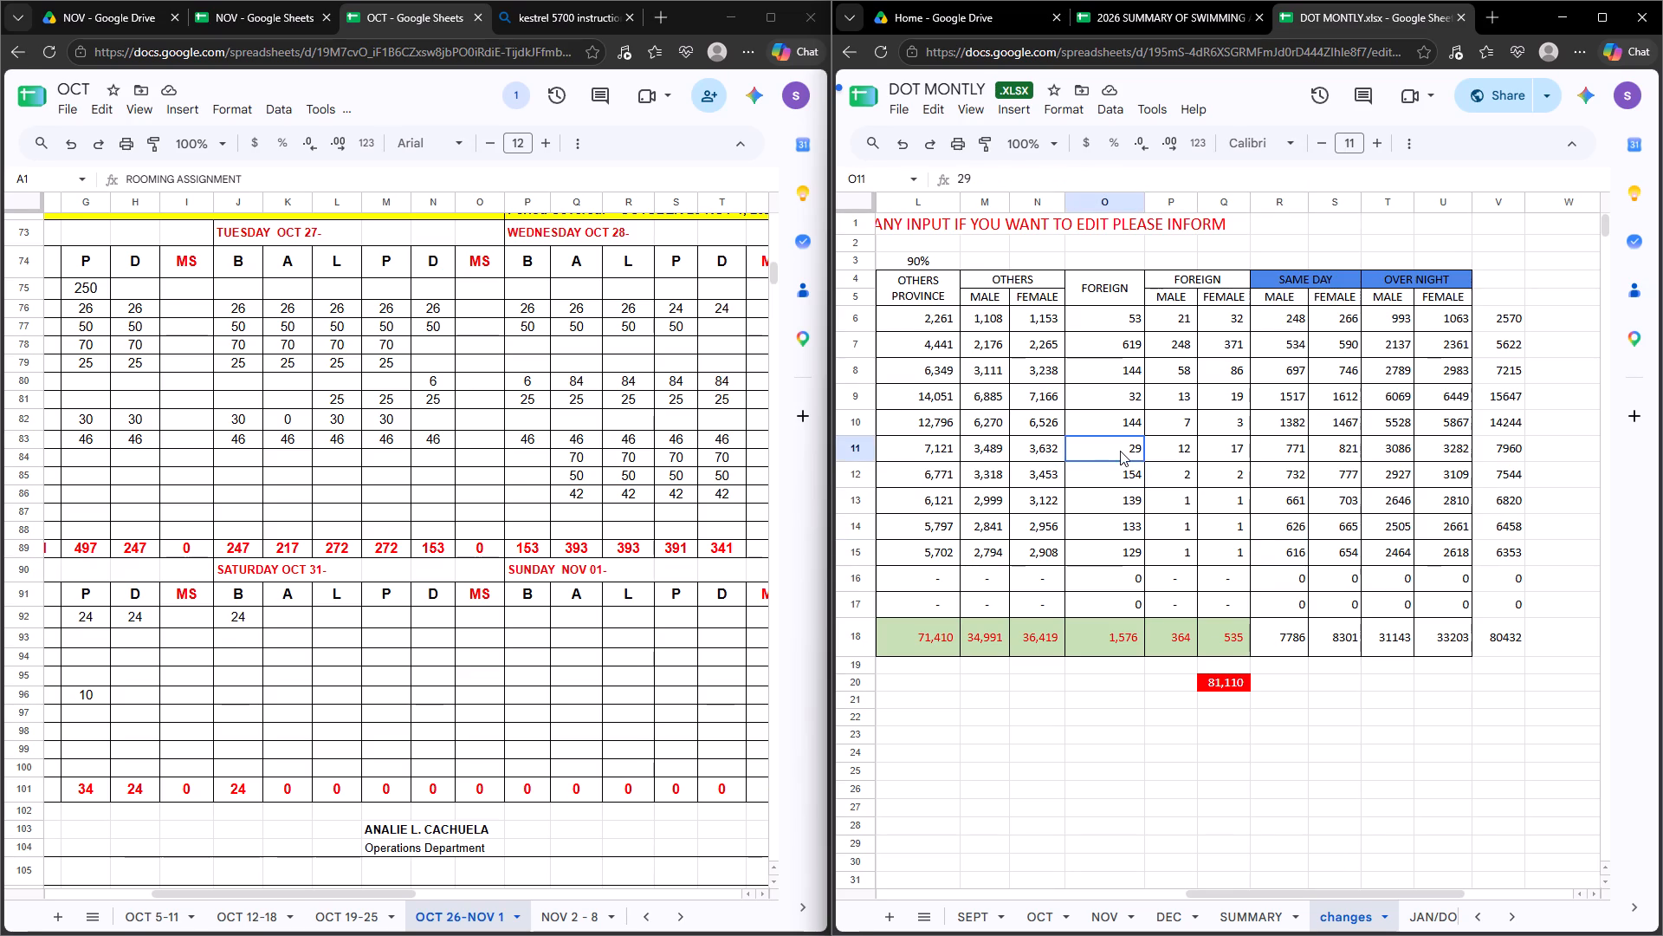
pyautogui.click(1174, 447)
pyautogui.click(1219, 445)
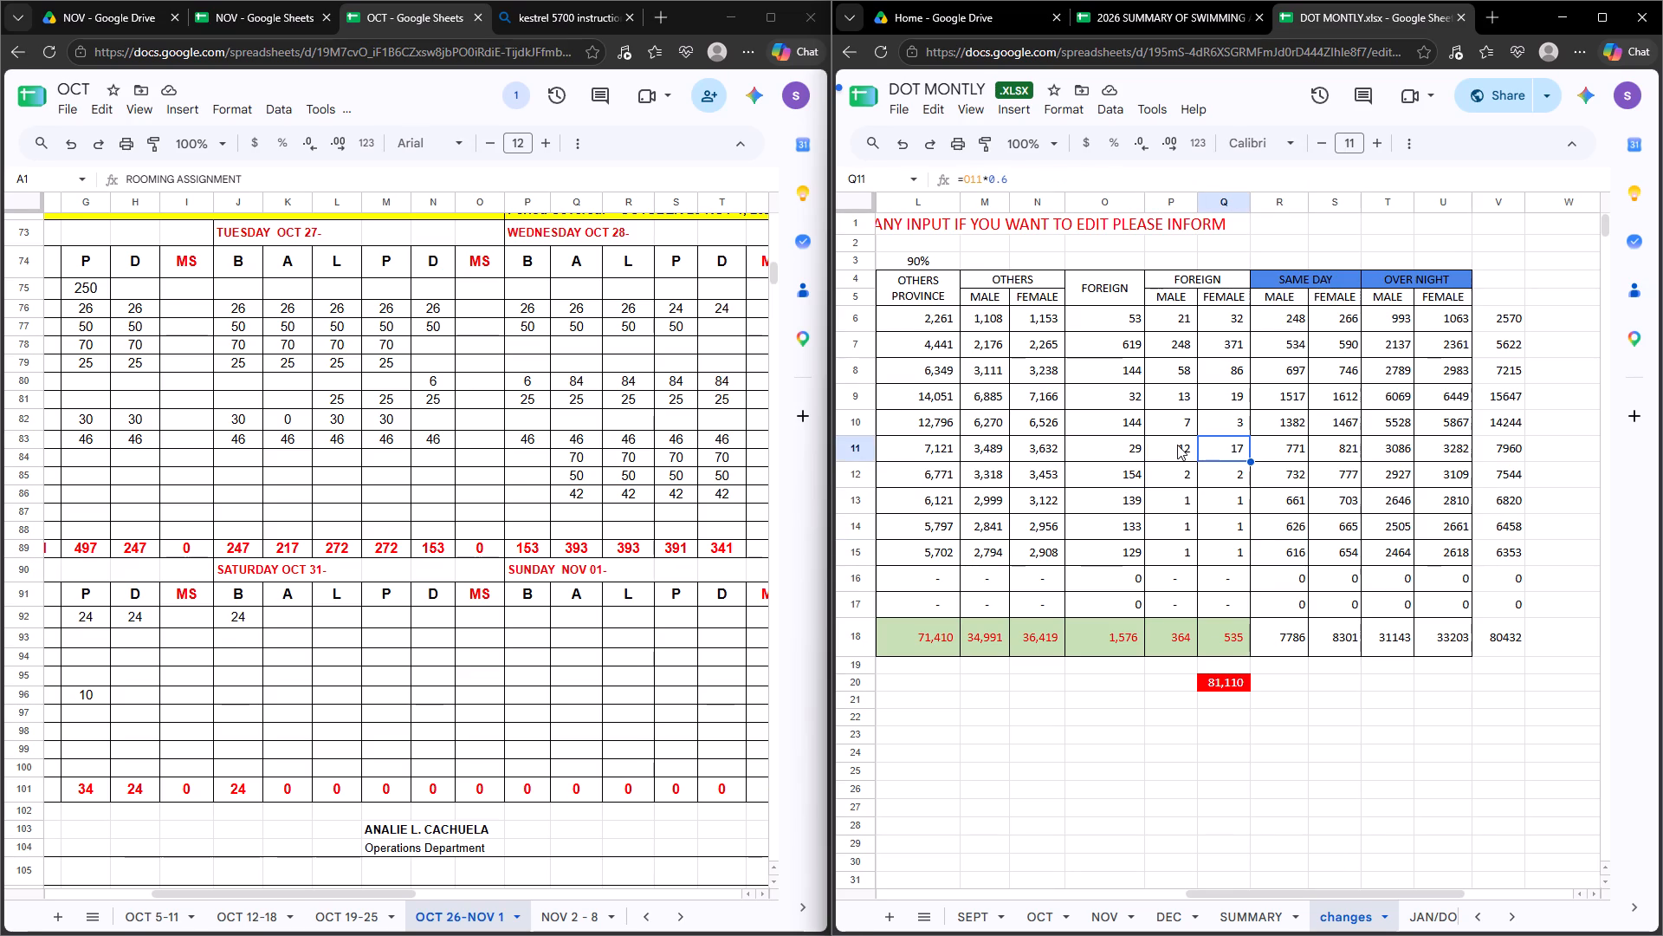
pyautogui.click(1177, 445)
pyautogui.click(1124, 448)
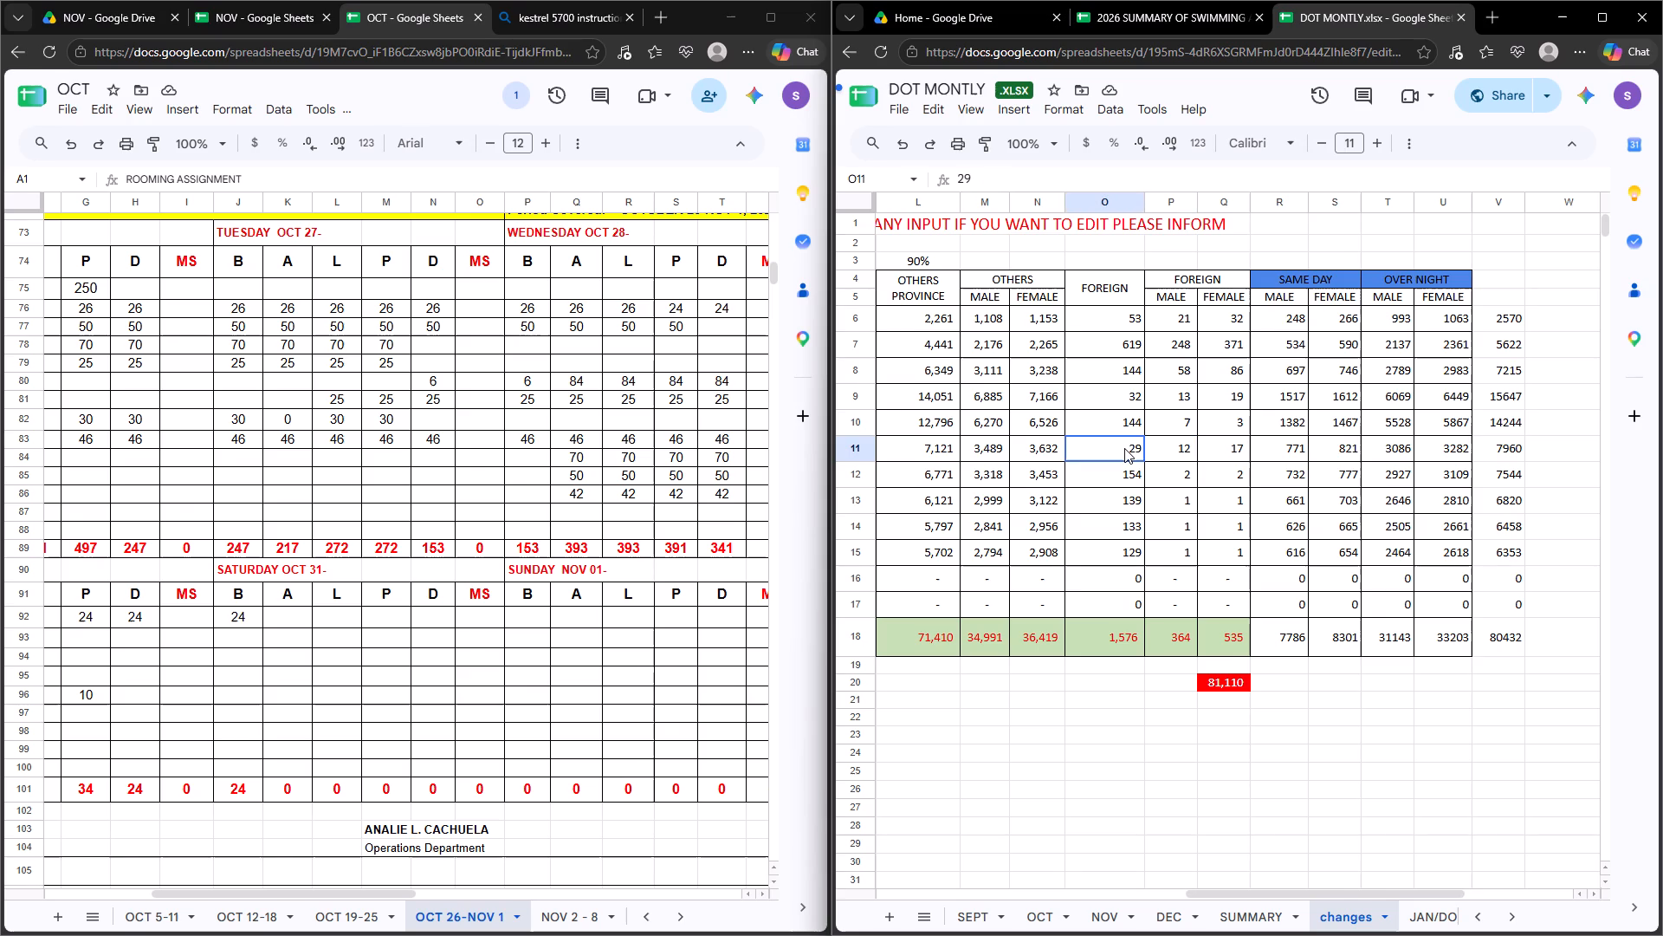
pyautogui.click(1125, 478)
pyautogui.click(1119, 500)
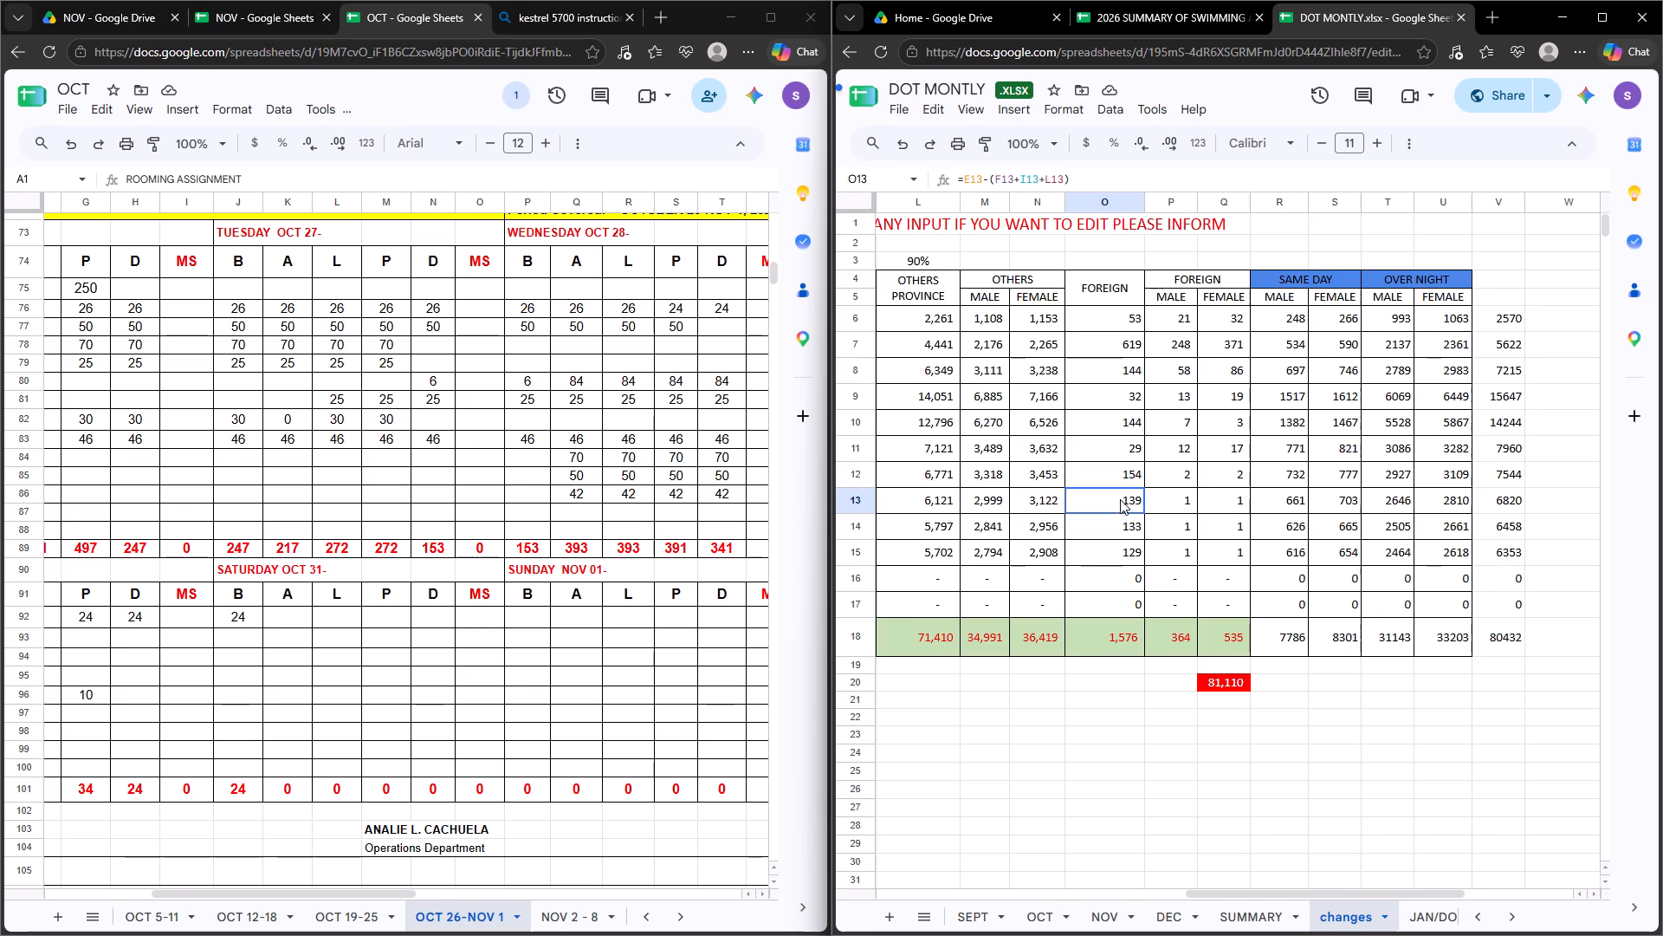
pyautogui.click(1124, 469)
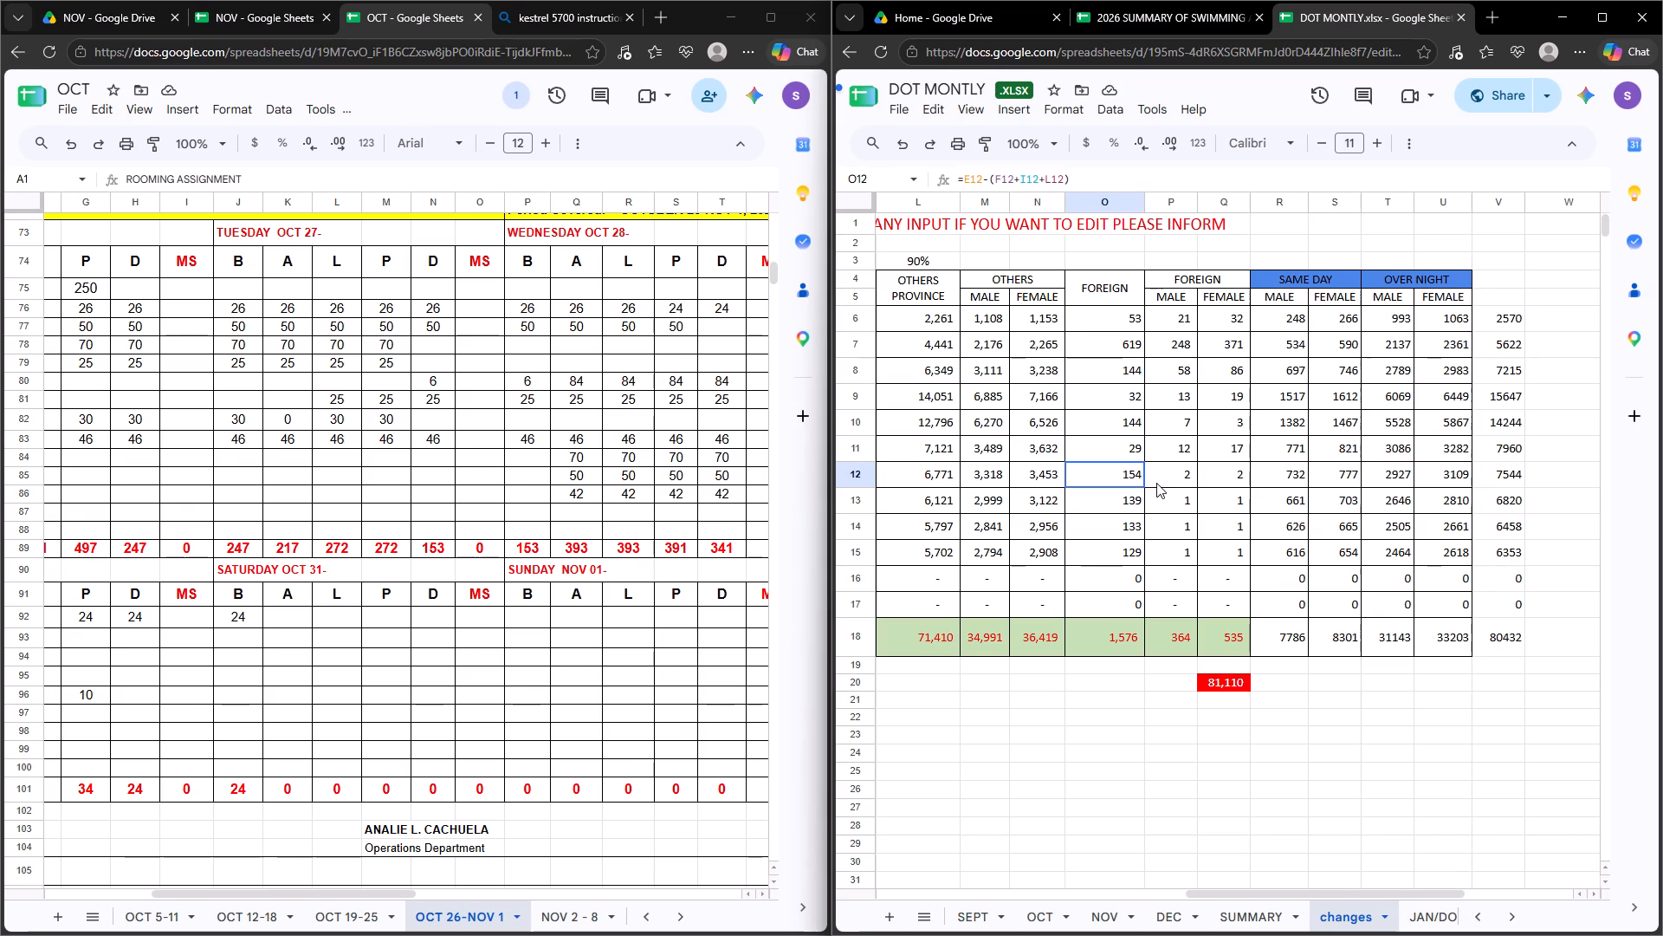
pyautogui.click(1123, 443)
pyautogui.click(1123, 475)
# Inspect how each monthly foreign total from January through October is calculated in column O of the changes sheet.
pyautogui.moveTo(1295, 893); pyautogui.dragTo(1230, 884)
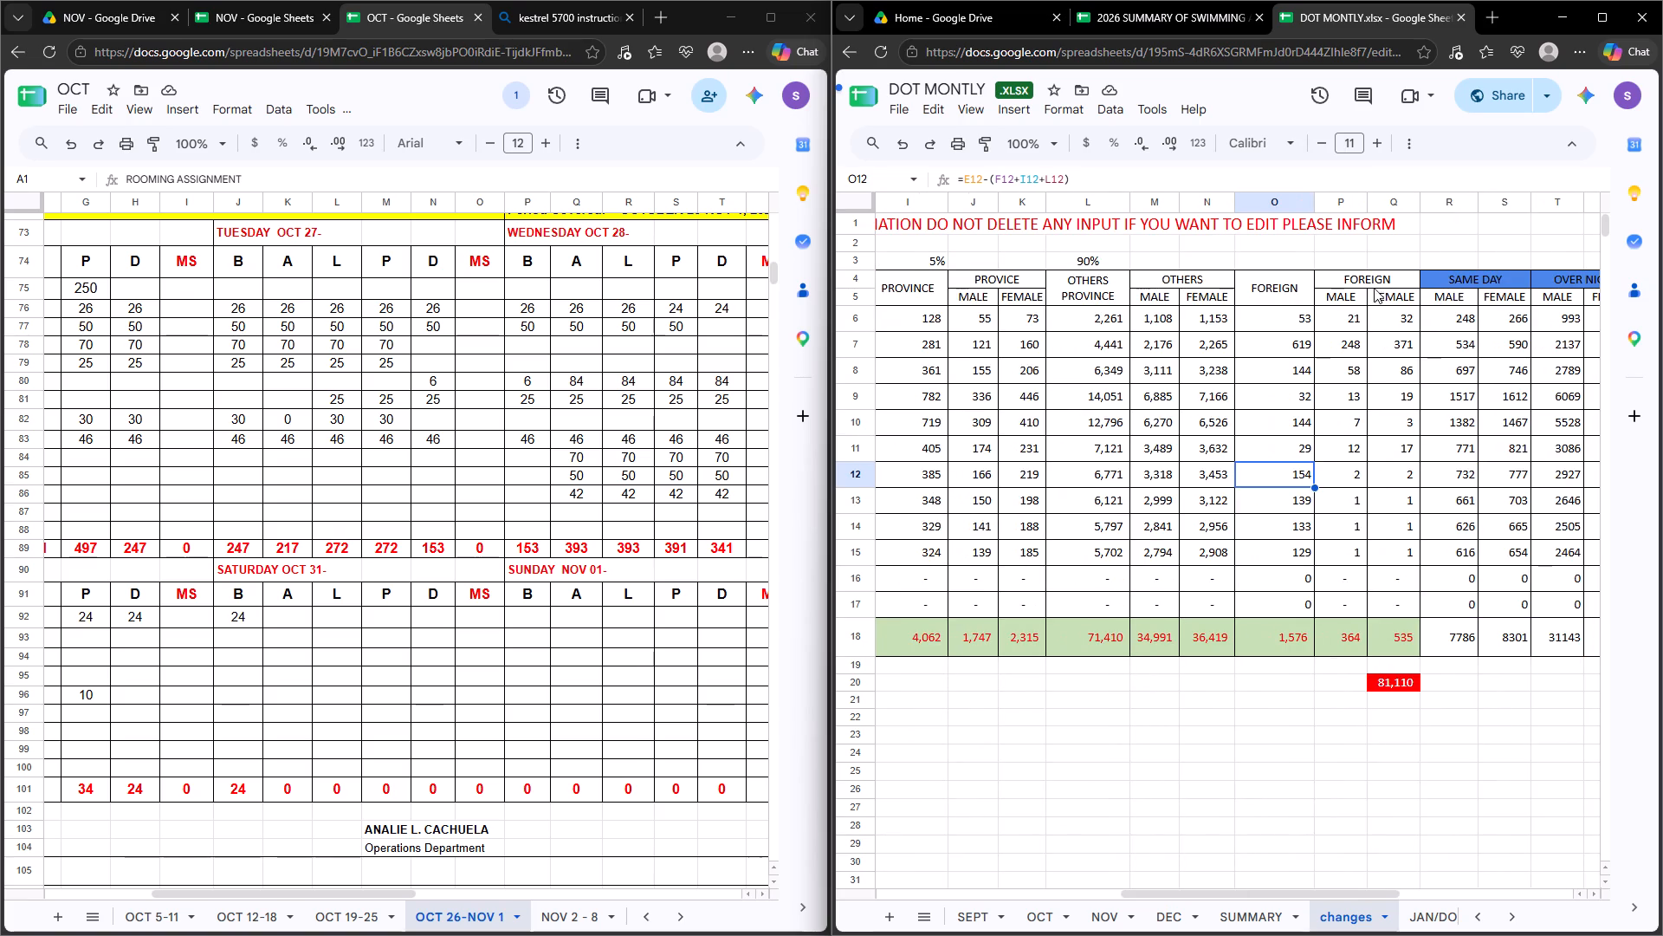
pyautogui.click(1291, 325)
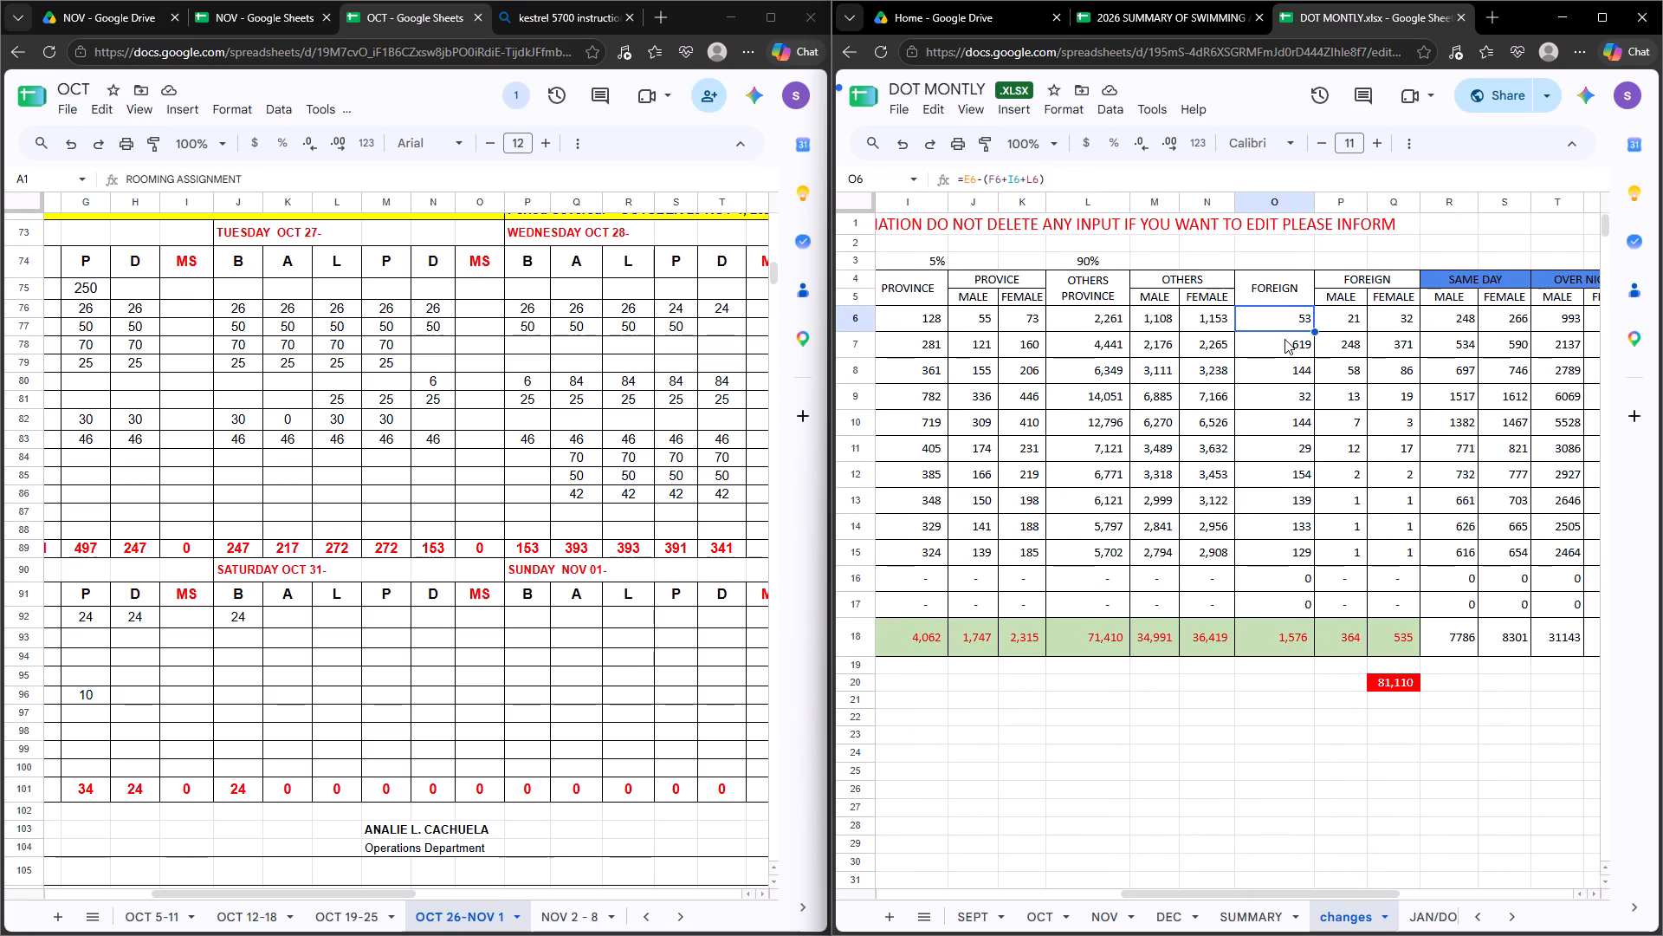
pyautogui.click(1284, 339)
pyautogui.click(1278, 371)
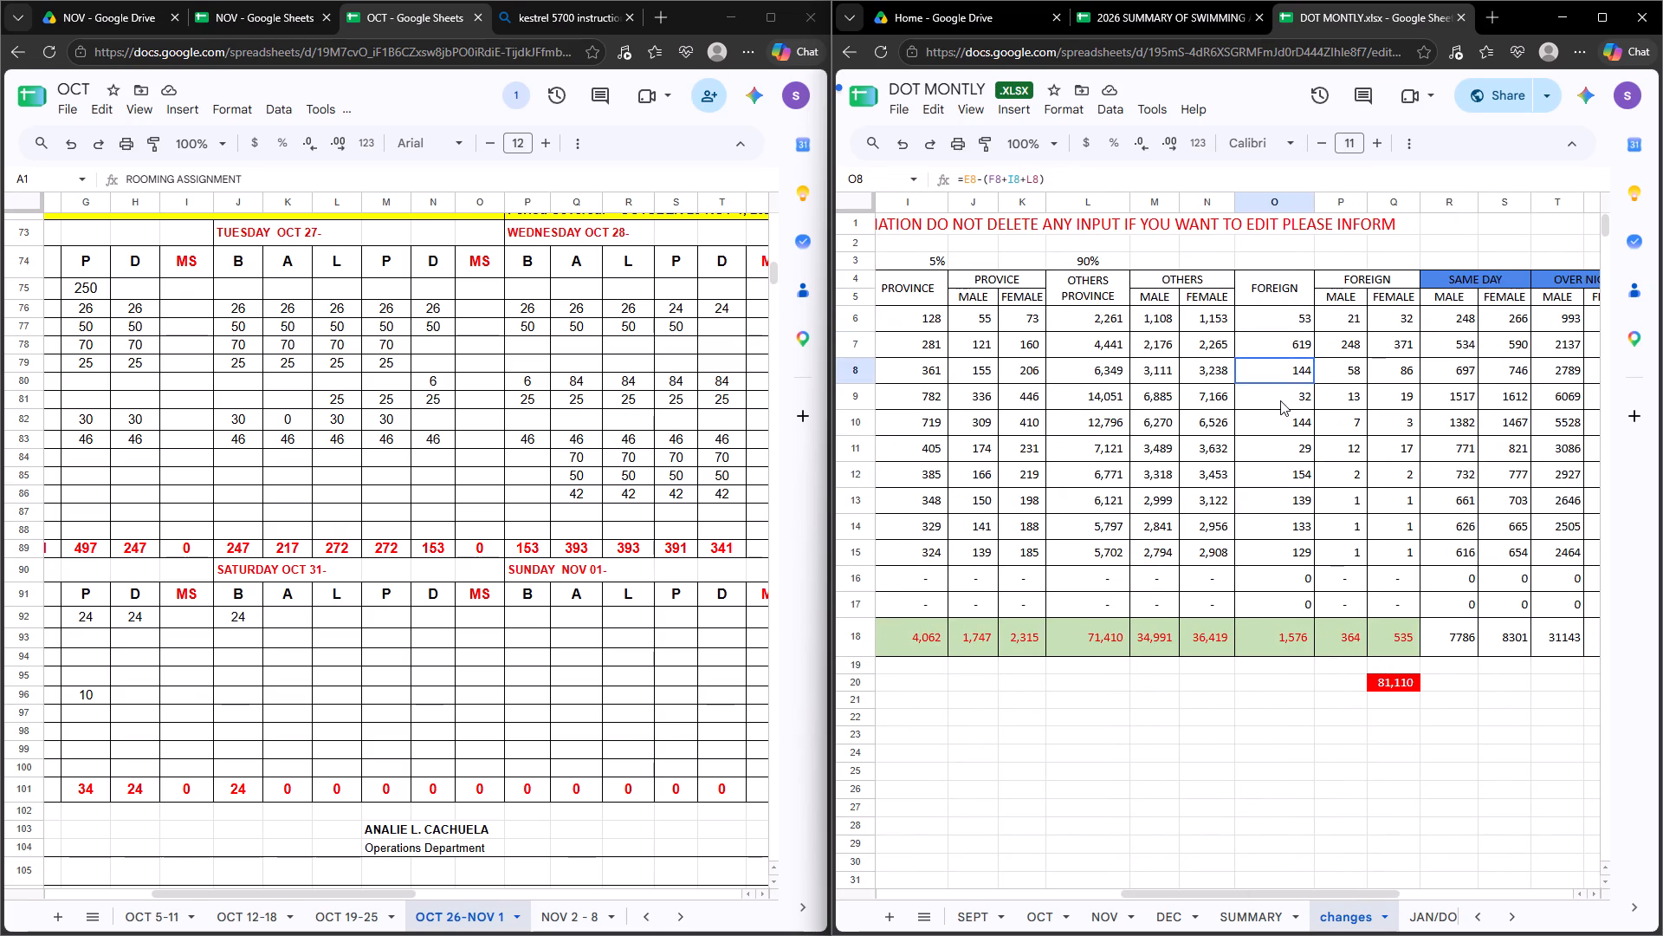
pyautogui.click(1280, 400)
pyautogui.click(1280, 421)
pyautogui.click(1284, 450)
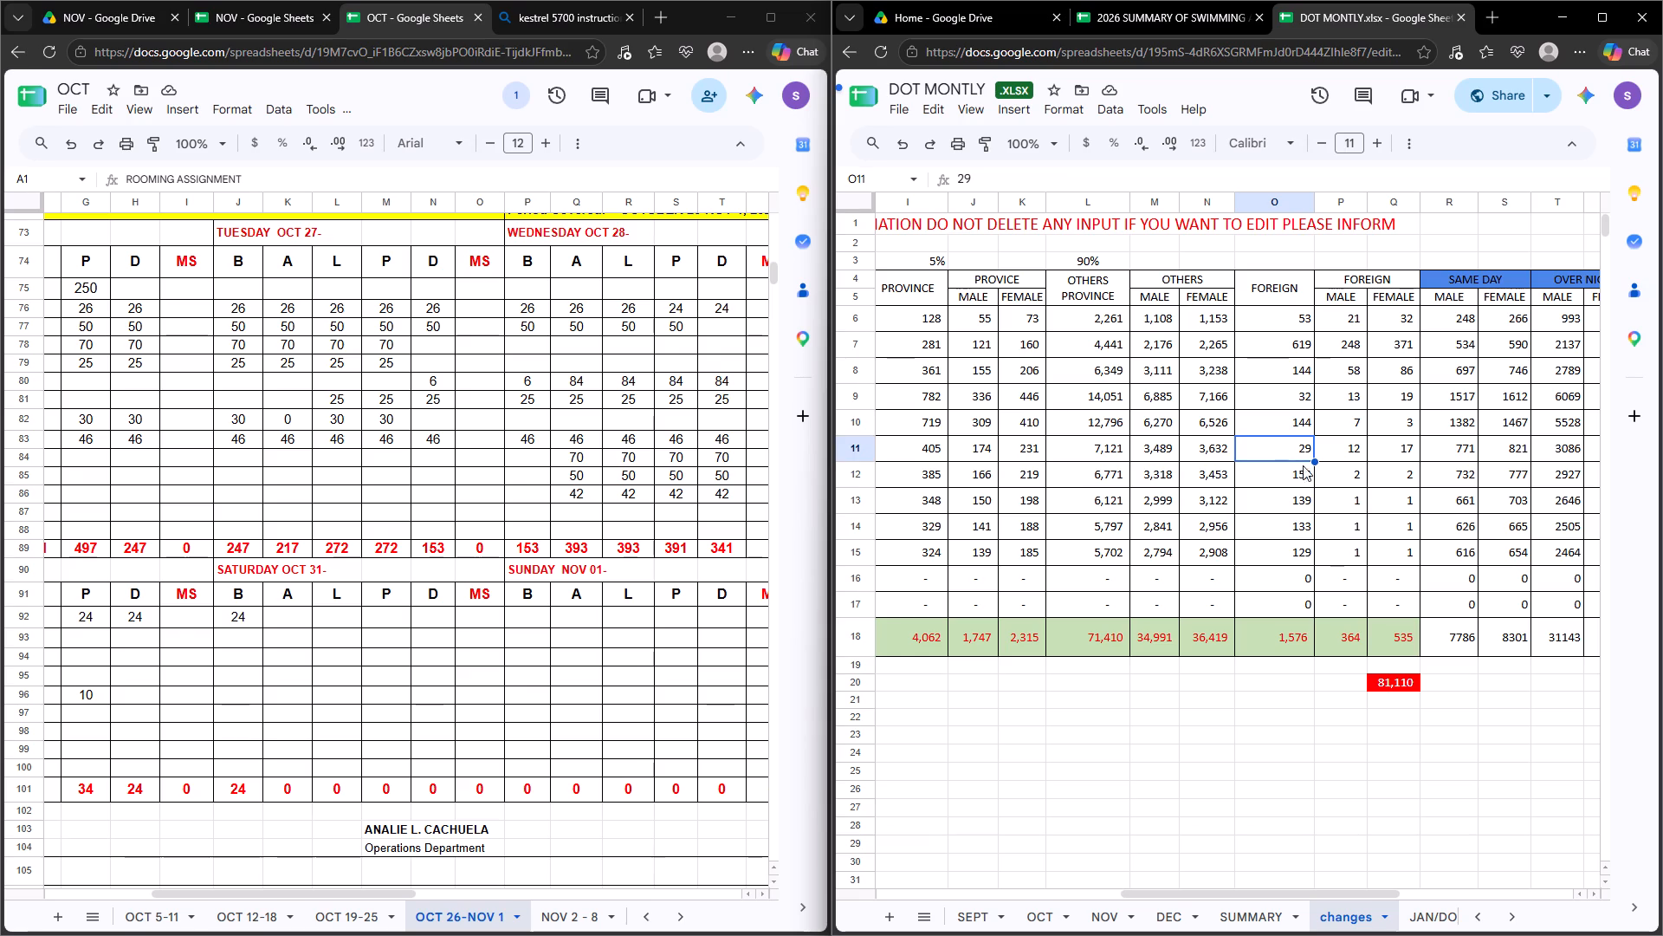
pyautogui.click(1284, 471)
pyautogui.click(1289, 509)
pyautogui.click(1283, 534)
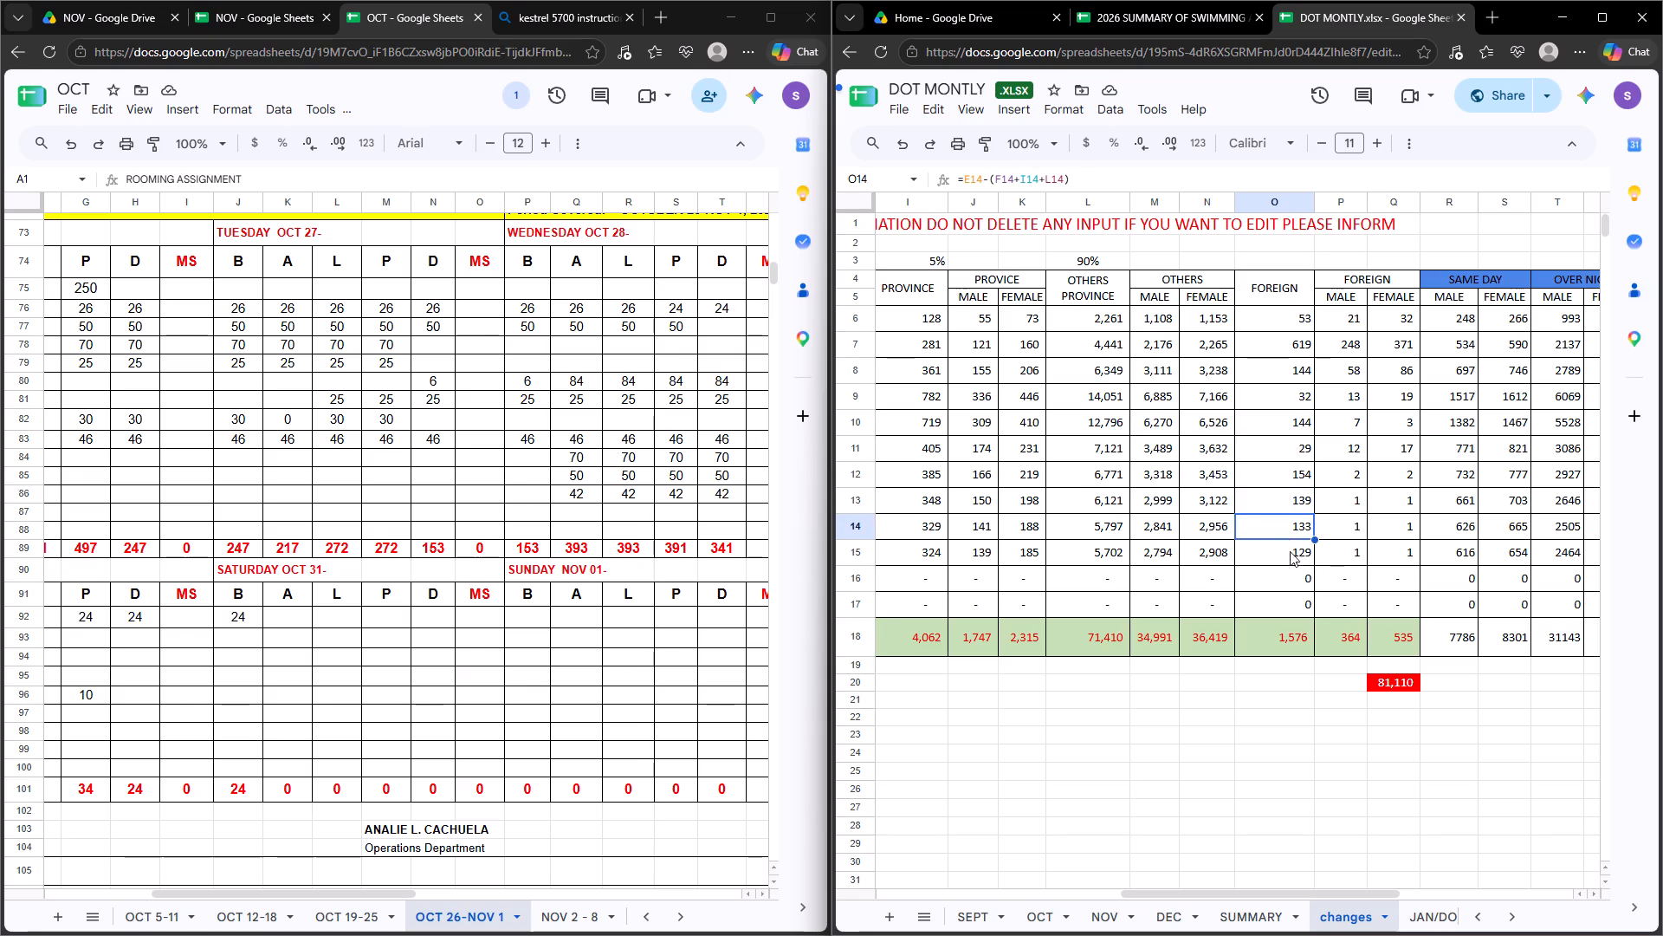
pyautogui.click(1290, 549)
pyautogui.click(1293, 483)
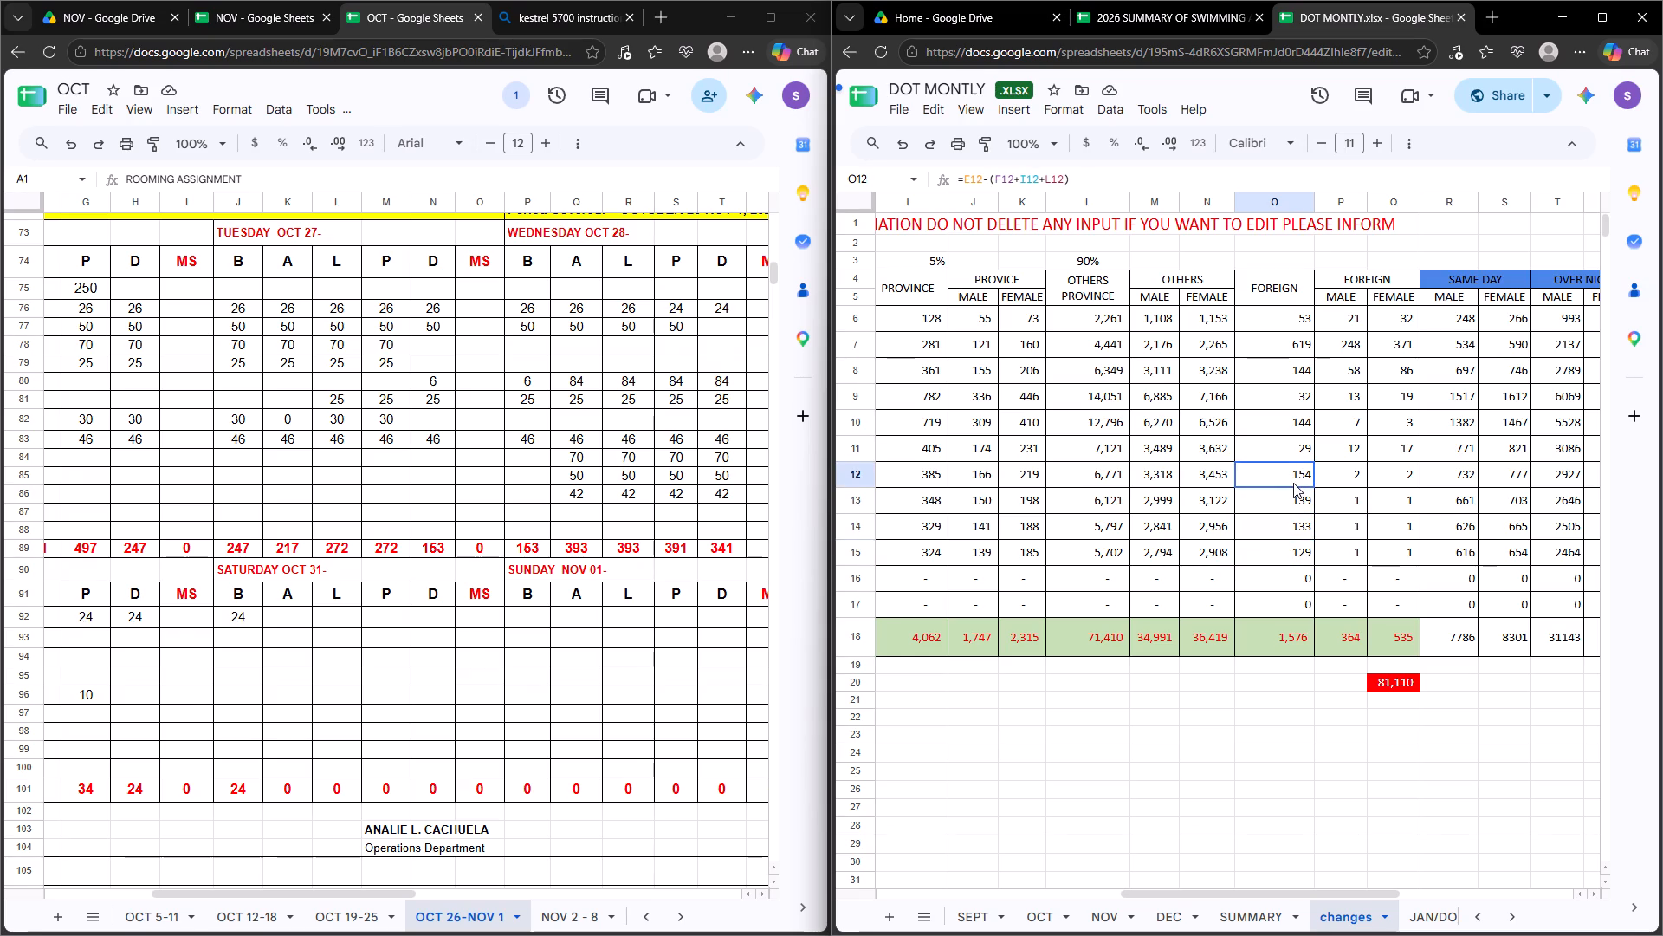
# Recheck the April, June and July foreign formulas in column O against the declared grand total and breakdown columns.
pyautogui.click(1295, 448)
pyautogui.click(1295, 398)
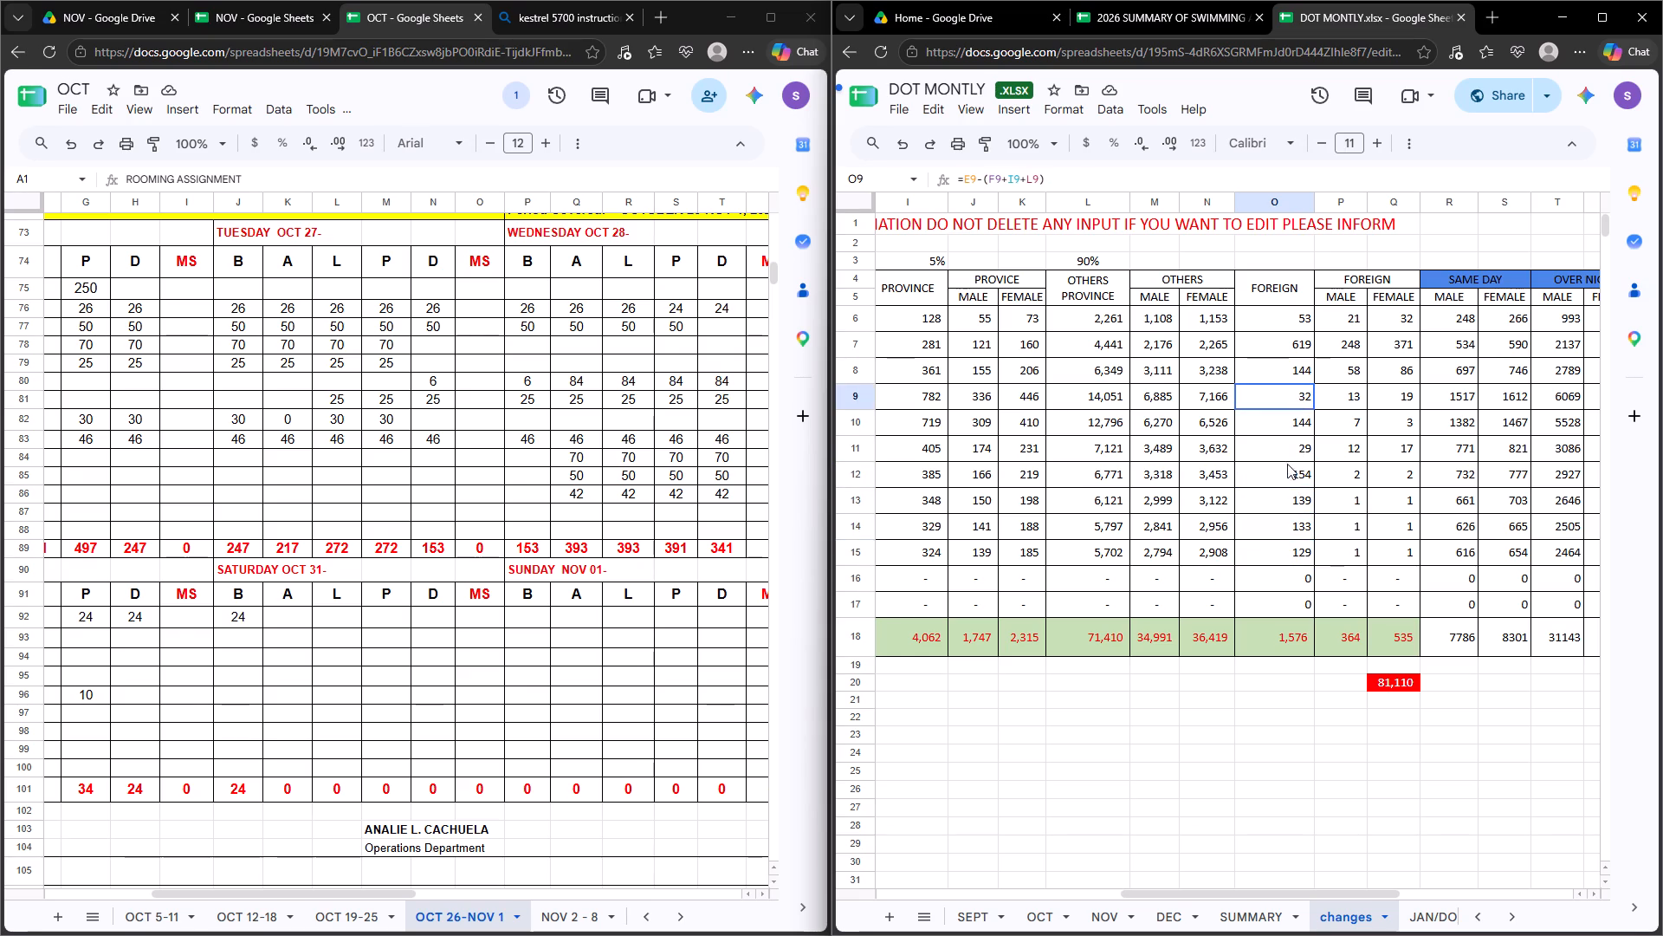
pyautogui.click(1287, 469)
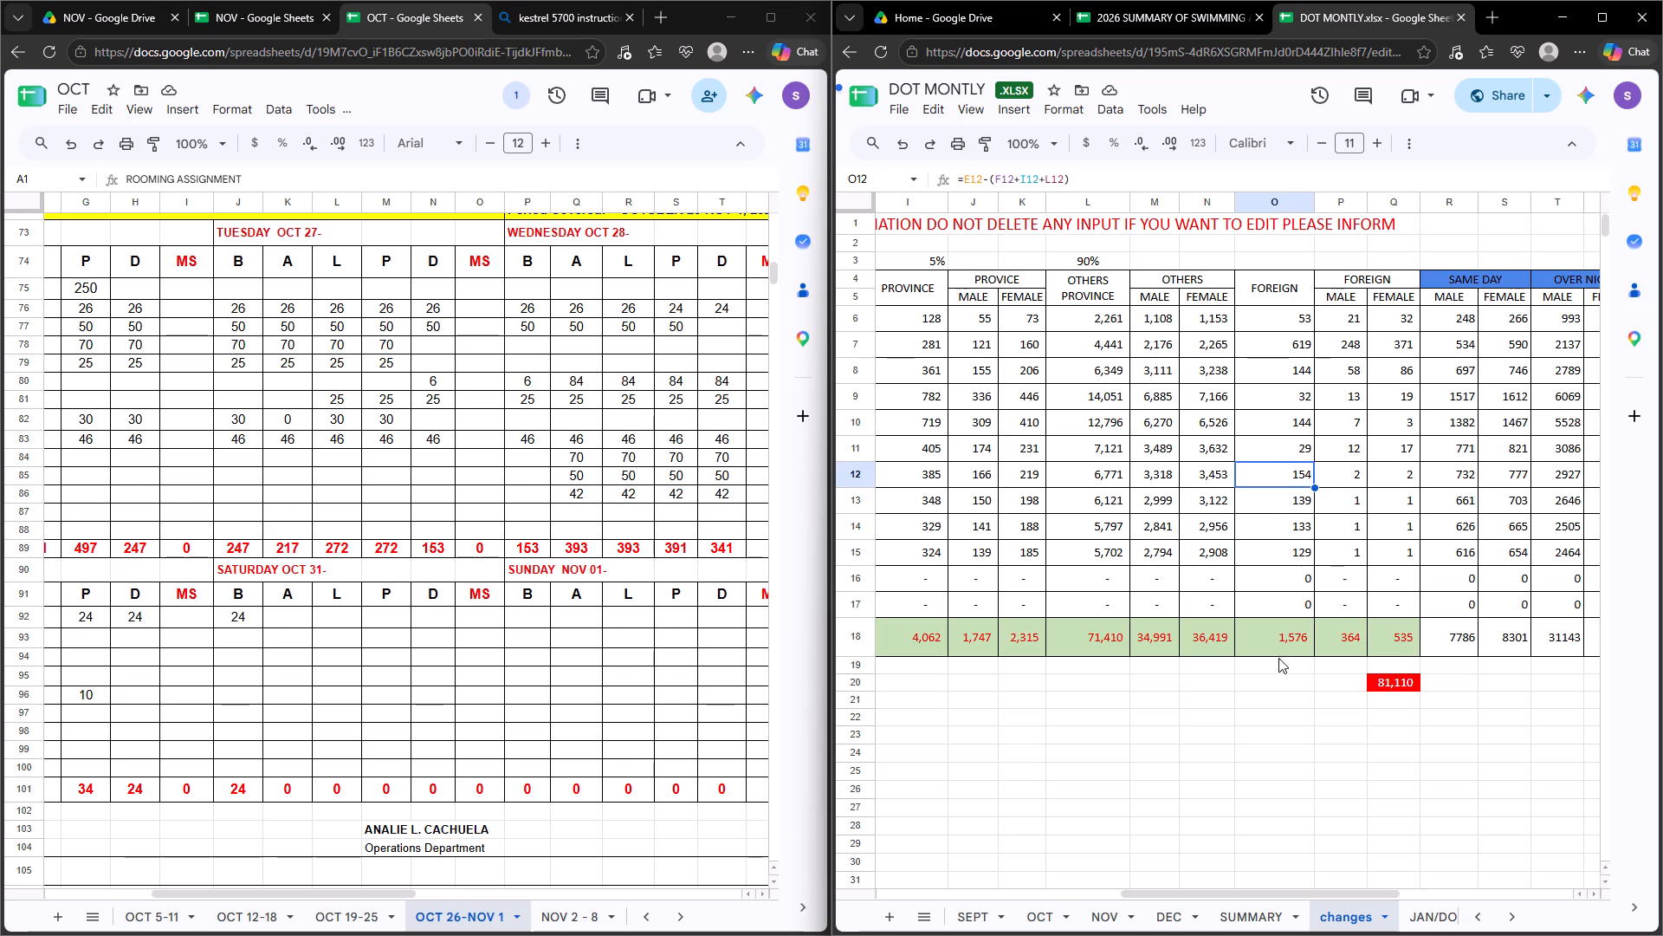
pyautogui.moveTo(1294, 893); pyautogui.dragTo(1180, 879)
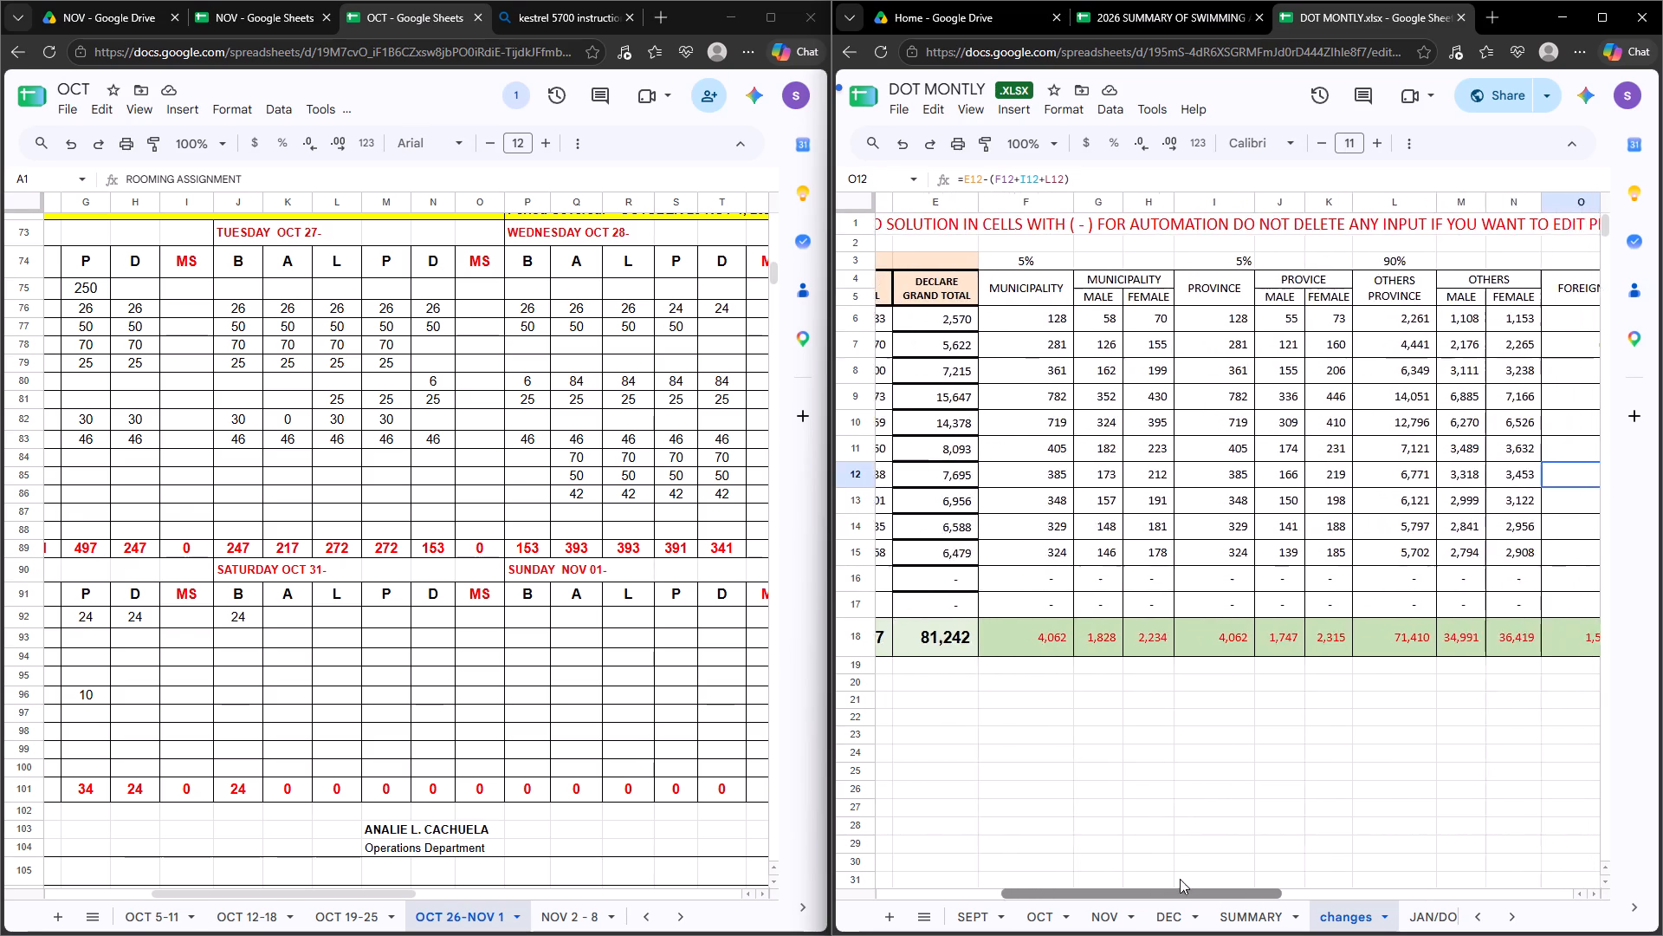
pyautogui.moveTo(1180, 879); pyautogui.dragTo(1304, 842)
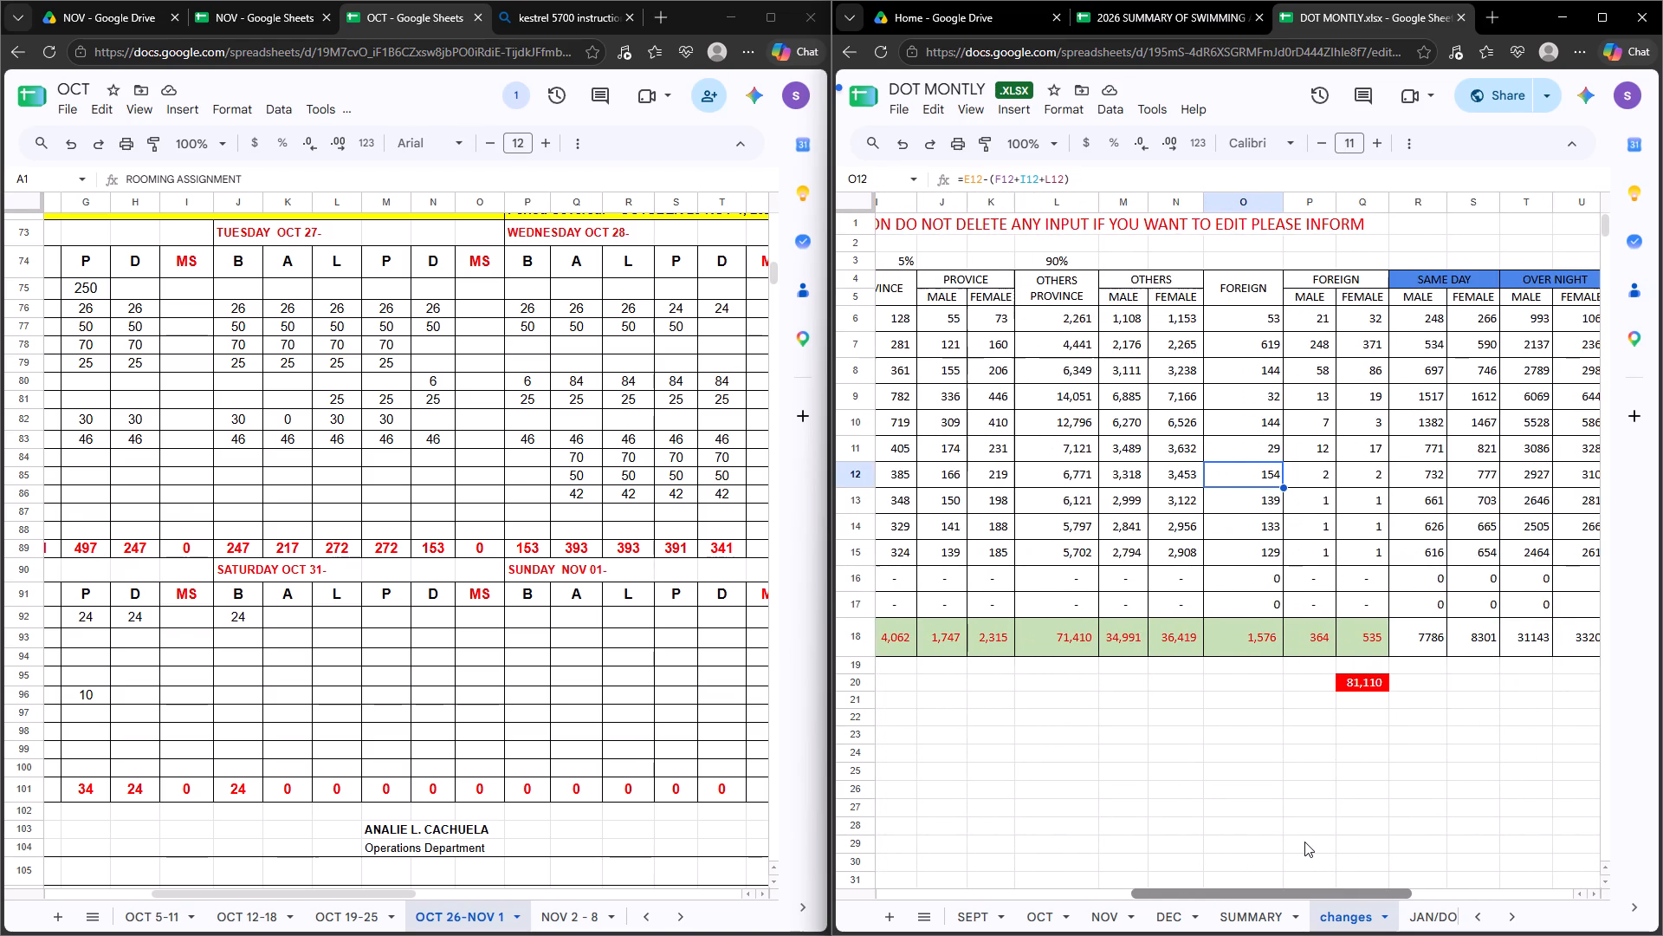
pyautogui.moveTo(1304, 842); pyautogui.dragTo(1344, 832)
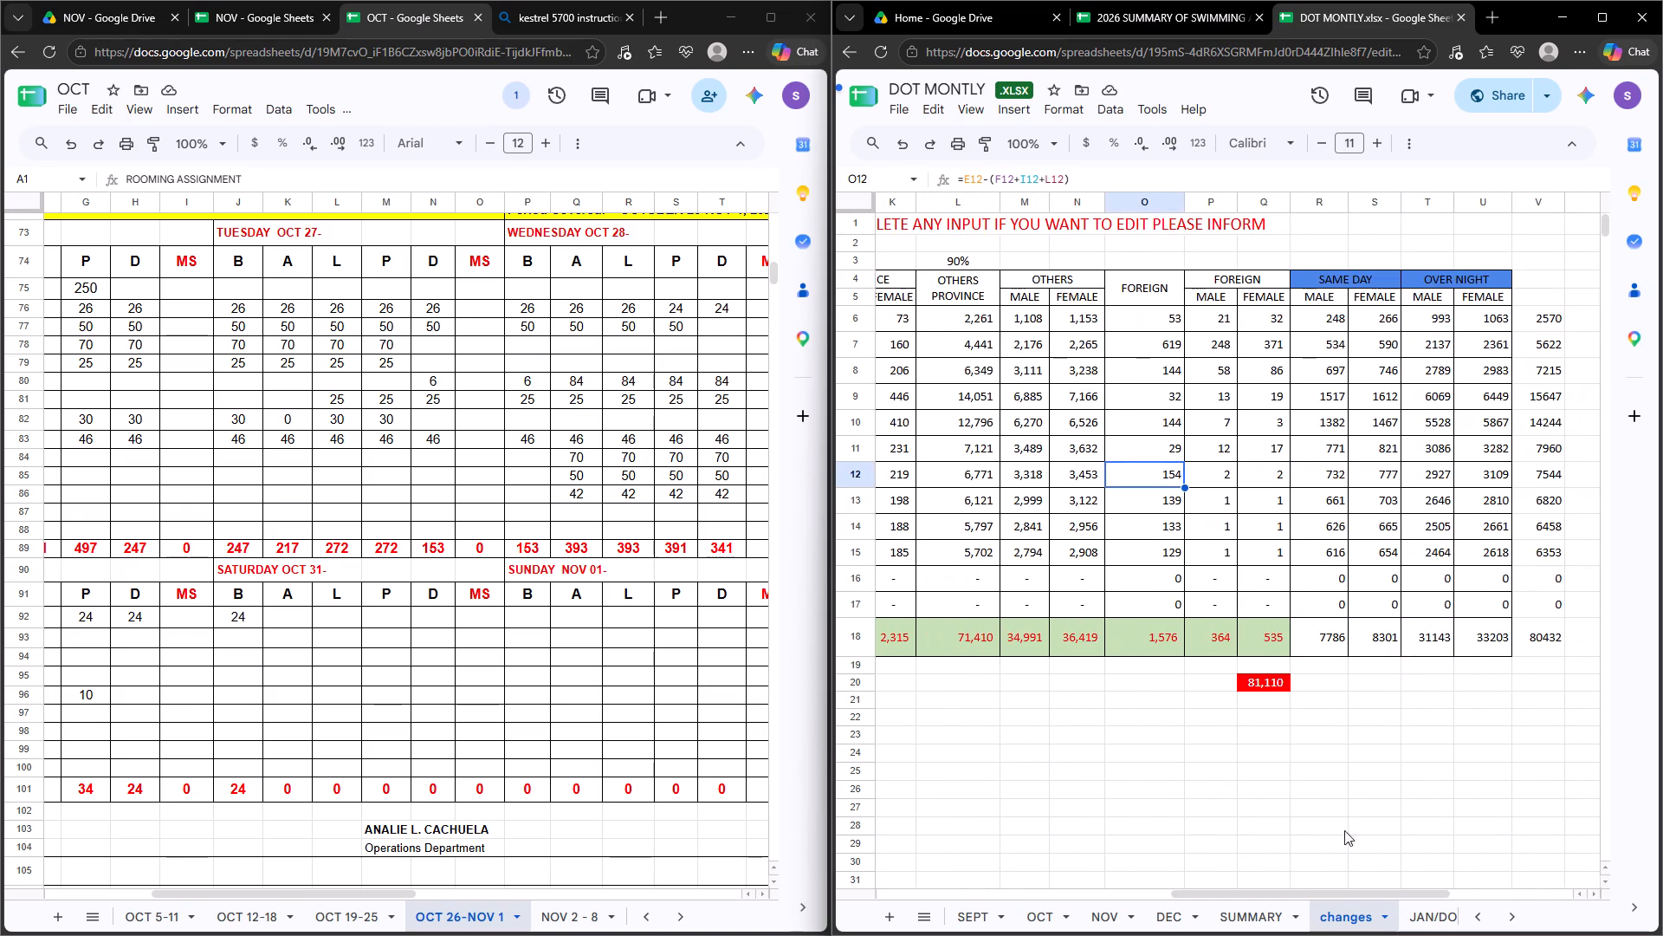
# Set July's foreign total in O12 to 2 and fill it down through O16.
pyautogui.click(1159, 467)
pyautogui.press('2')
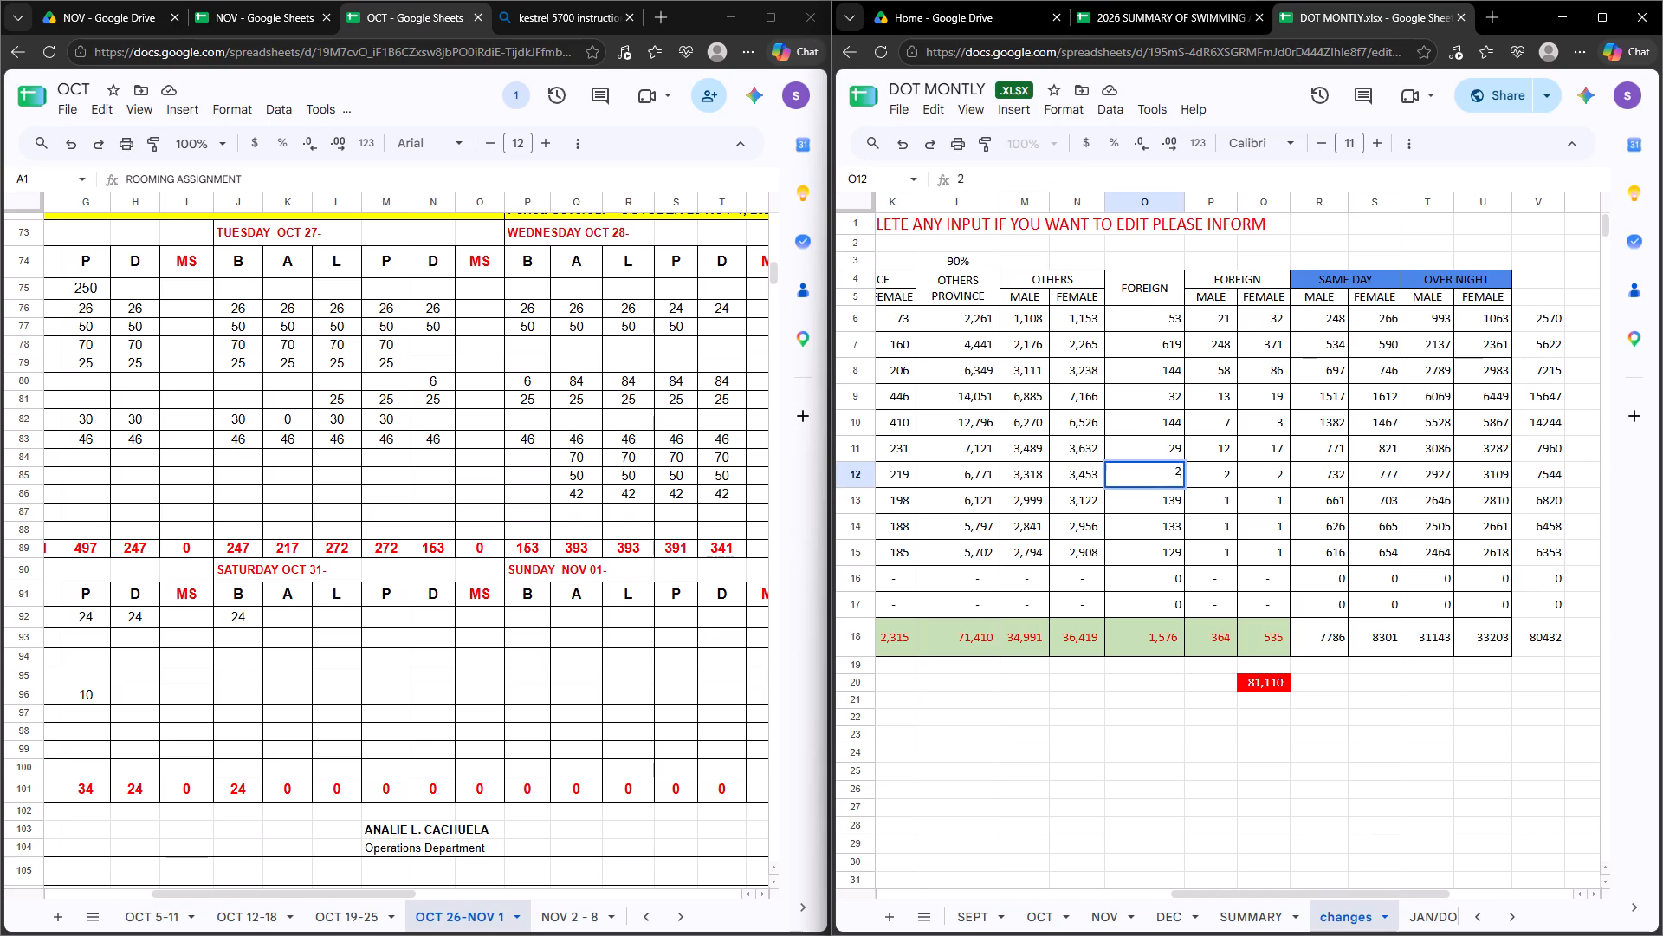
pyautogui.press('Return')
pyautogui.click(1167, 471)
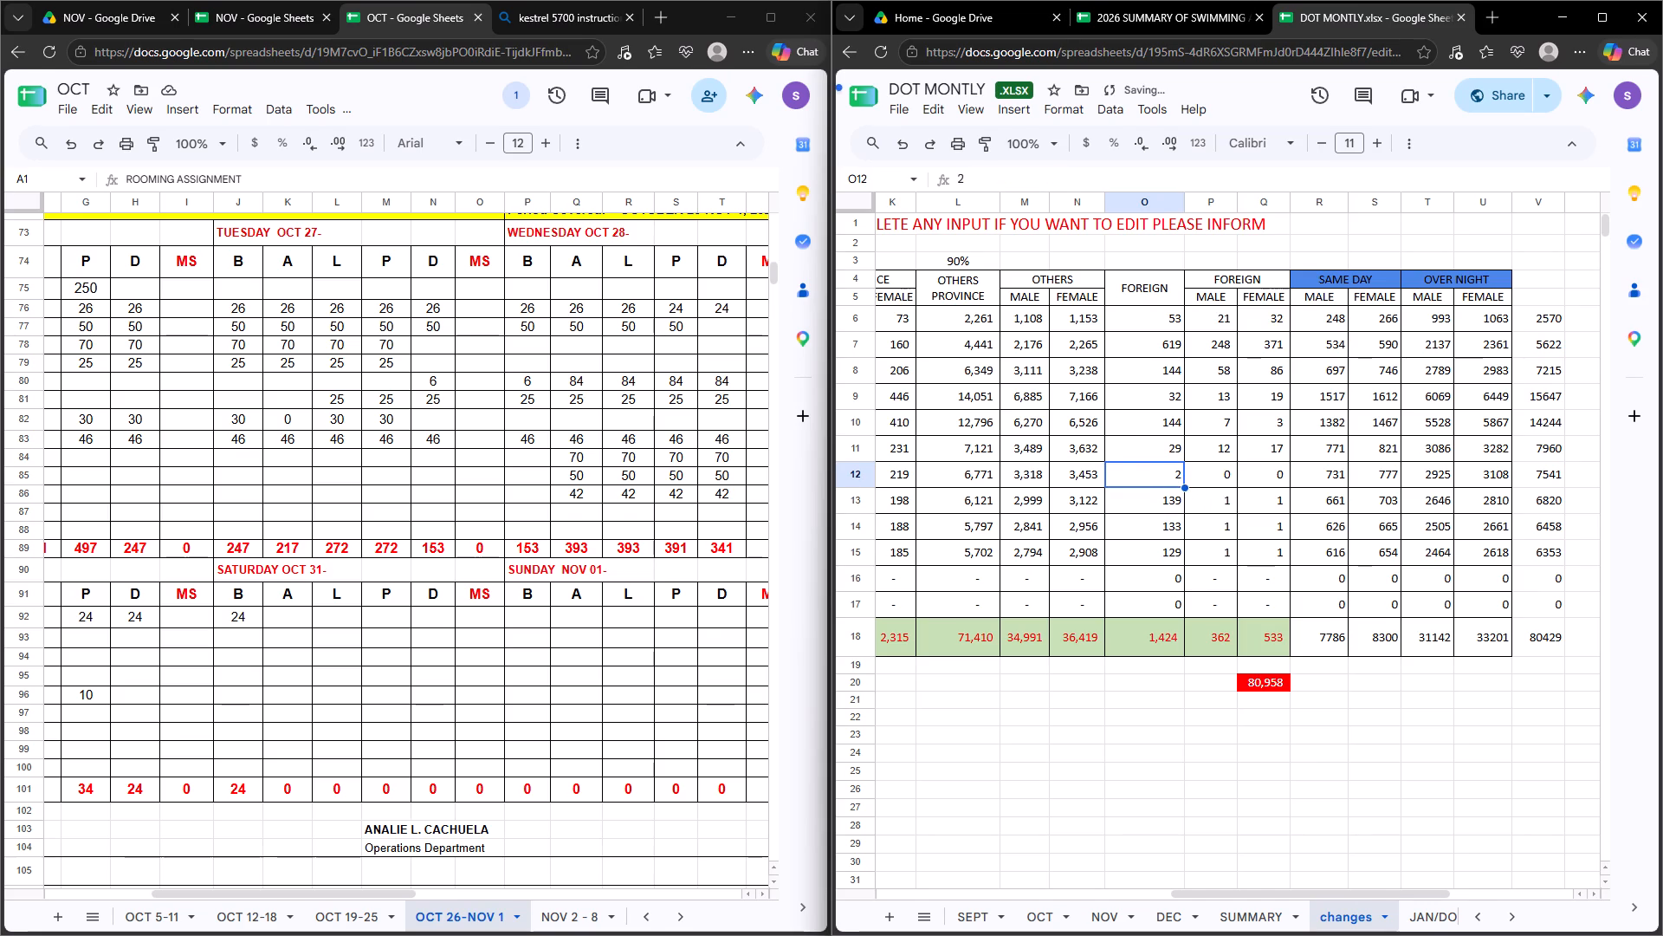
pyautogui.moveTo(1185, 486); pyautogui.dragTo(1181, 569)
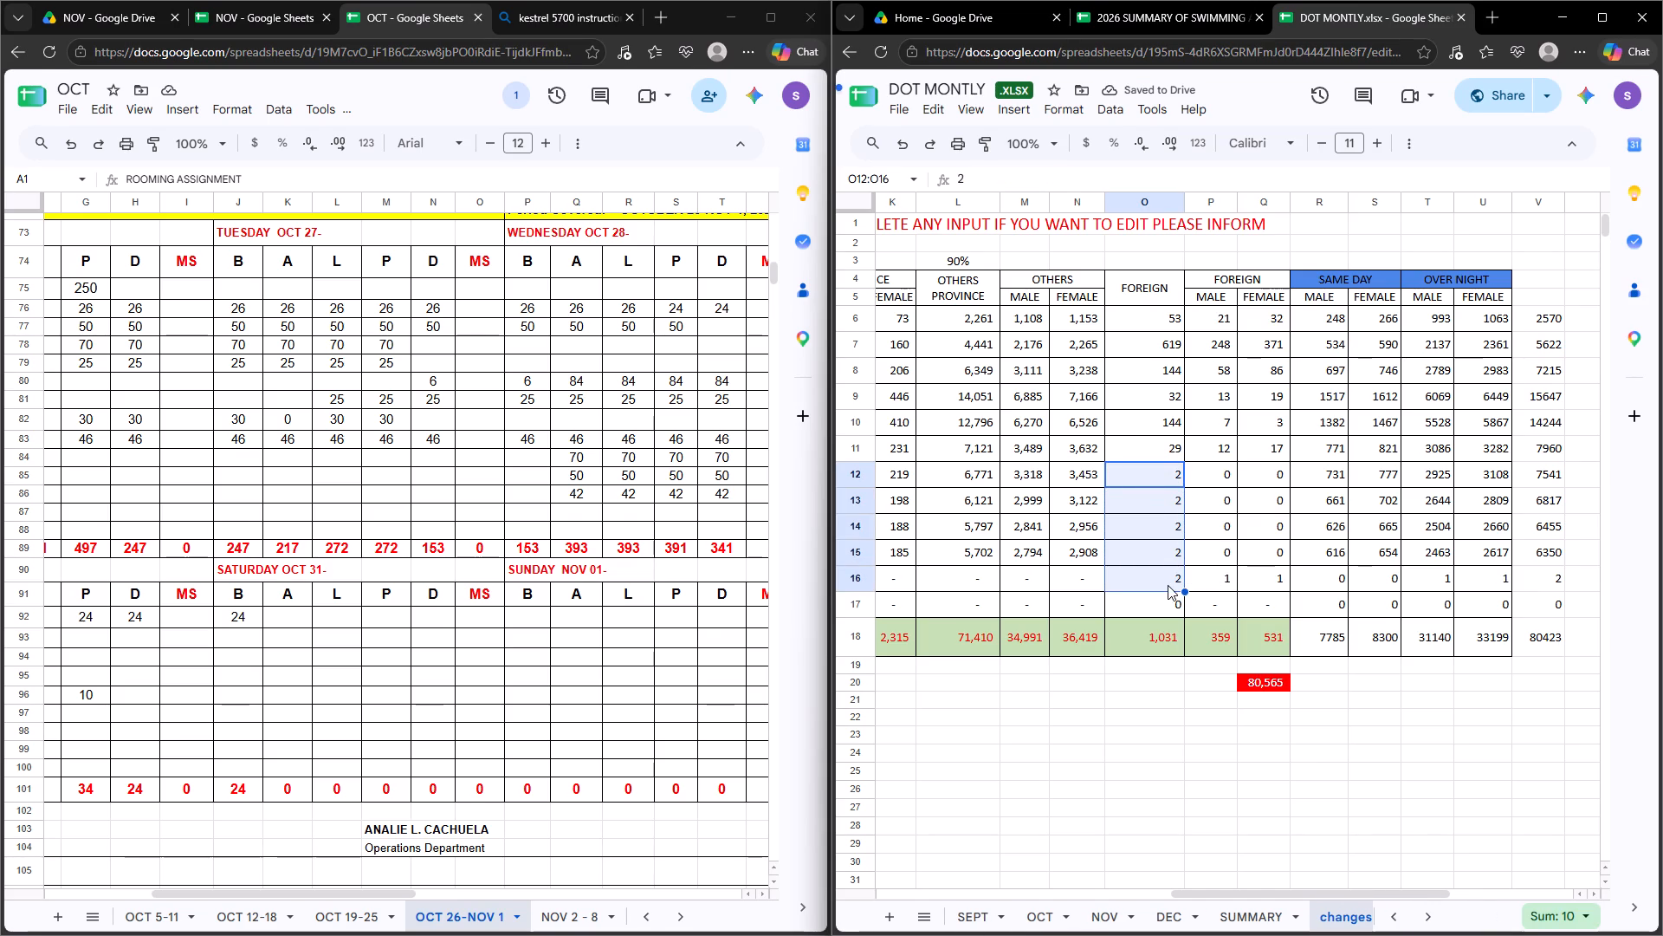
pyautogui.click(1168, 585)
# Set the foreign totals for July through November in O12:O16 to 0.
pyautogui.click(1166, 474)
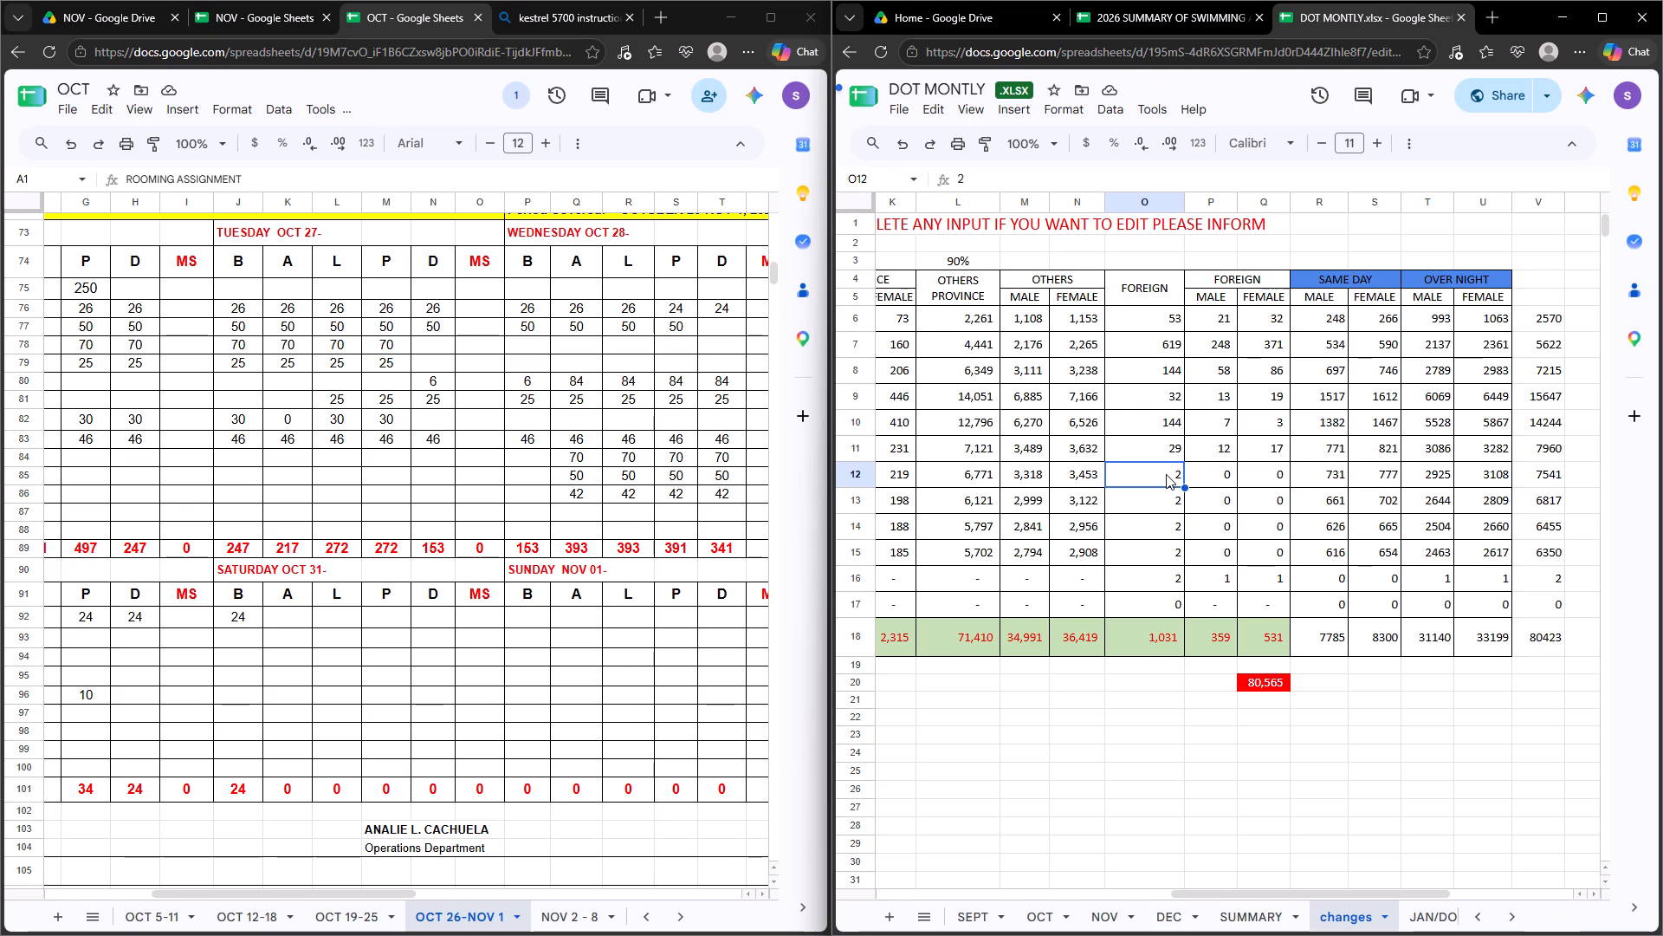
pyautogui.press('0')
pyautogui.press('Return')
pyautogui.press('Return')
pyautogui.press('0')
pyautogui.press('Return')
pyautogui.press('0')
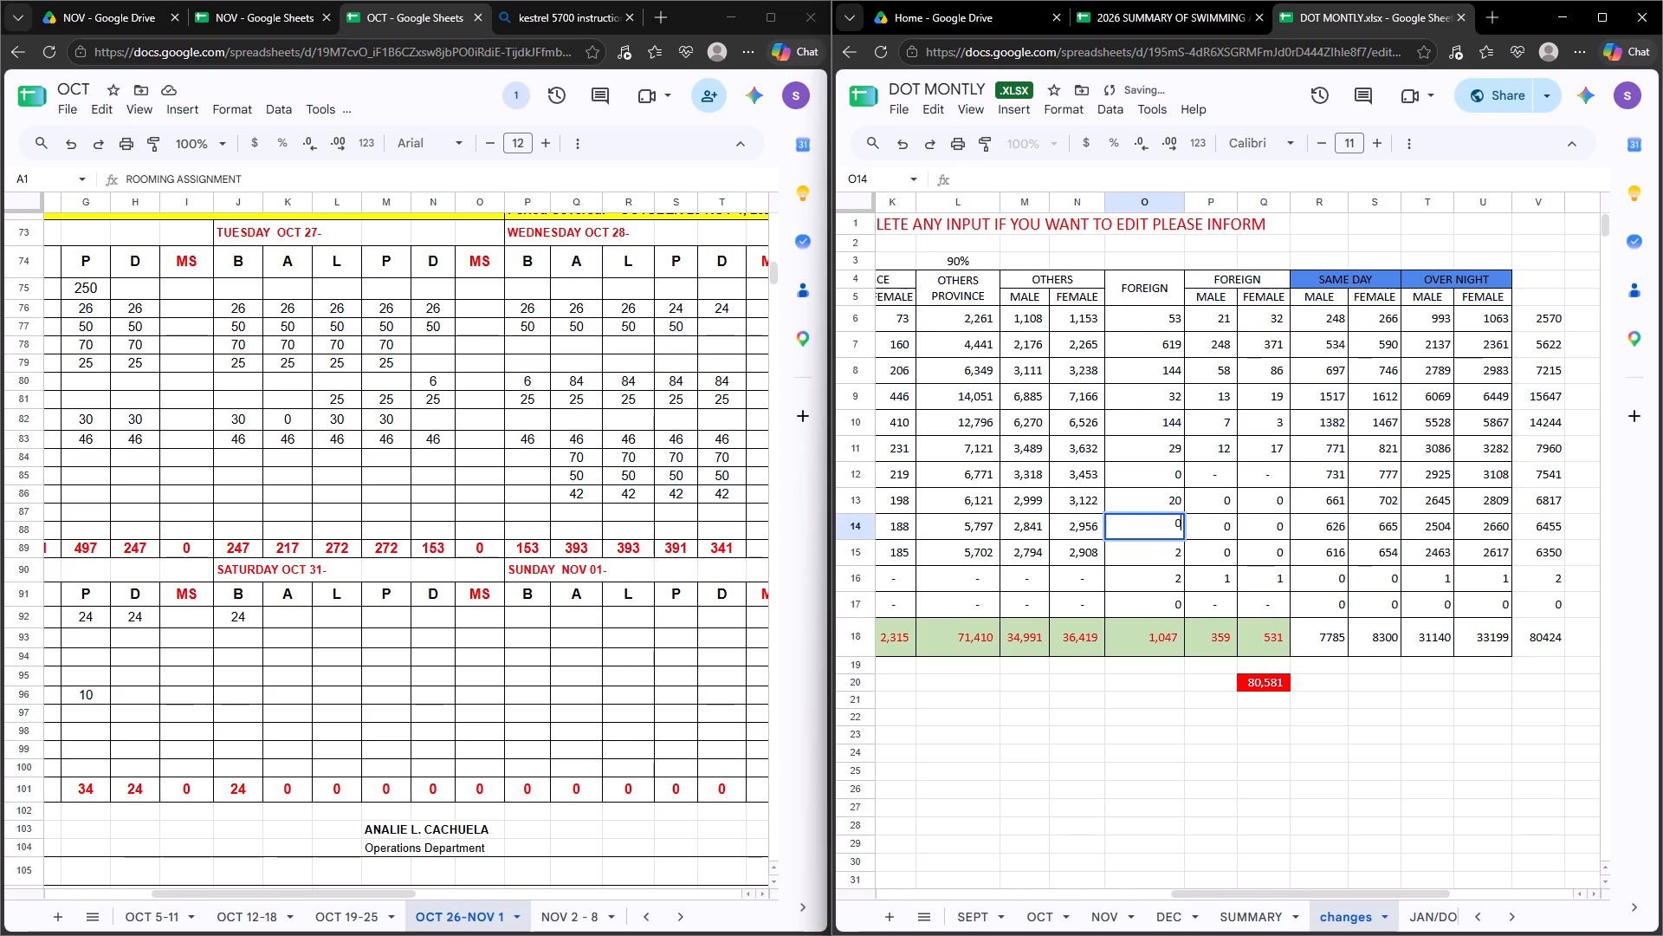
pyautogui.press('Return')
pyautogui.press('0')
pyautogui.press('Return')
pyautogui.press('0')
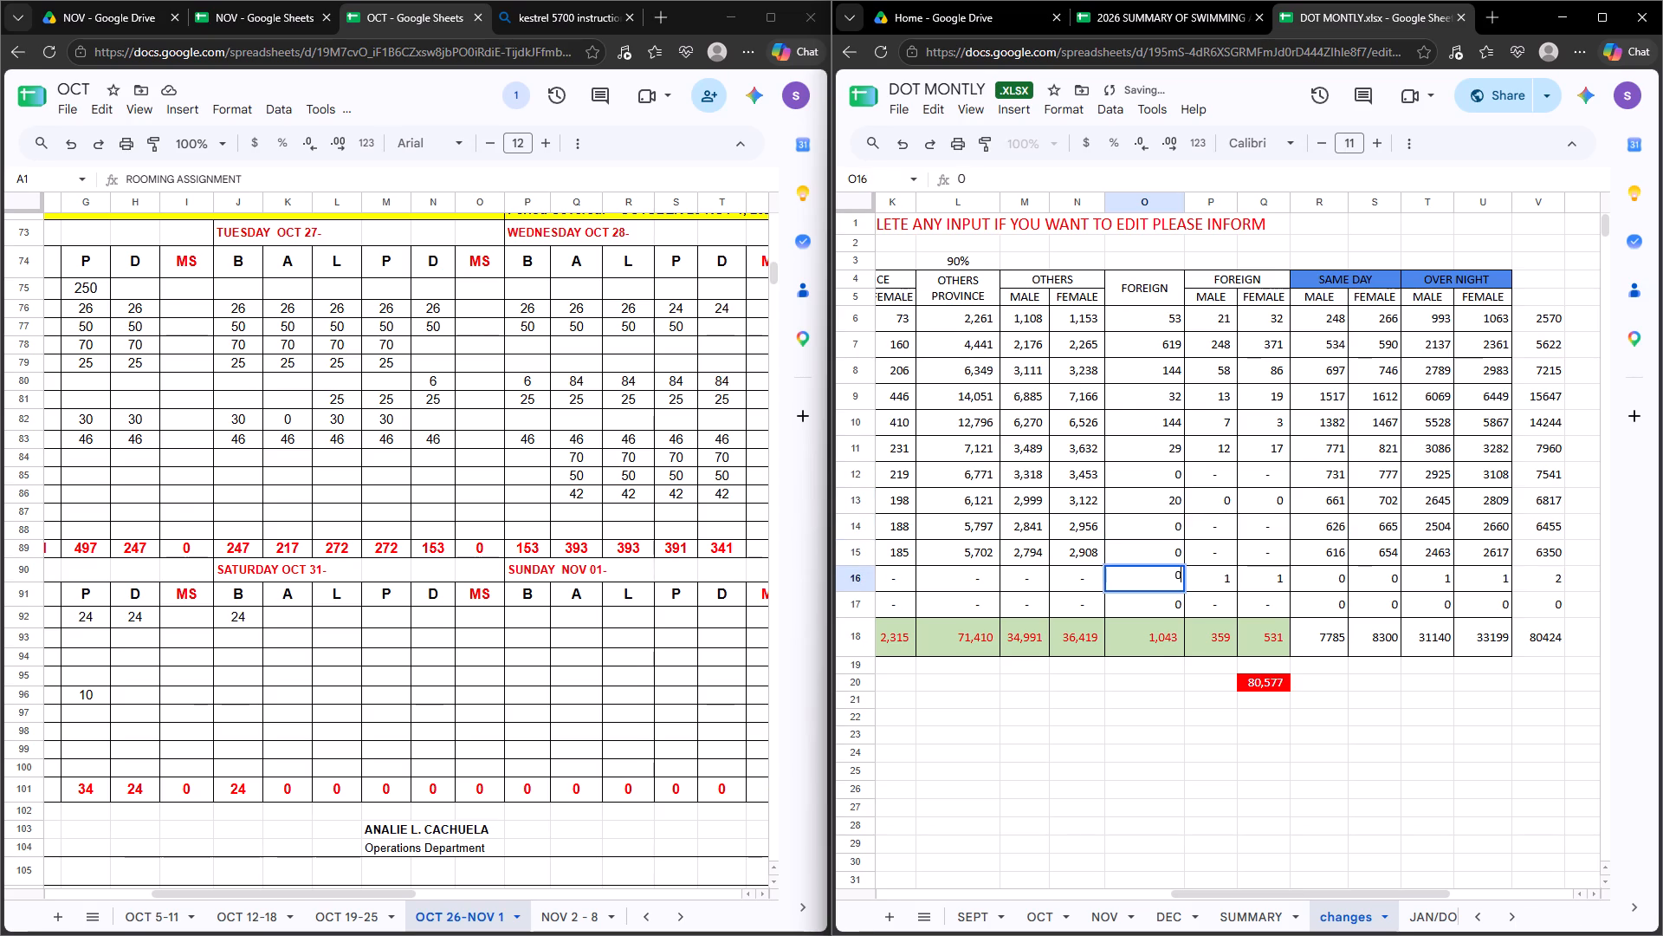
pyautogui.press('Return')
pyautogui.press('Up')
pyautogui.press('Up')
pyautogui.press('Up')
pyautogui.press('Up')
pyautogui.press('0')
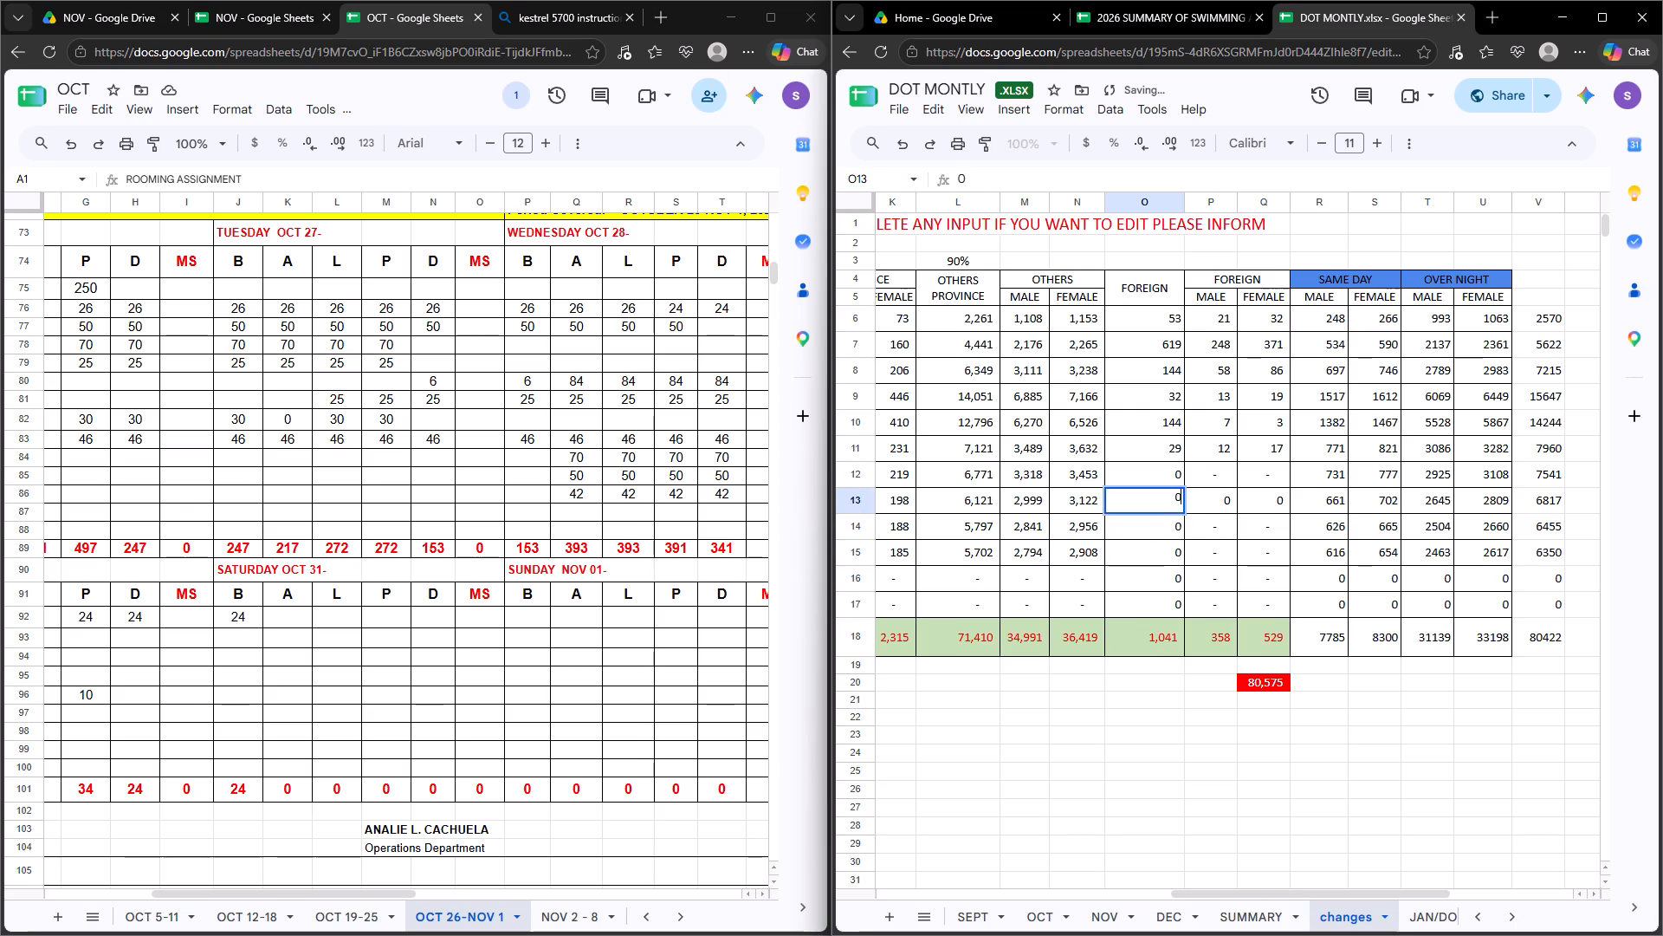
pyautogui.press('Return')
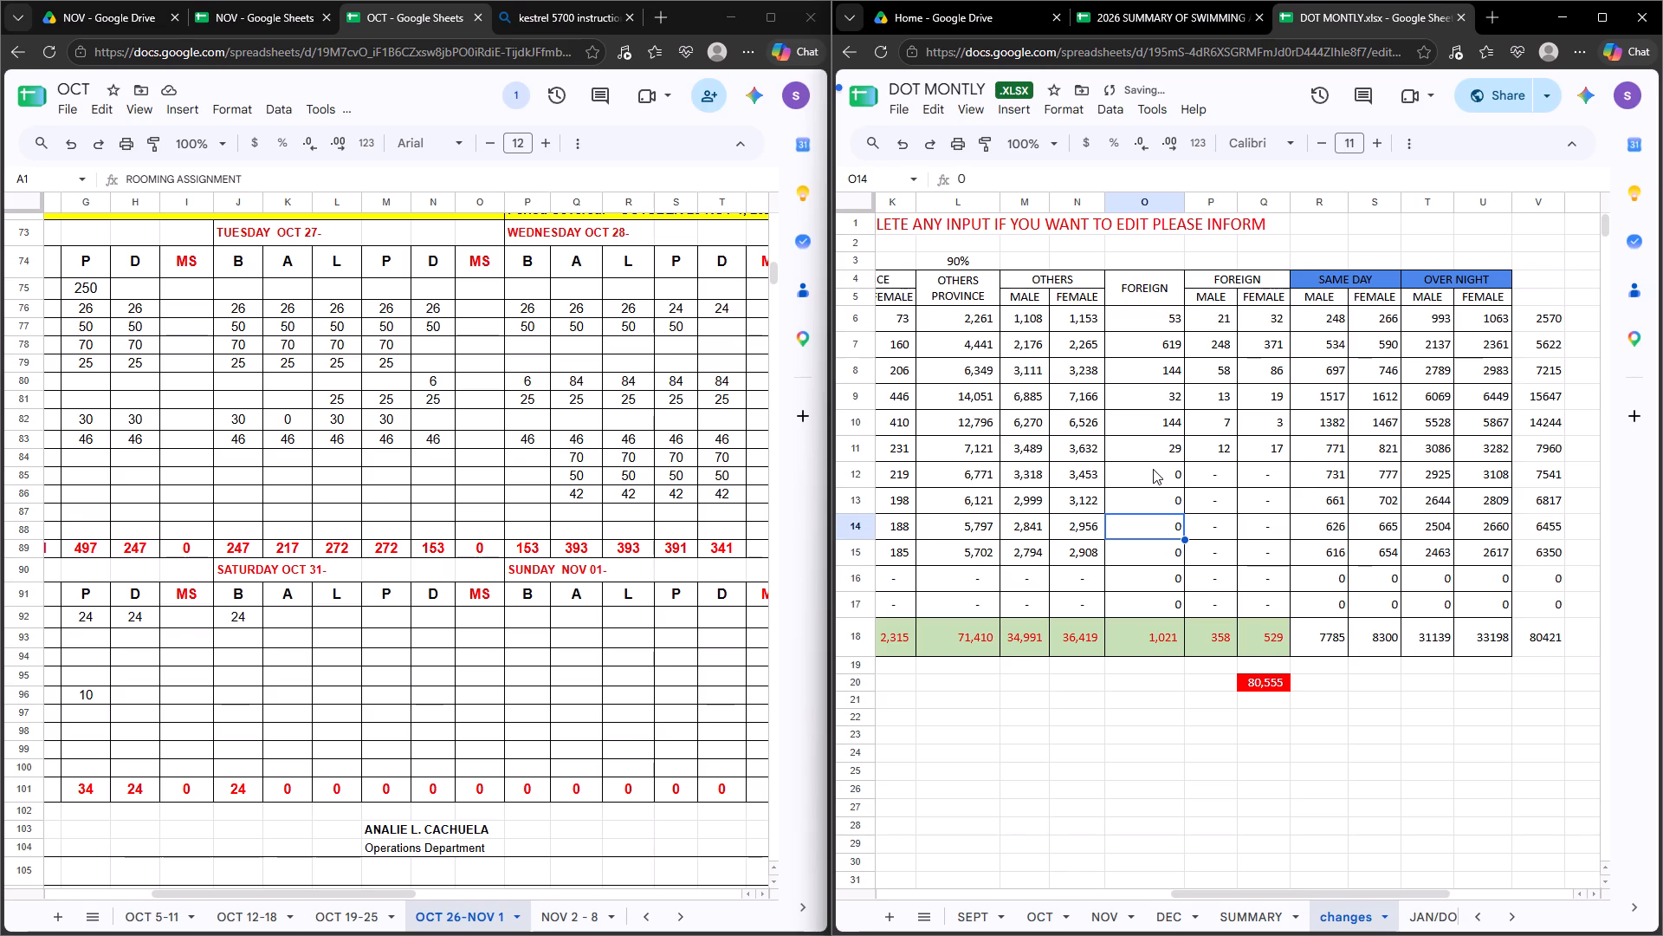
# Check July's same-day male formula in R12 and the province formulas for April and June through October in column I.
pyautogui.click(1307, 481)
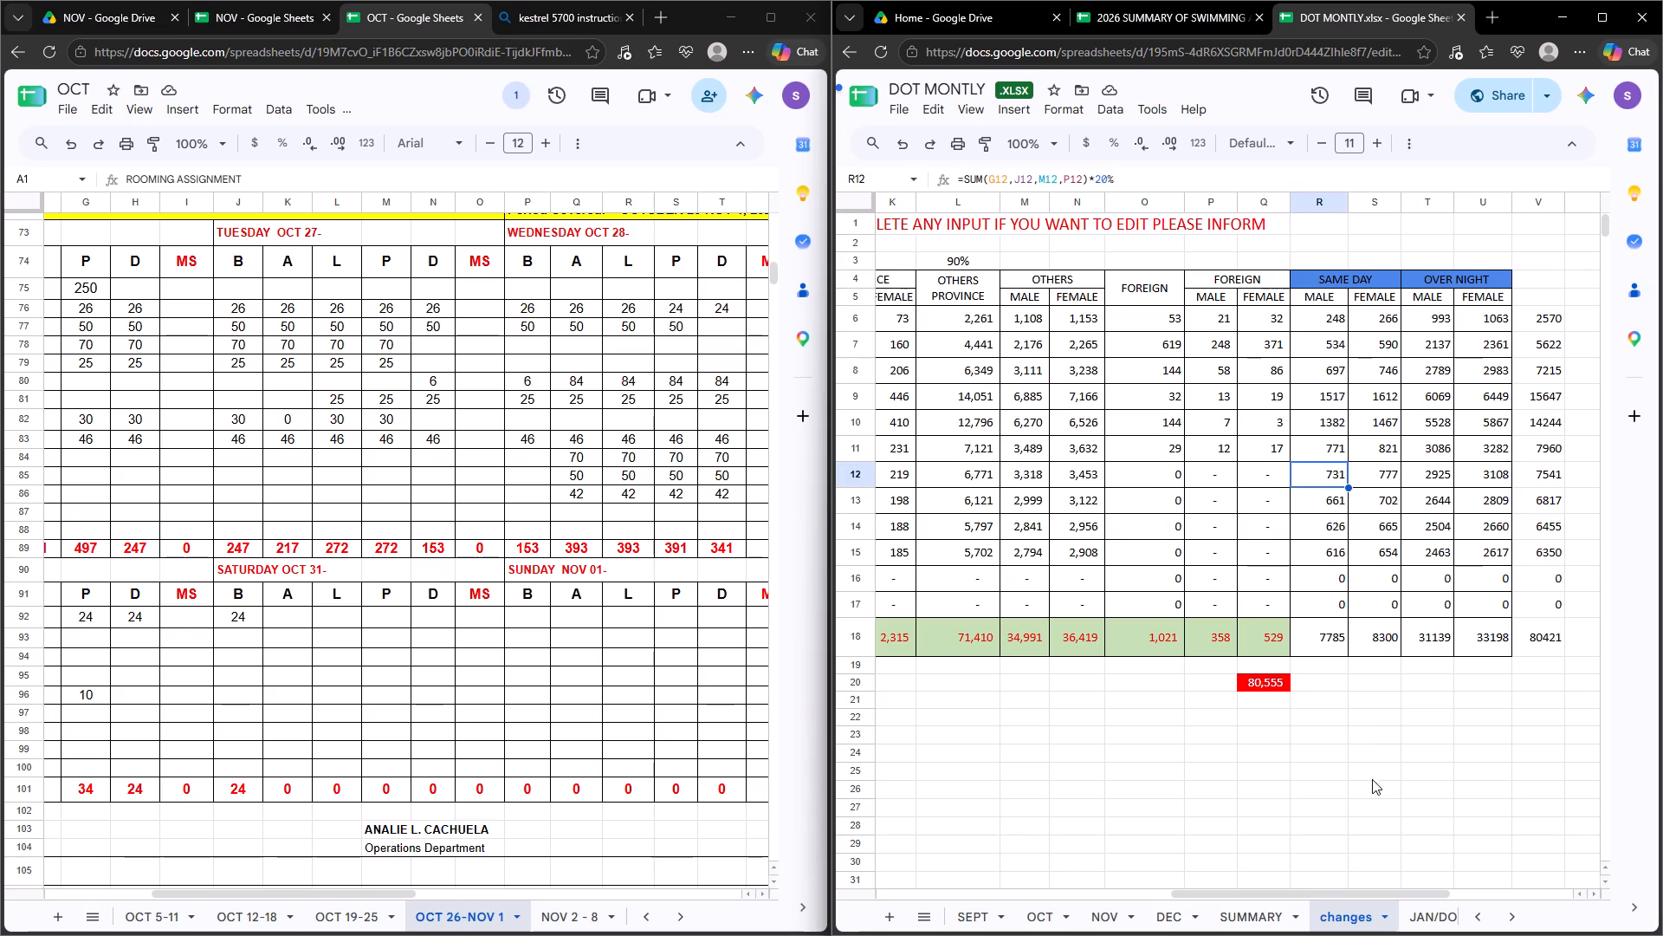
pyautogui.moveTo(1360, 889); pyautogui.dragTo(1190, 867)
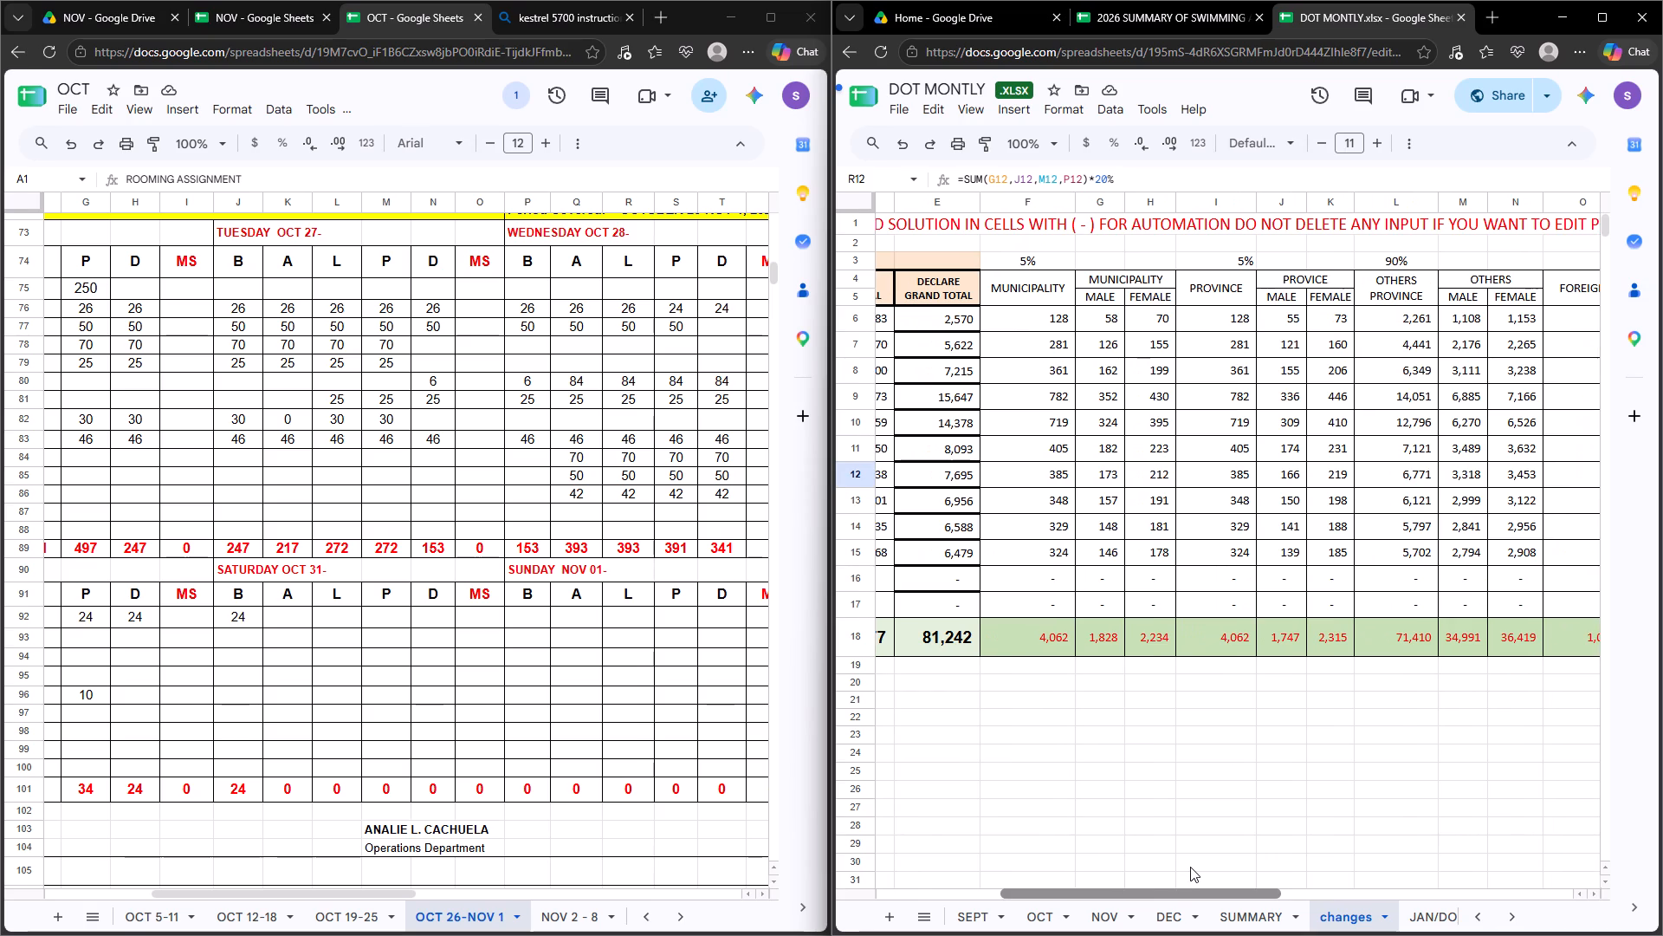
pyautogui.moveTo(1190, 867); pyautogui.dragTo(1087, 855)
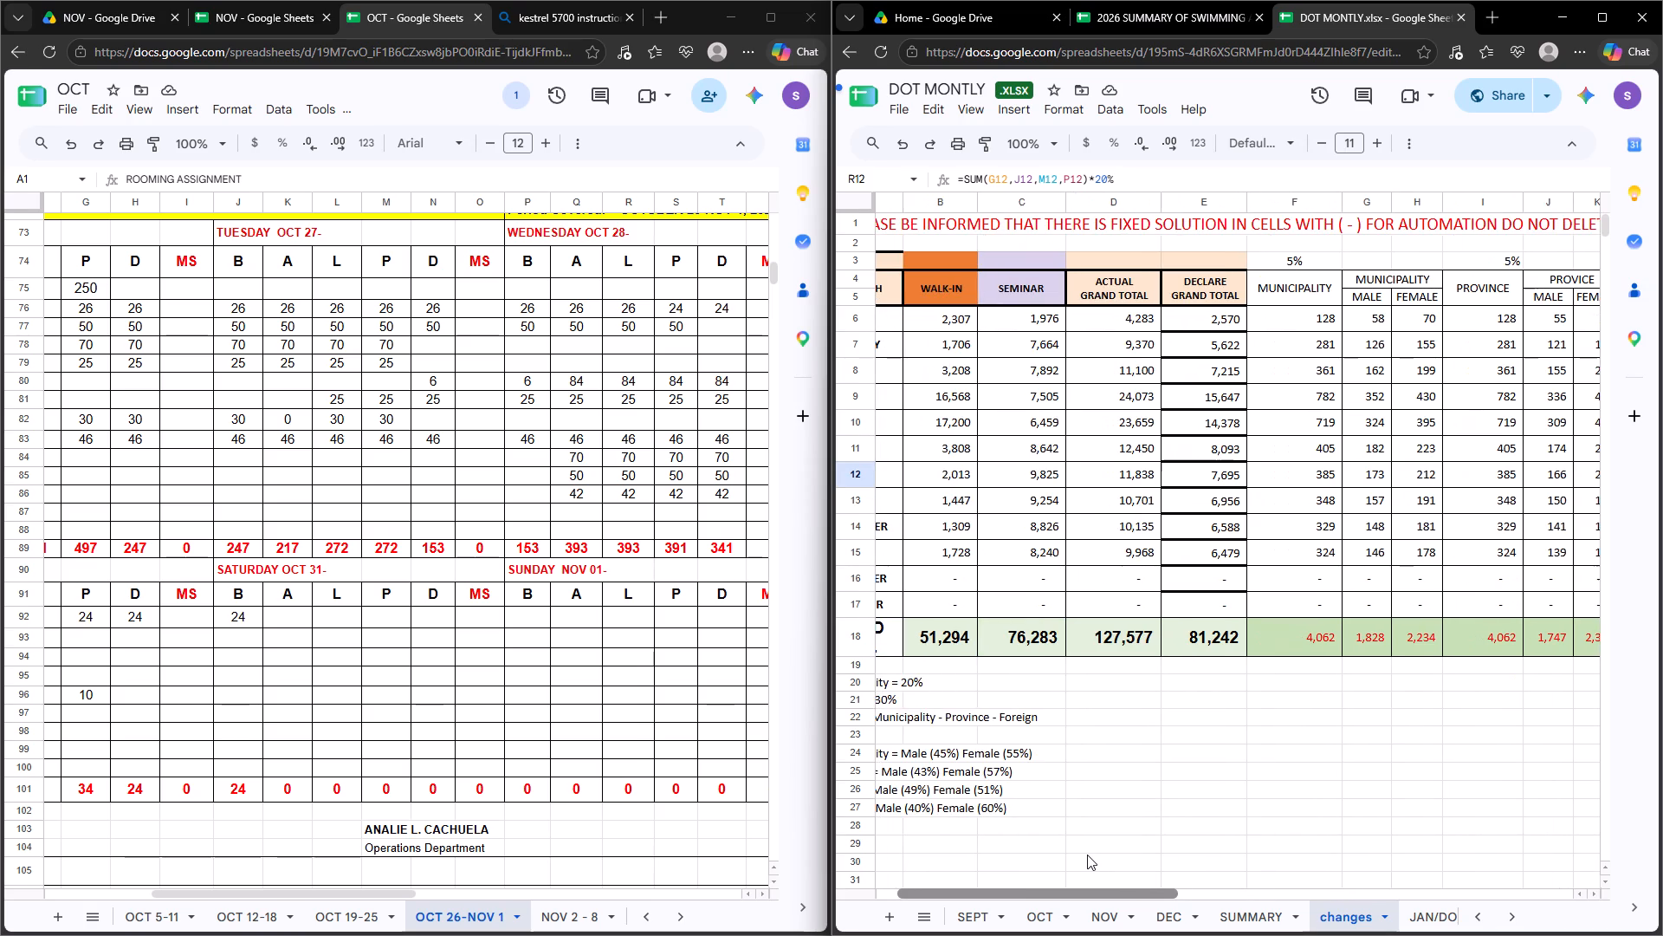
pyautogui.moveTo(1087, 855); pyautogui.dragTo(1201, 866)
pyautogui.click(1208, 452)
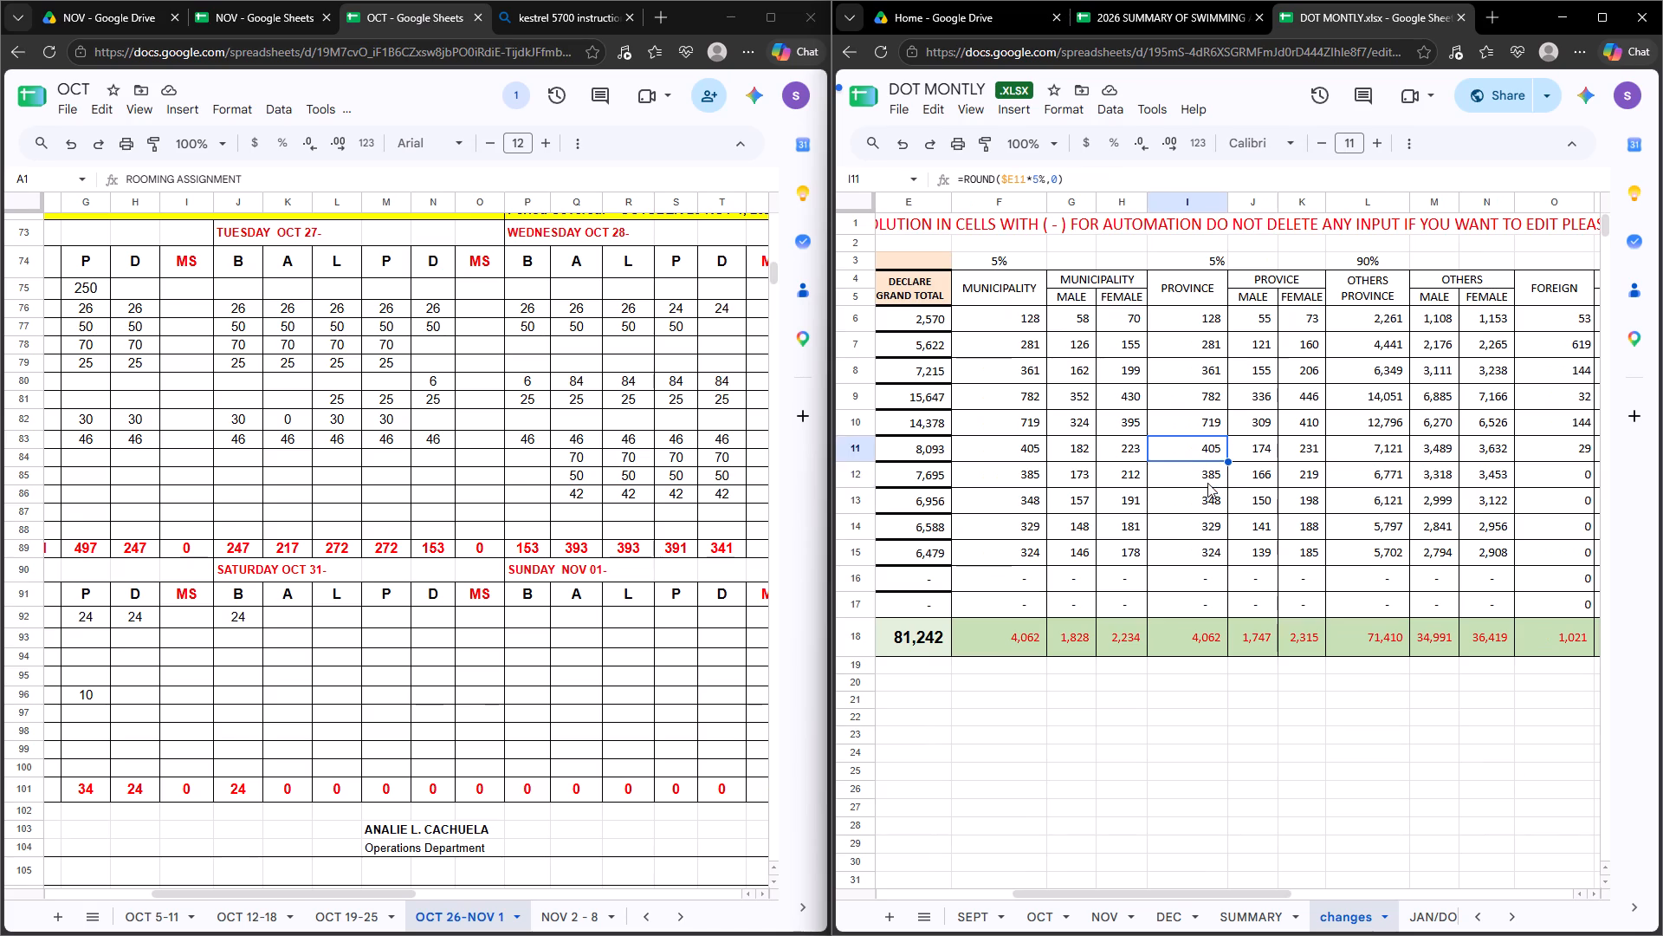
pyautogui.click(1207, 483)
pyautogui.click(1213, 510)
pyautogui.click(1212, 523)
pyautogui.click(1207, 542)
pyautogui.click(1209, 459)
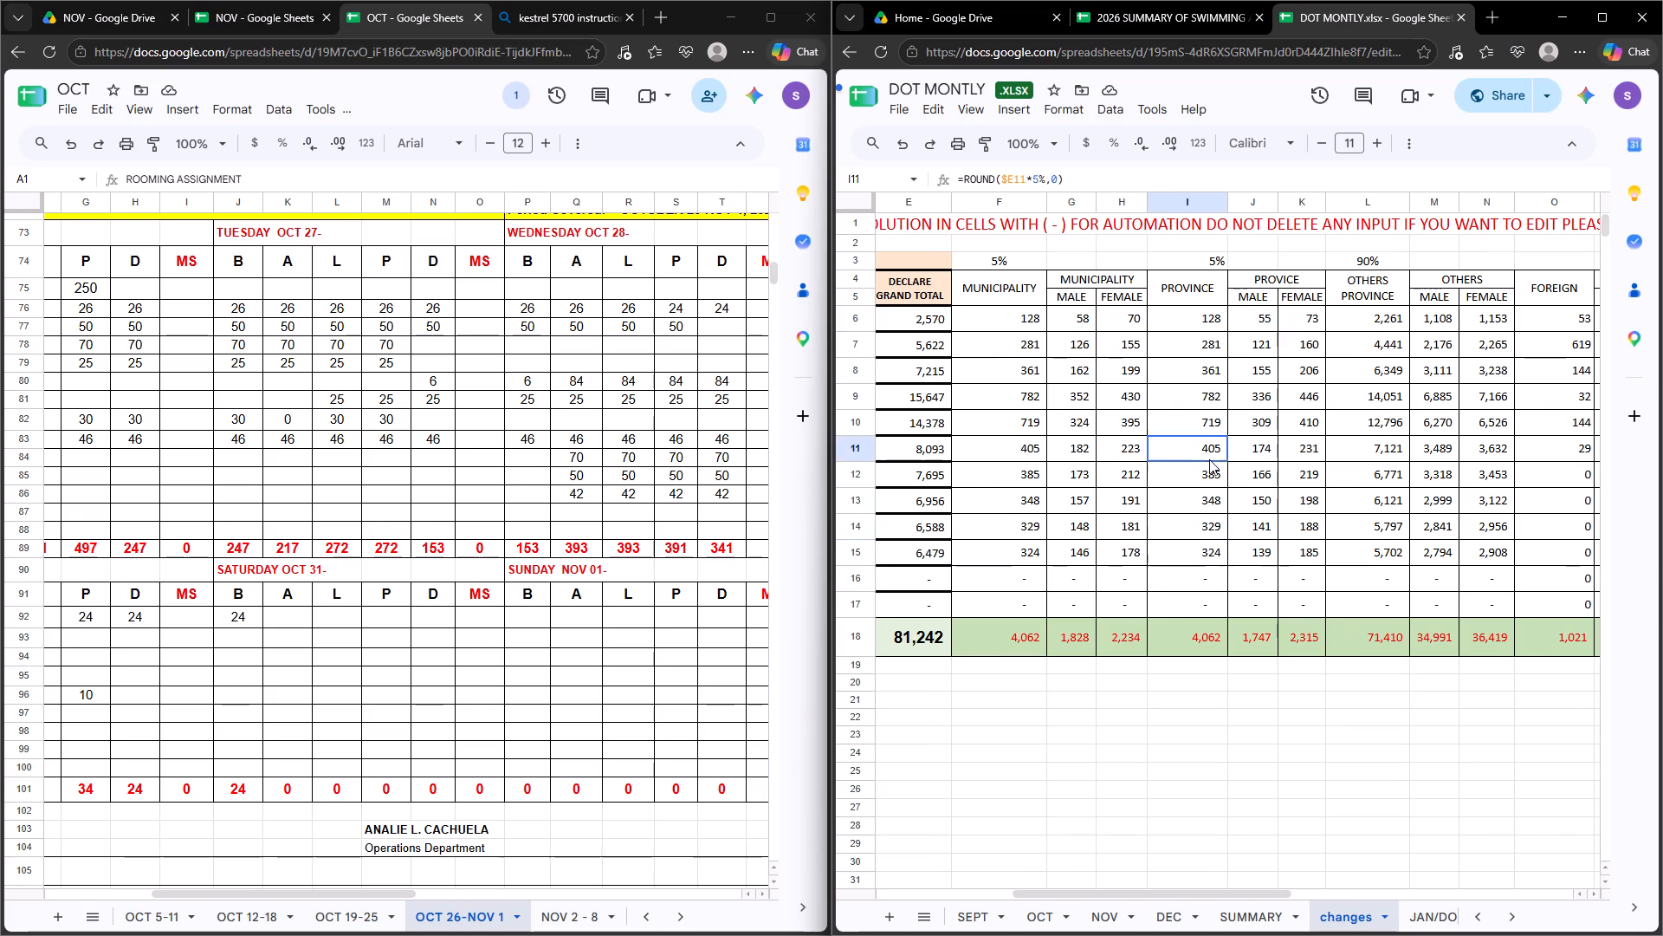
pyautogui.click(1210, 394)
# Check how the others-province figures are calculated in column L, from March through September.
pyautogui.click(1312, 413)
pyautogui.click(1374, 378)
pyautogui.click(1377, 457)
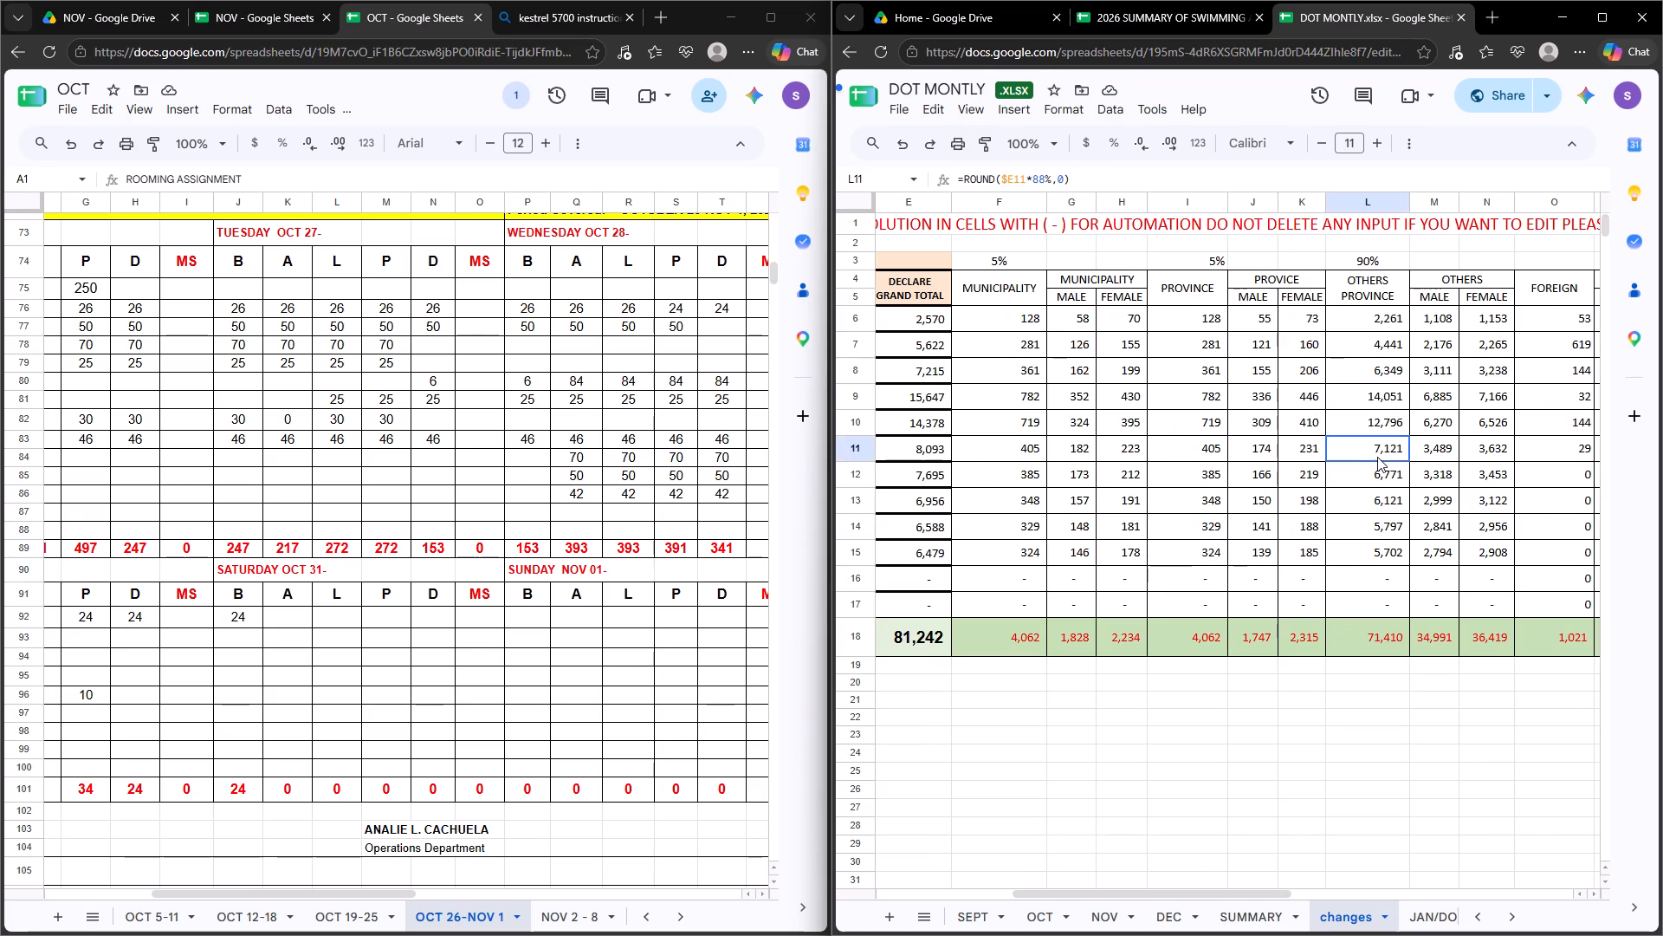
pyautogui.click(1368, 480)
pyautogui.click(1369, 517)
pyautogui.click(1369, 536)
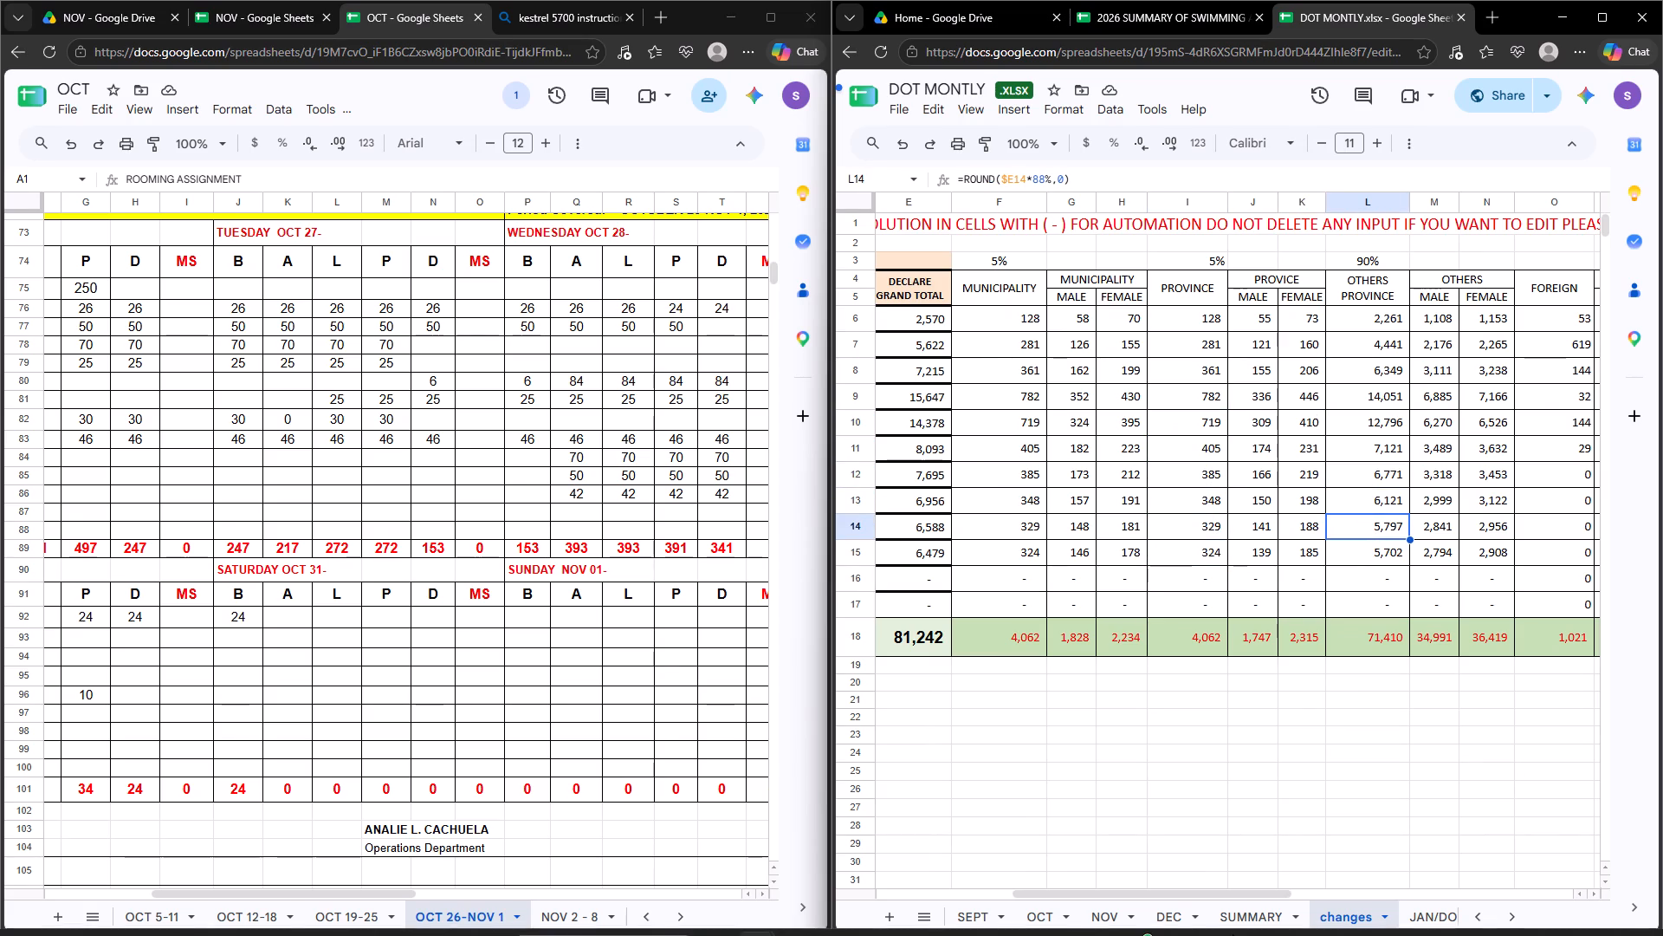
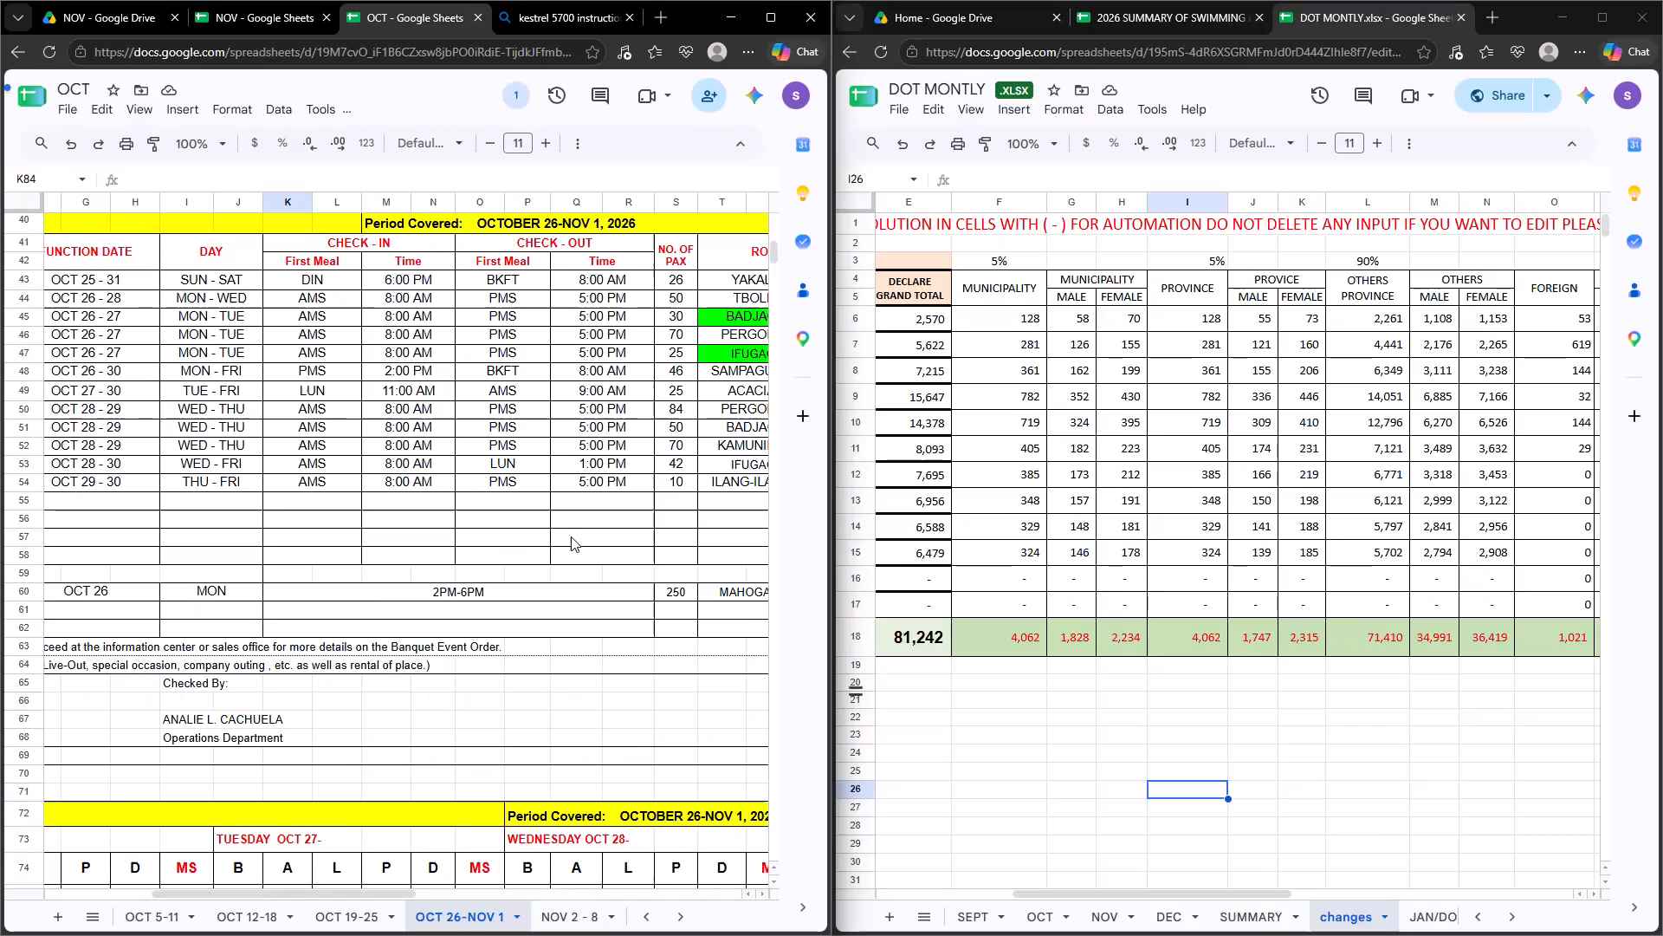
# Close the web search page for the Kestrel 5700 instruction manual.
pyautogui.click(543, 21)
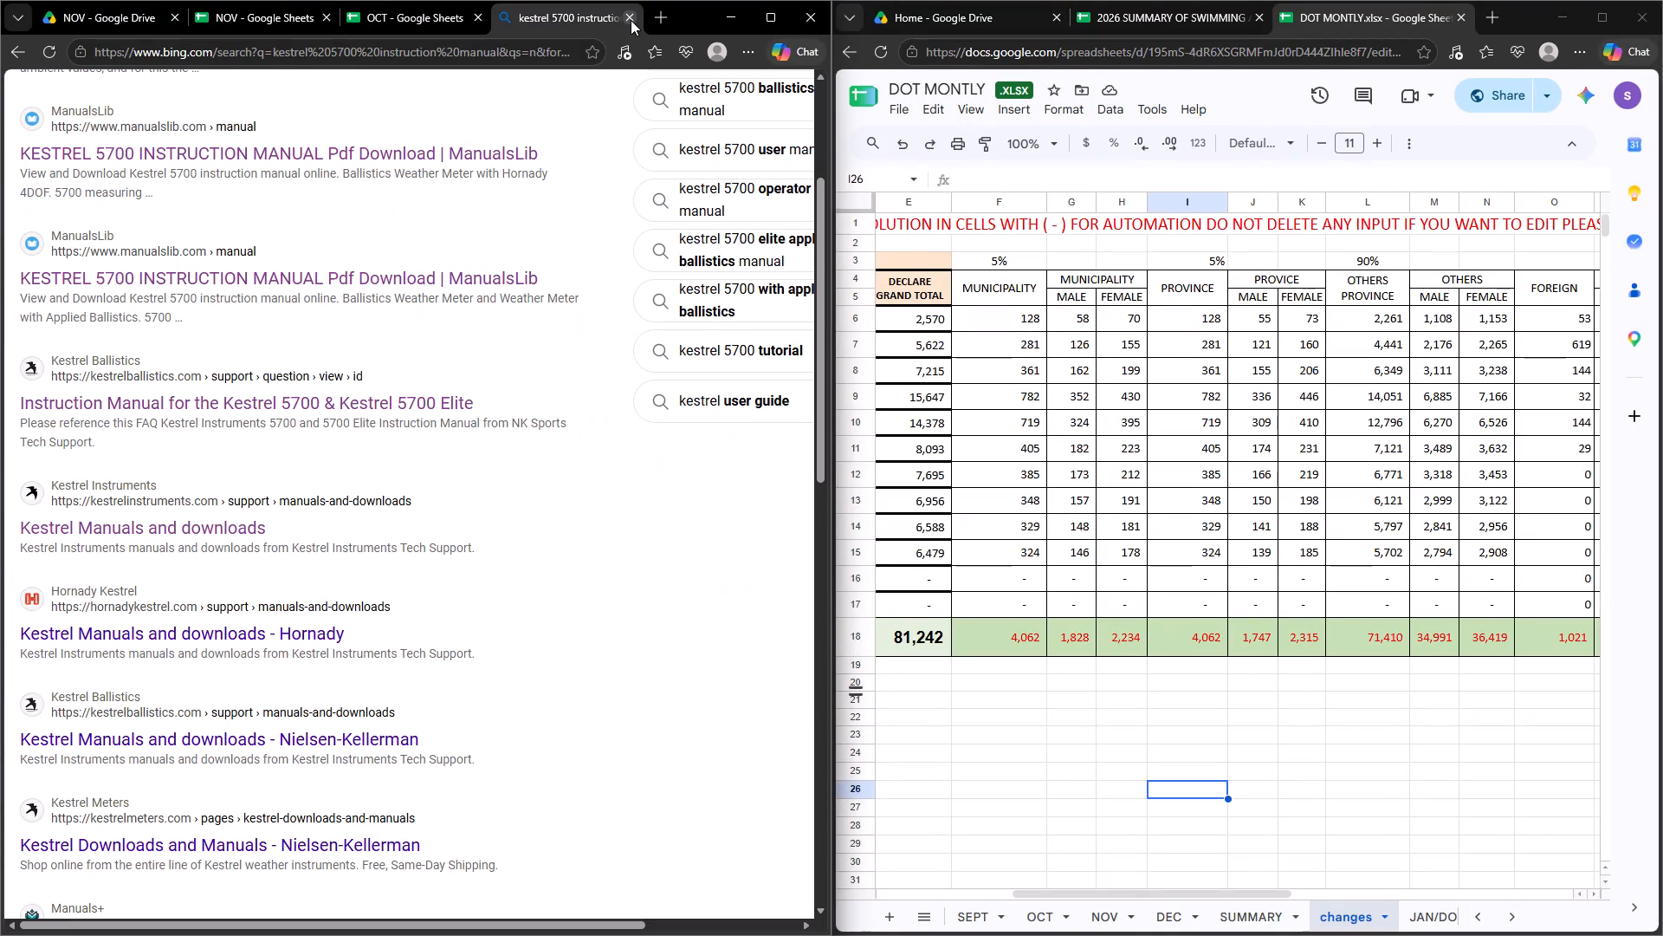
pyautogui.click(630, 18)
# Look over the November 2-8 function checklist in the NOV spreadsheet, returning to the OCT spreadsheet.
pyautogui.click(376, 8)
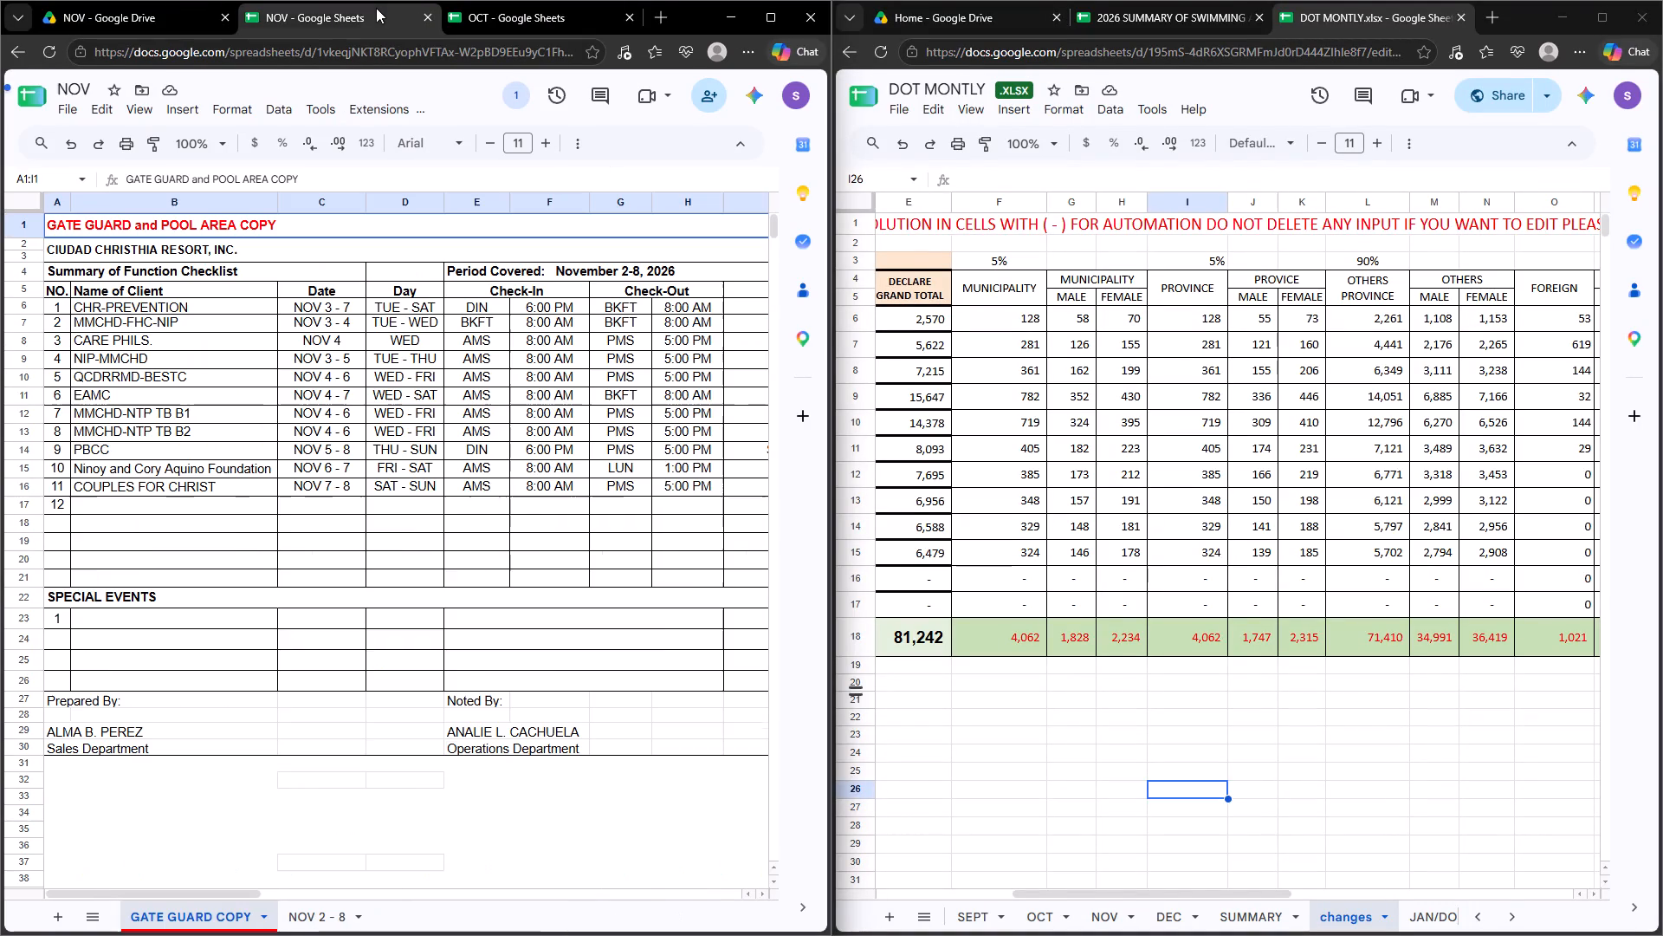
pyautogui.scroll(4, 514, 451)
pyautogui.scroll(-4, 515, 452)
pyautogui.scroll(5, 516, 454)
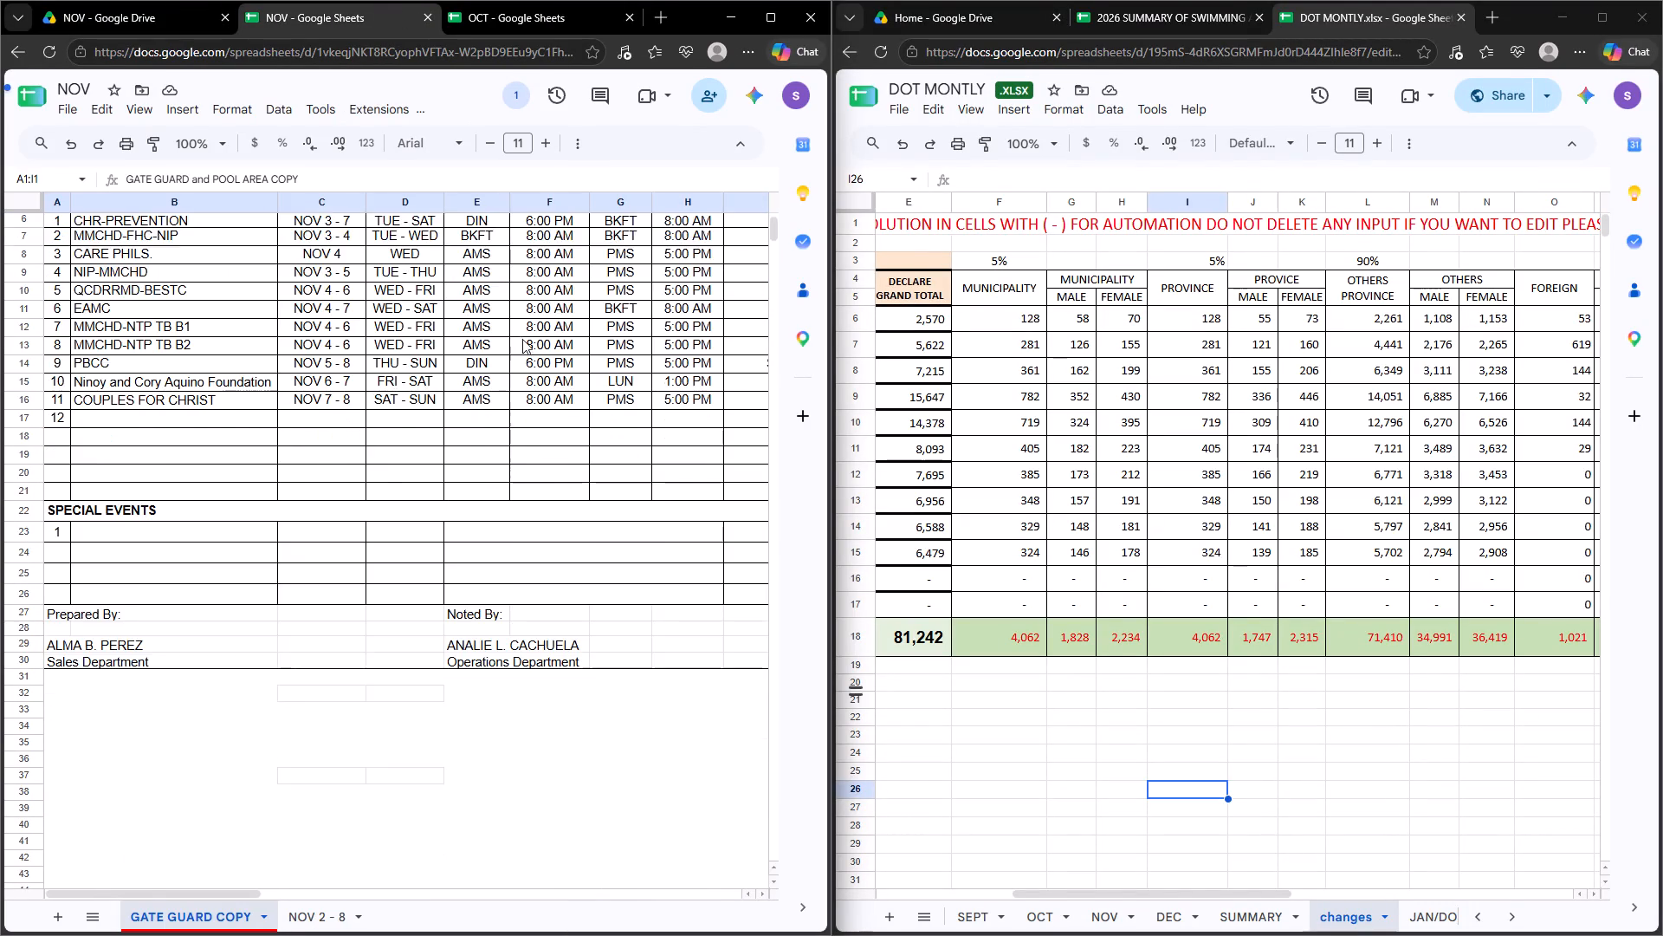
pyautogui.click(521, 17)
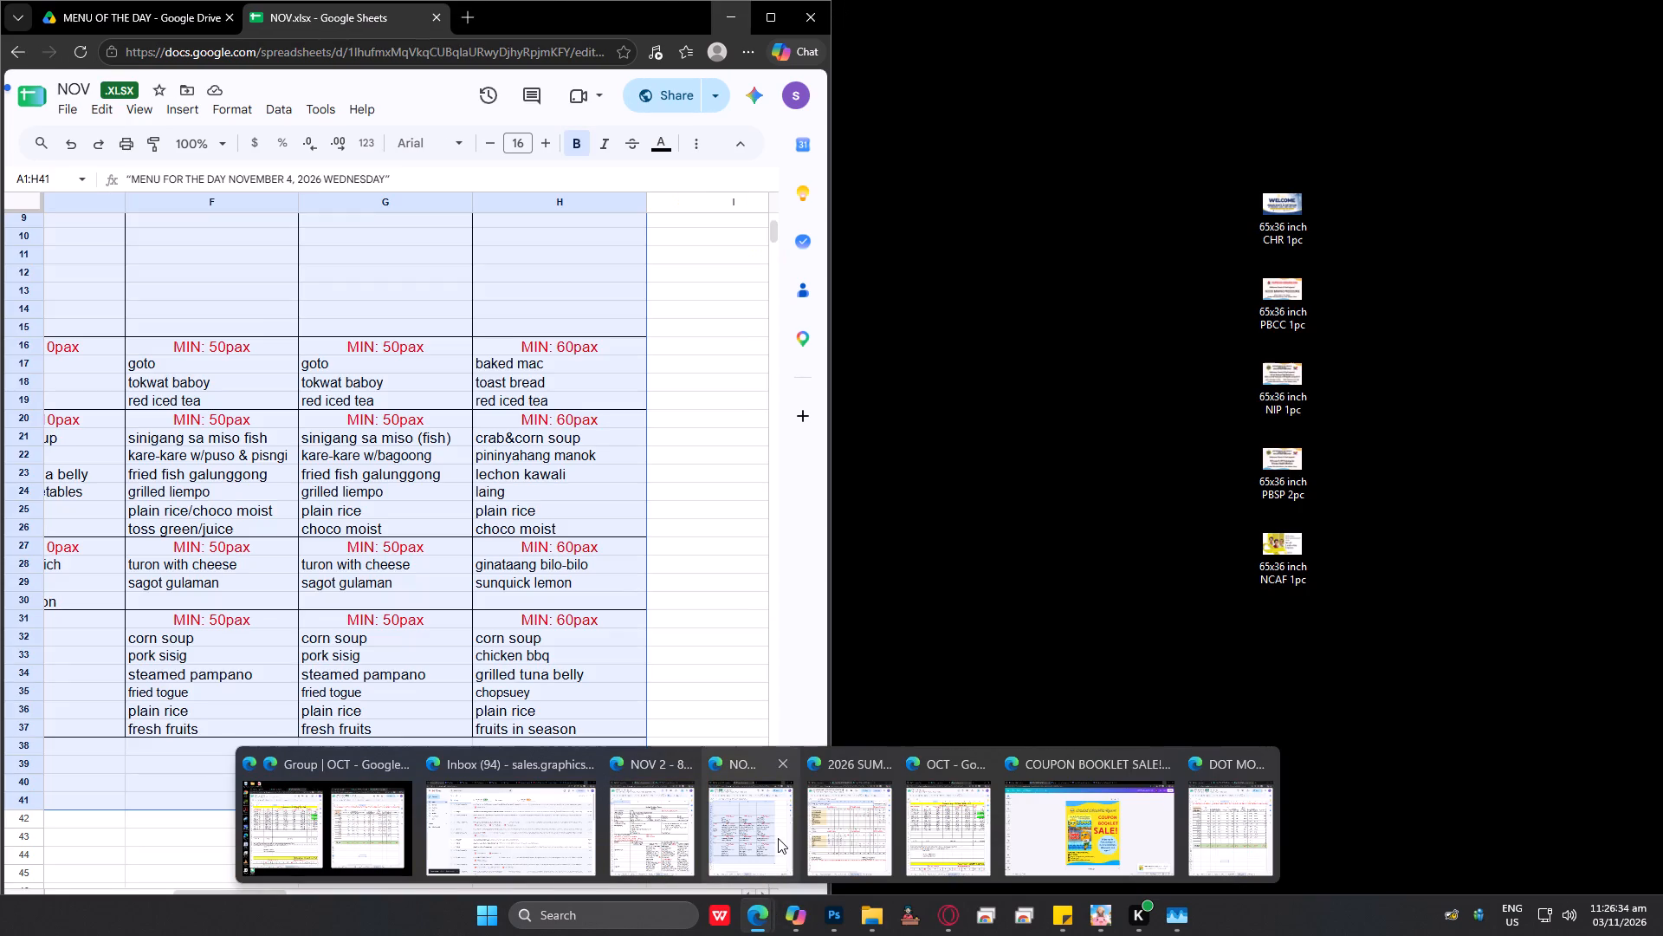
# Switch to the NOV menu spreadsheet, maximize its window, and view the November 4, 2026 menu from its title and first hall column.
pyautogui.click(752, 832)
pyautogui.click(763, 13)
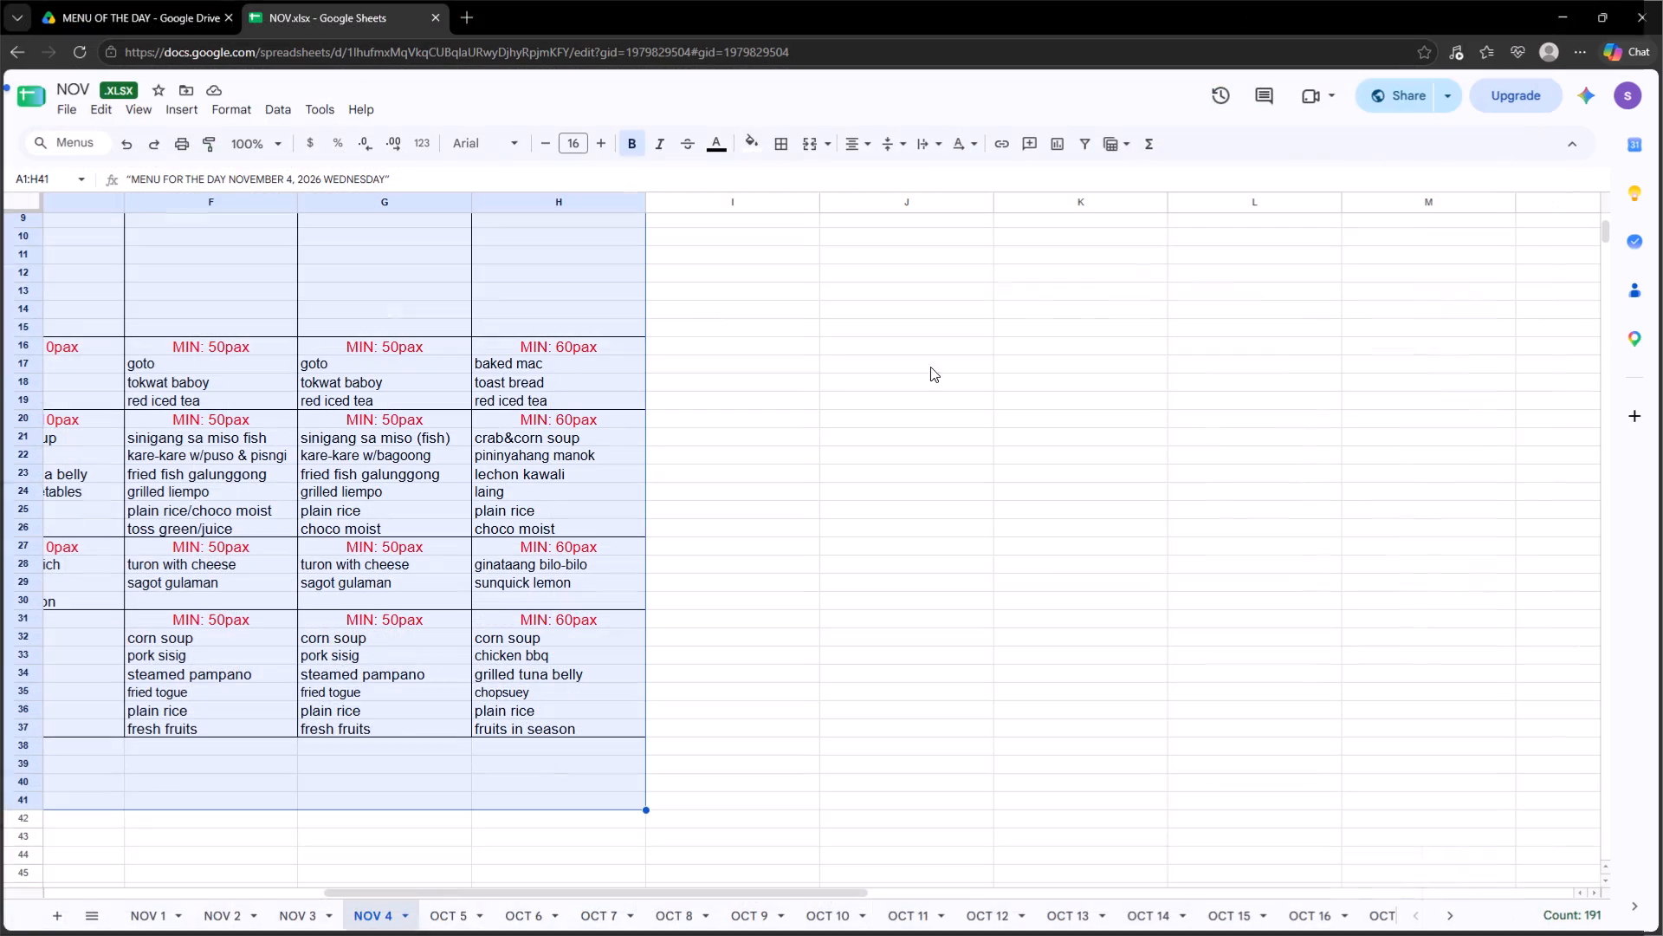
pyautogui.moveTo(818, 889); pyautogui.dragTo(380, 869)
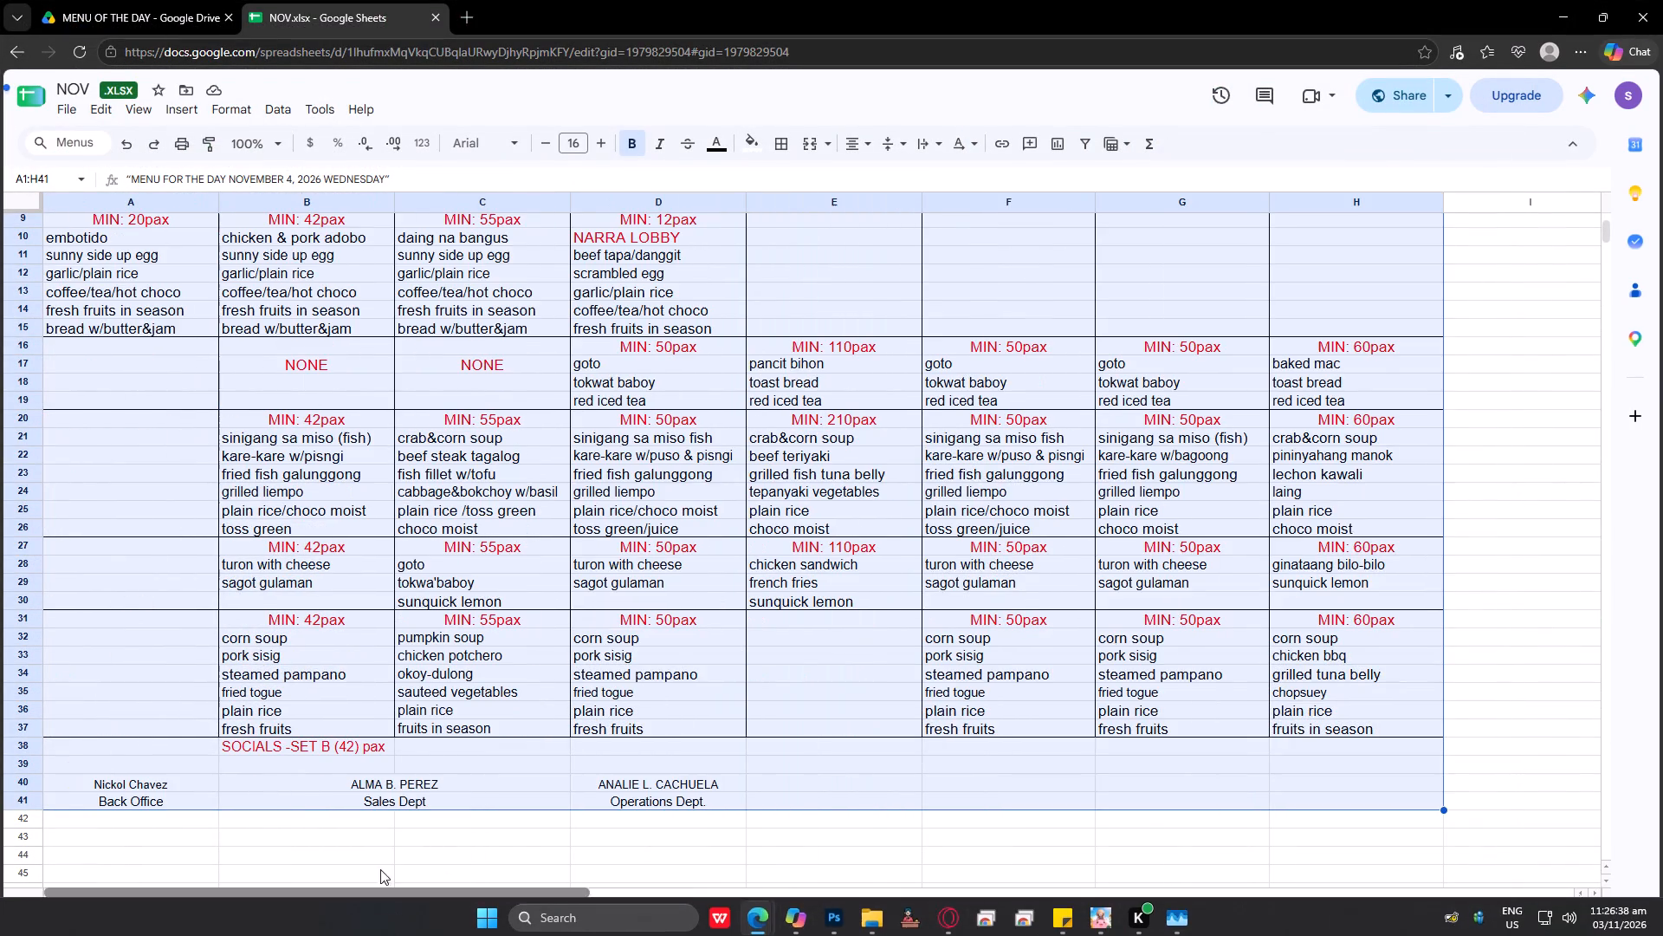
pyautogui.moveTo(380, 869); pyautogui.dragTo(331, 865)
pyautogui.scroll(5, 903, 670)
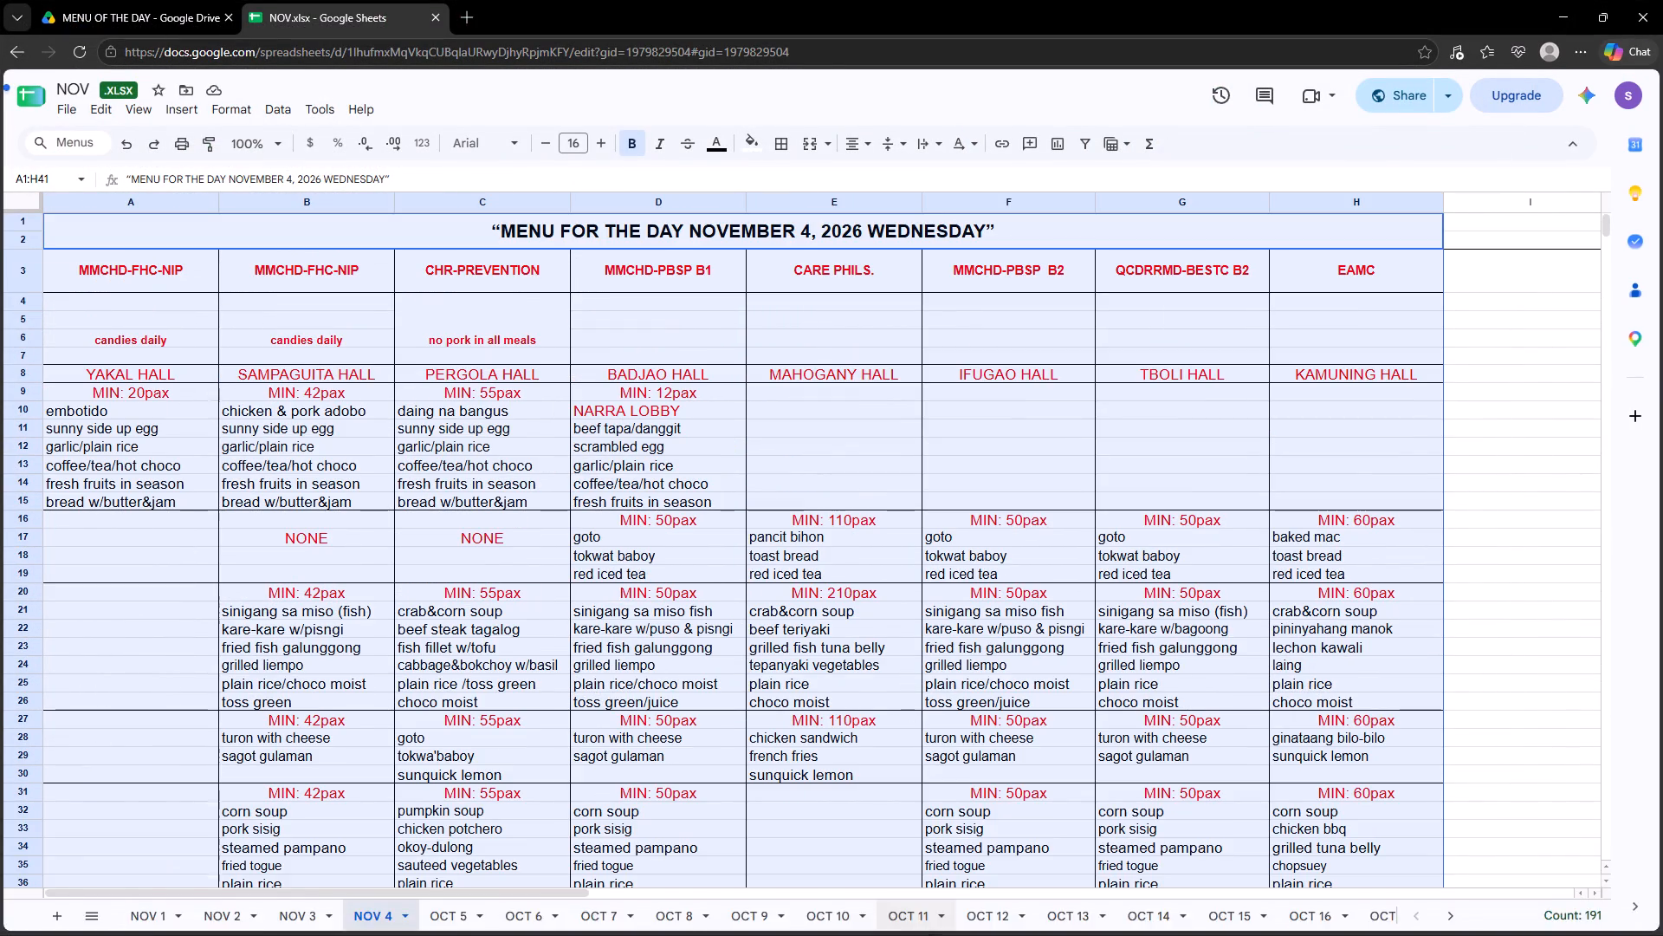
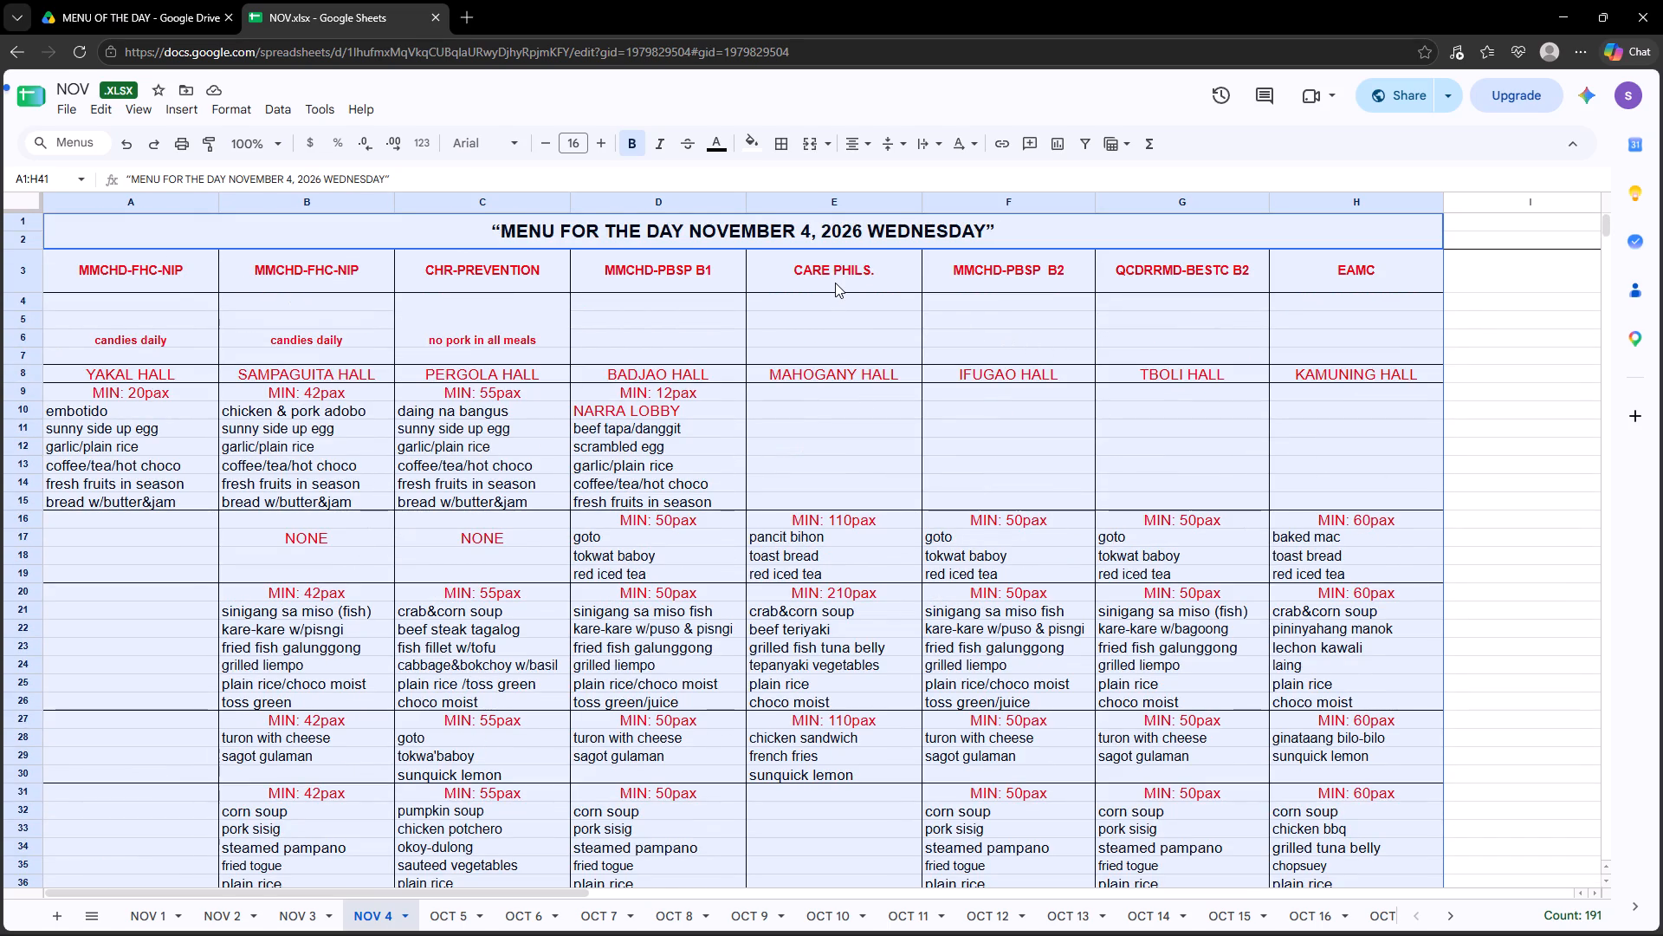
# Append "(separate pork)" to the tokwa'baboy snack entry in the Pergola Hall column of the NOV 4 menu.
pyautogui.click(482, 759)
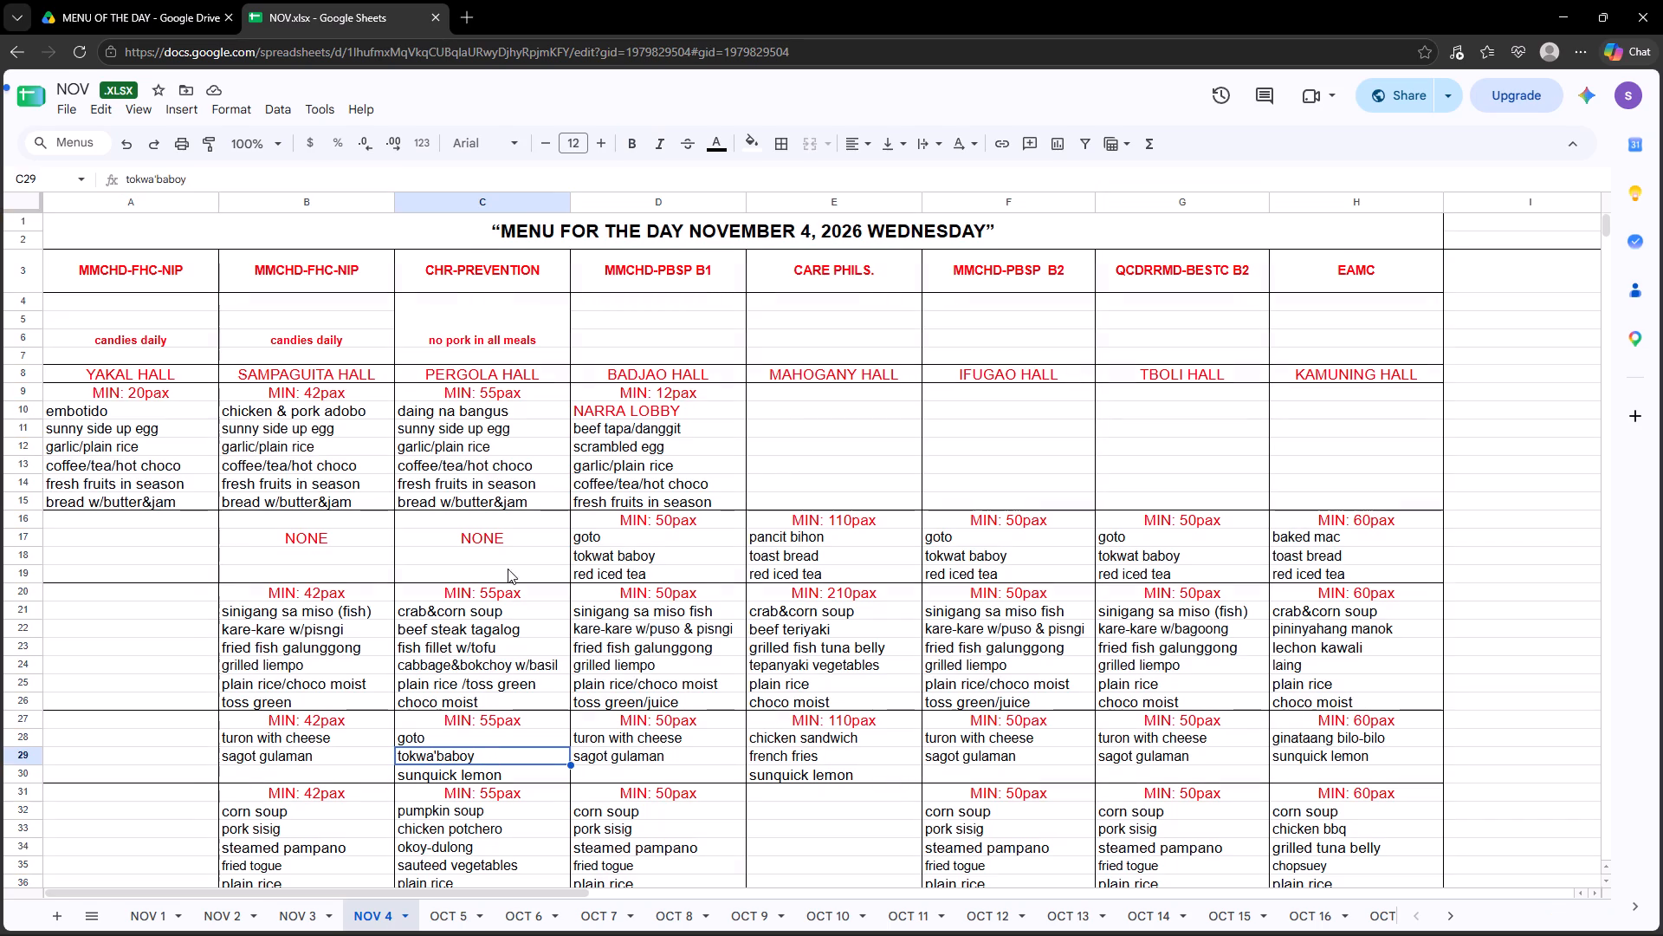
pyautogui.click(557, 187)
pyautogui.press('space')
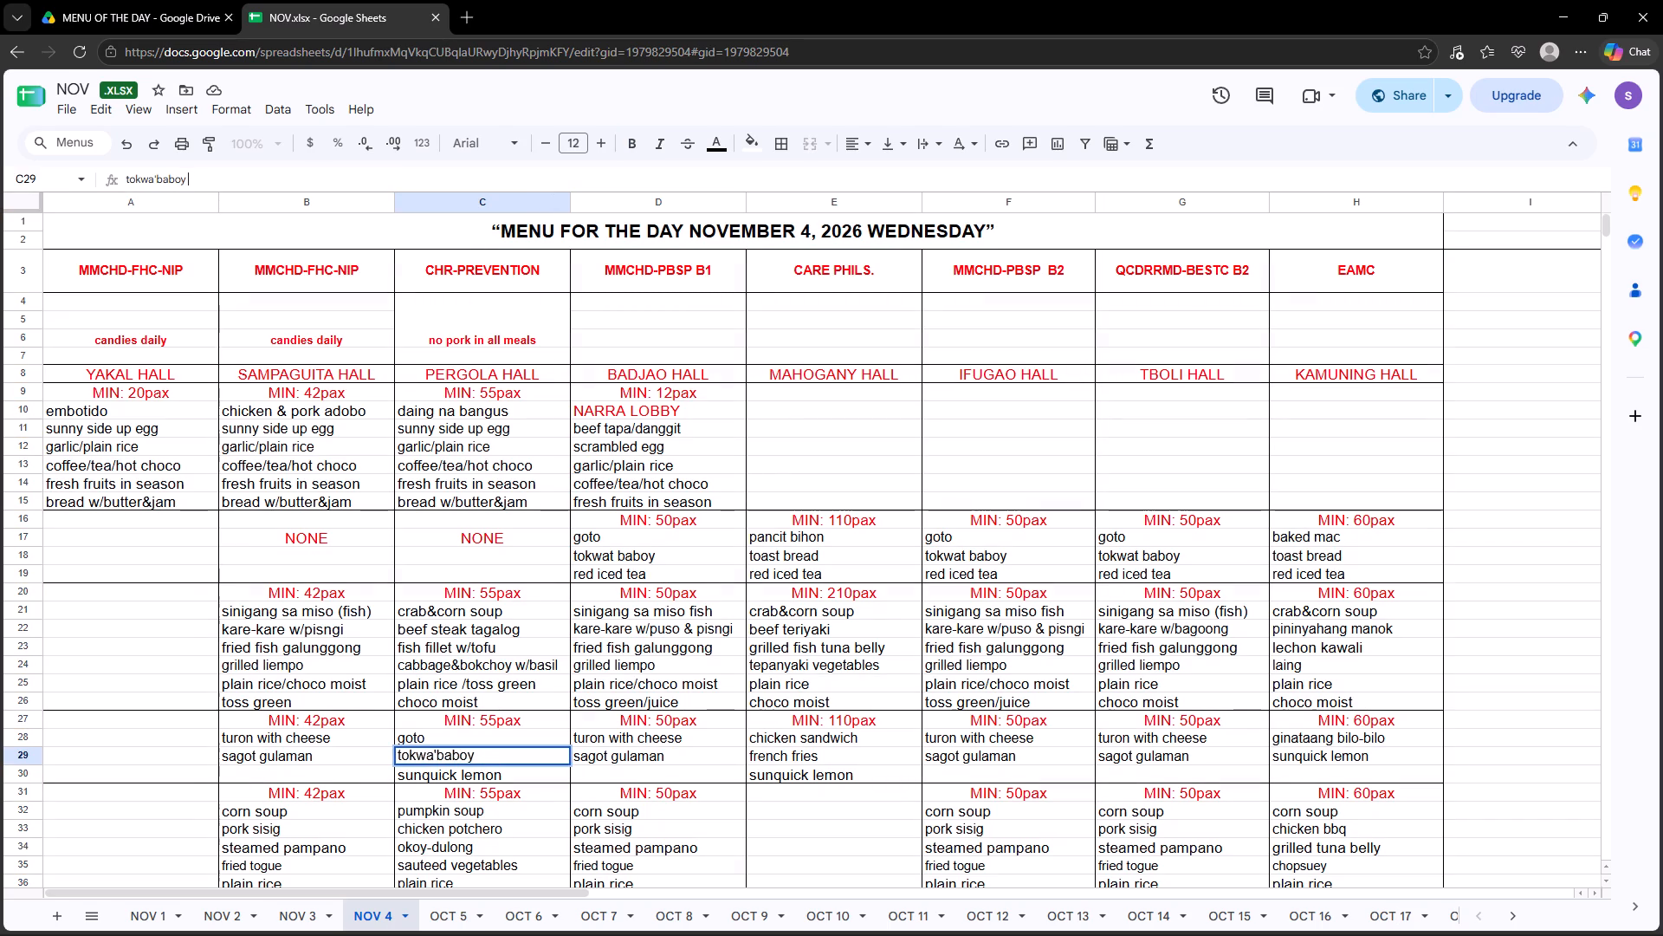
pyautogui.write('(')
pyautogui.write('sep')
pyautogui.write('arate pork')
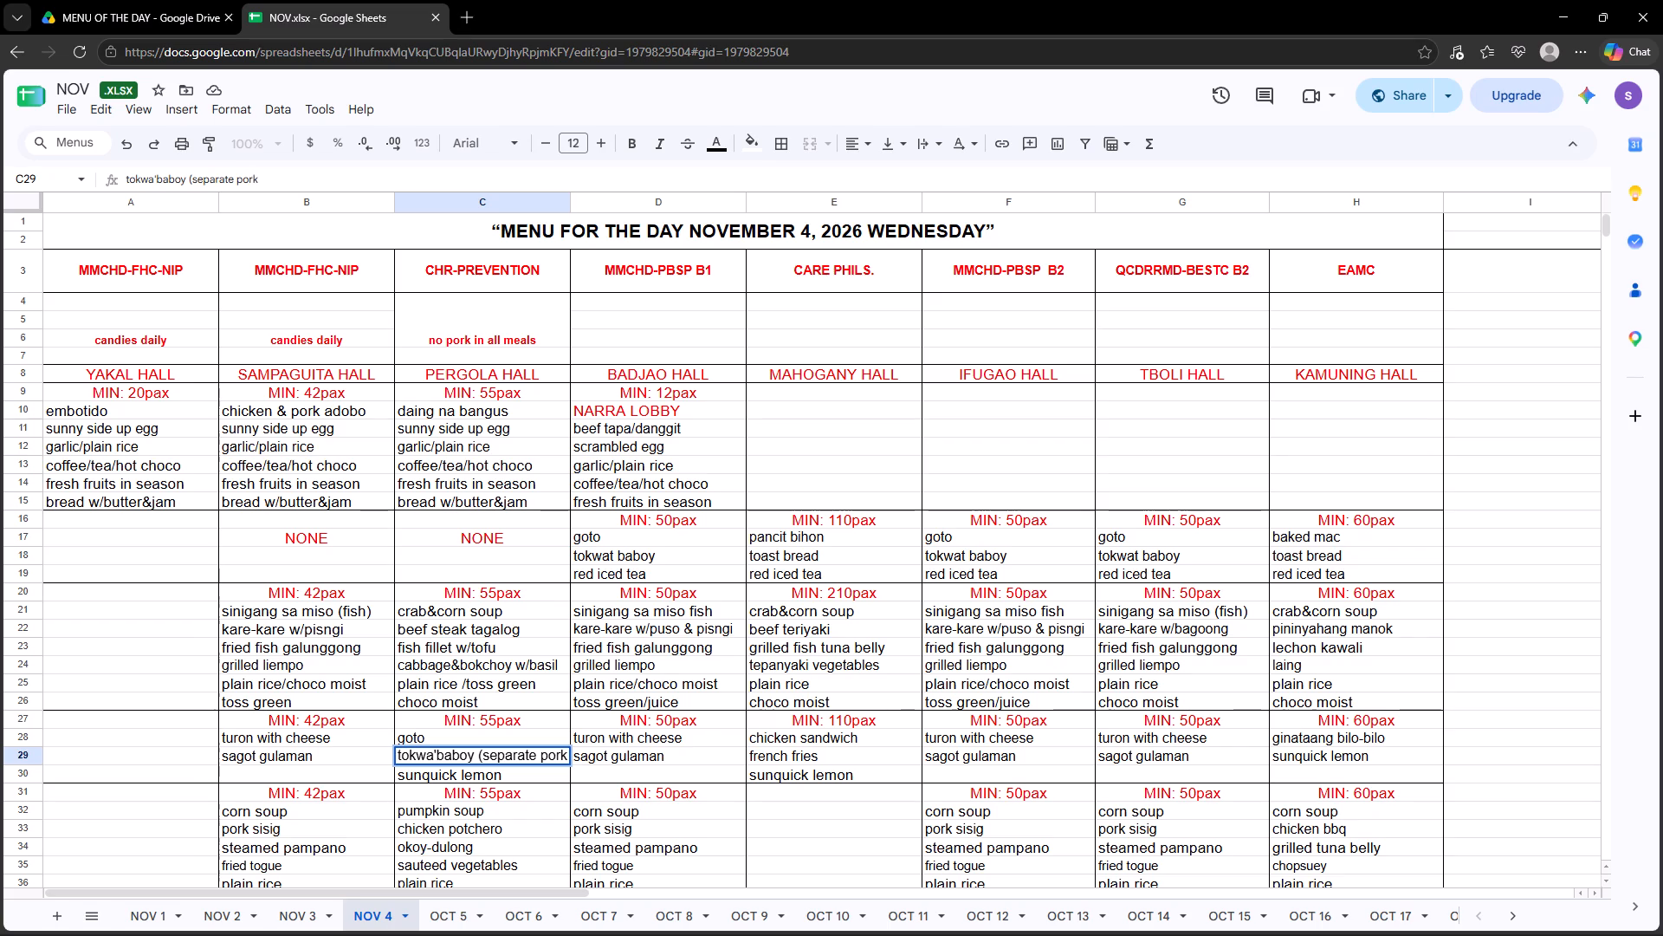
pyautogui.hotkey('shift', ')')
pyautogui.press('Return')
pyautogui.press('Up')
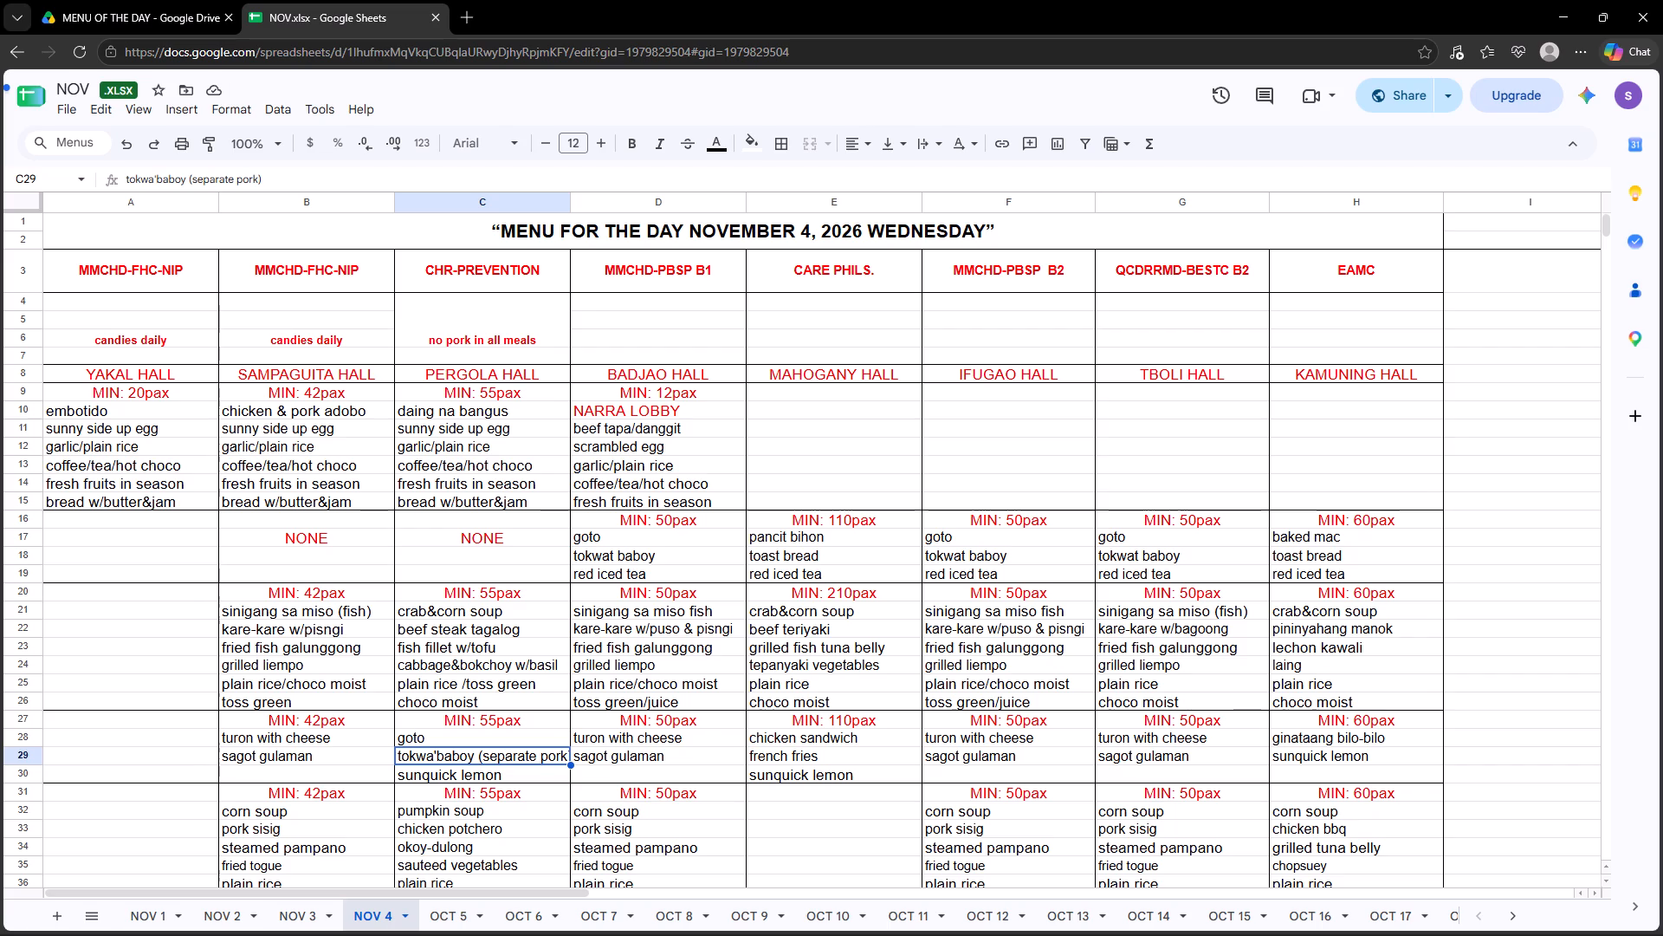
# Replace the sunny side up egg in the Sampaguita Hall breakfast with "hard boield egg".
pyautogui.click(273, 423)
pyautogui.write('hard boield egg')
pyautogui.press('Return')
# Delete the "SOCIALS -SET B (42) pax" note beneath the Sampaguita Hall dinner menu.
pyautogui.scroll(-1, 277, 476)
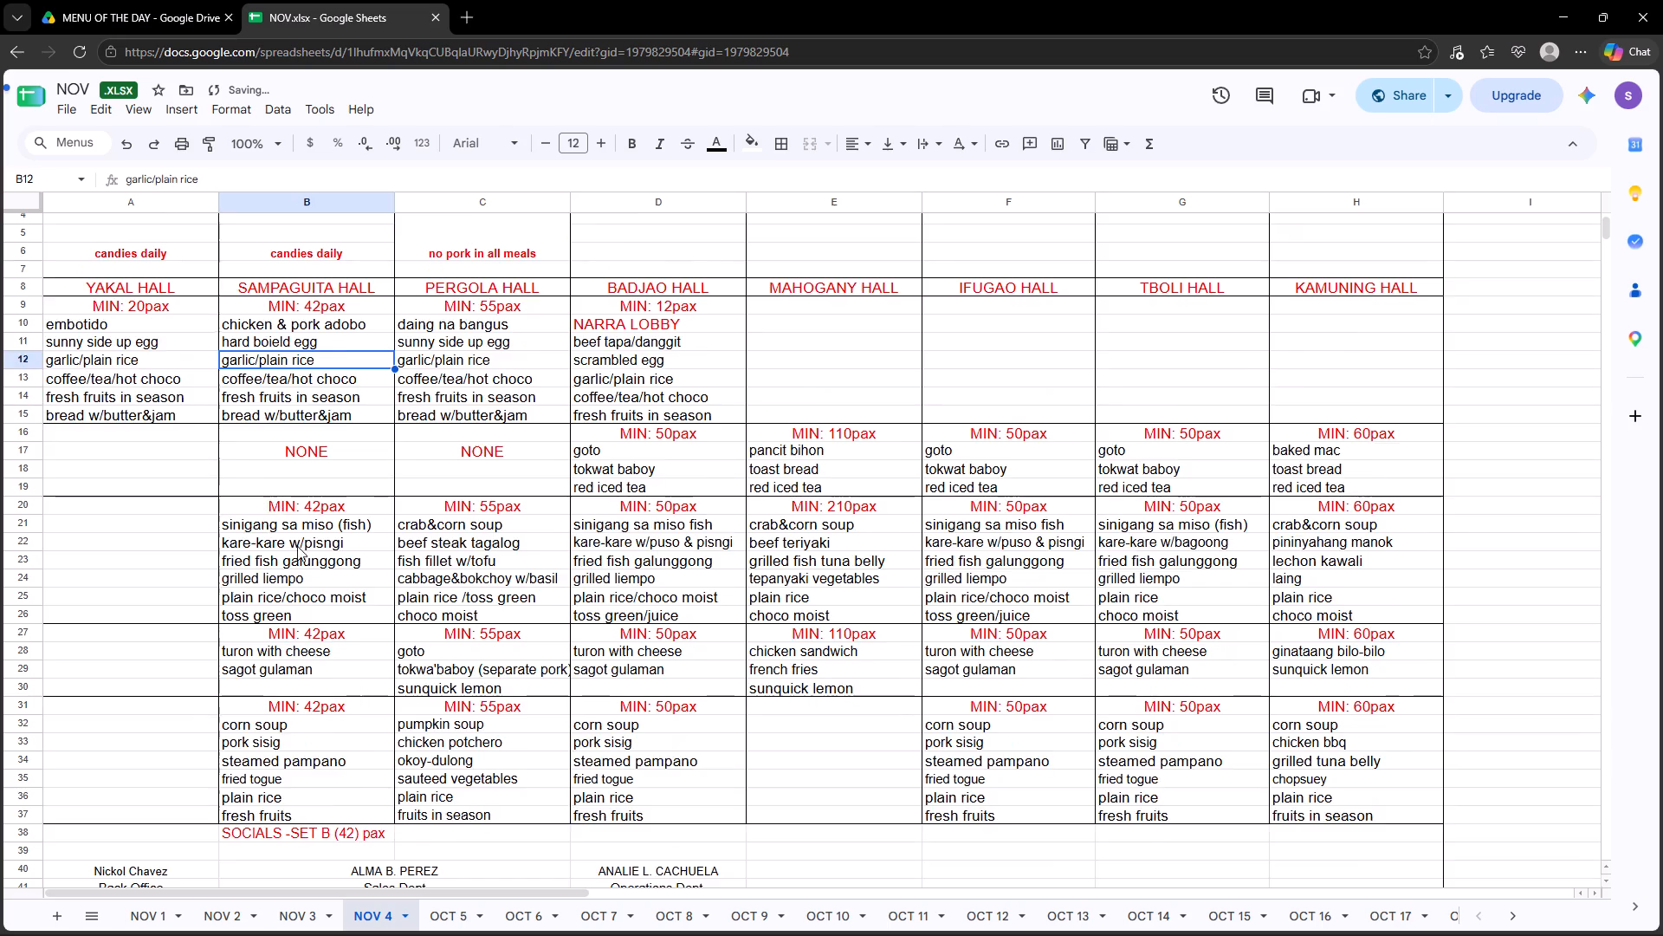
pyautogui.scroll(-1, 297, 546)
pyautogui.click(350, 740)
pyautogui.press('Delete')
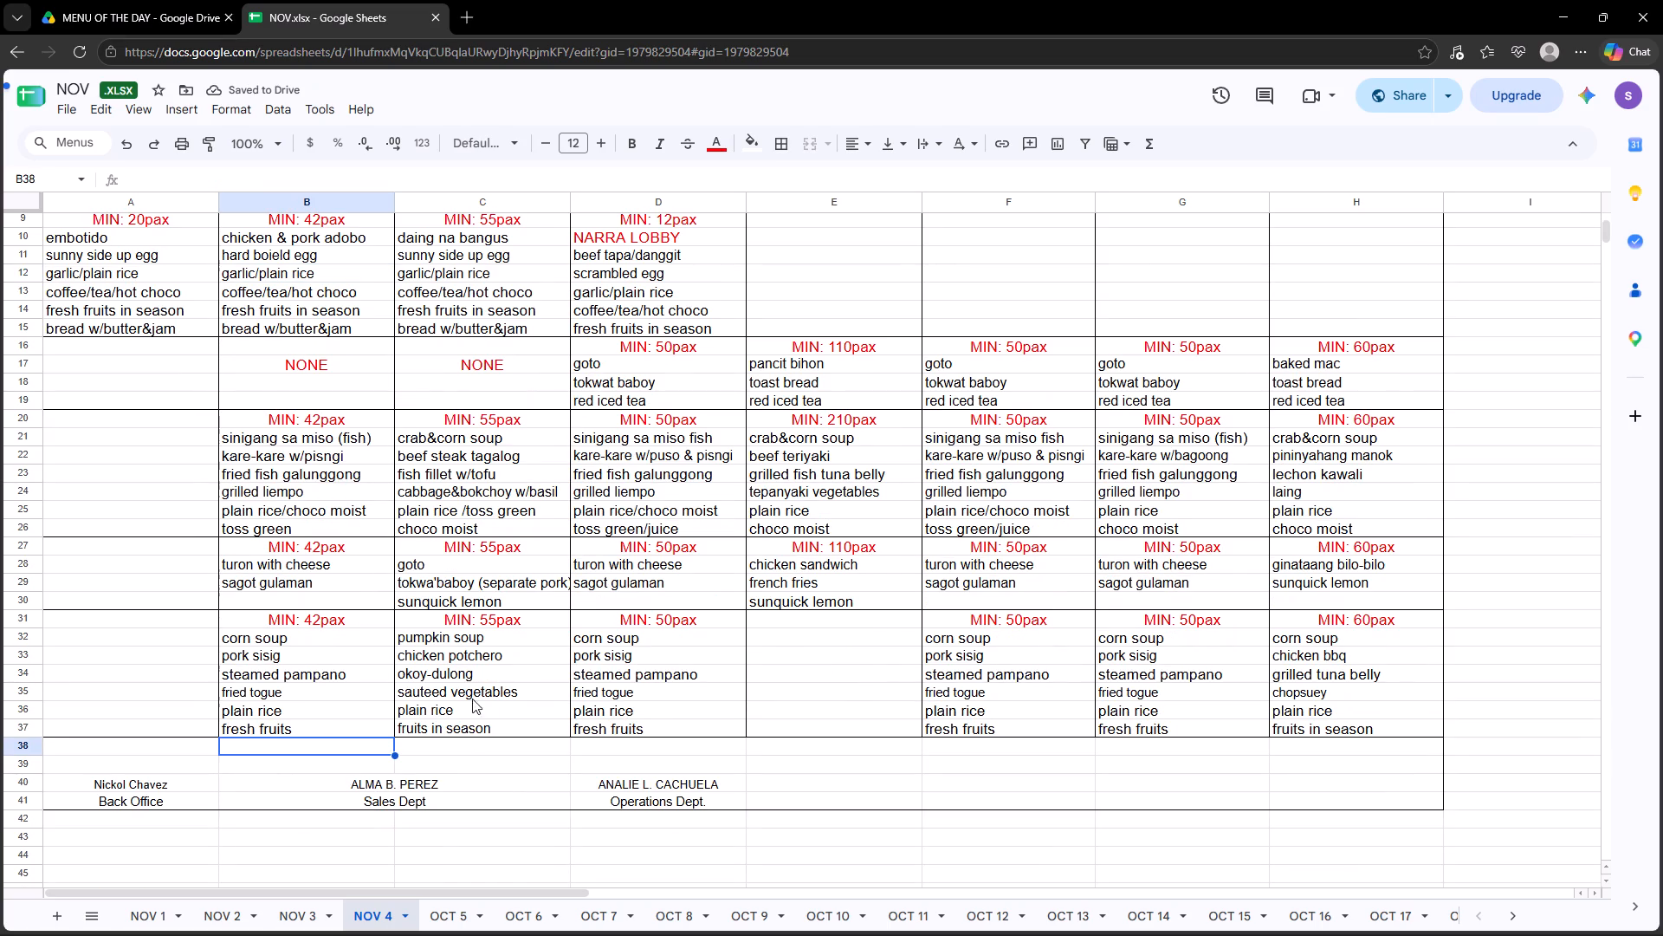
# Select the whole November 4 menu, A1:H41, and print only the selected cells as one copy on the EPSON L3210 Series printer.
pyautogui.scroll(3, 437, 627)
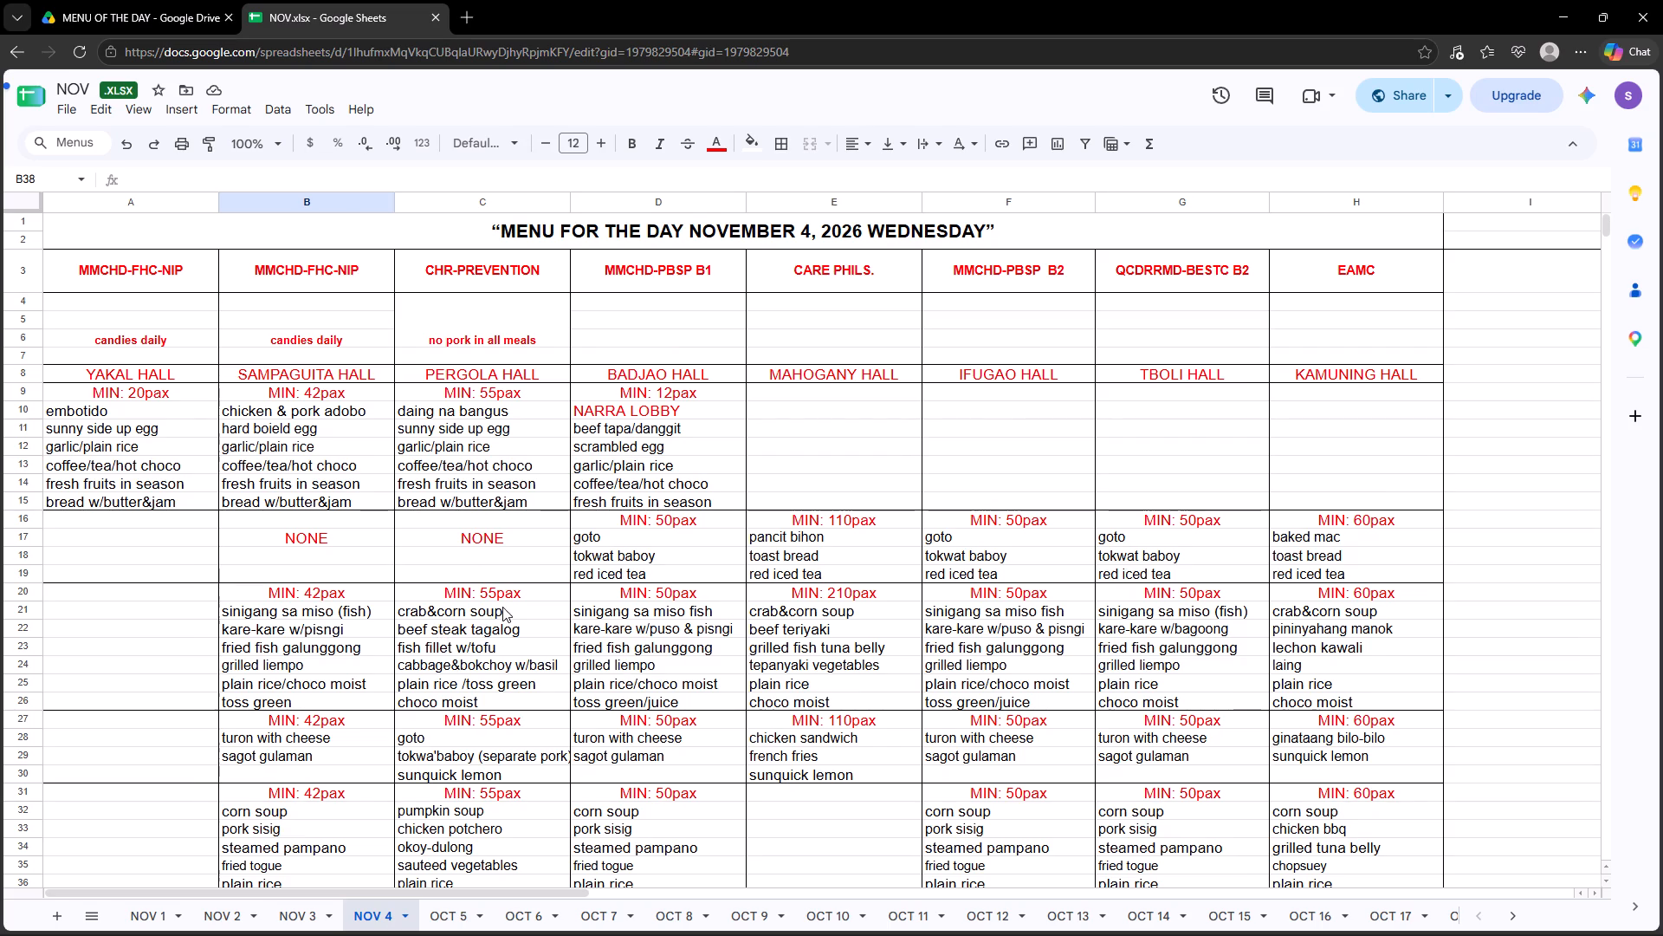
pyautogui.click(314, 222)
pyautogui.scroll(-2, 1149, 574)
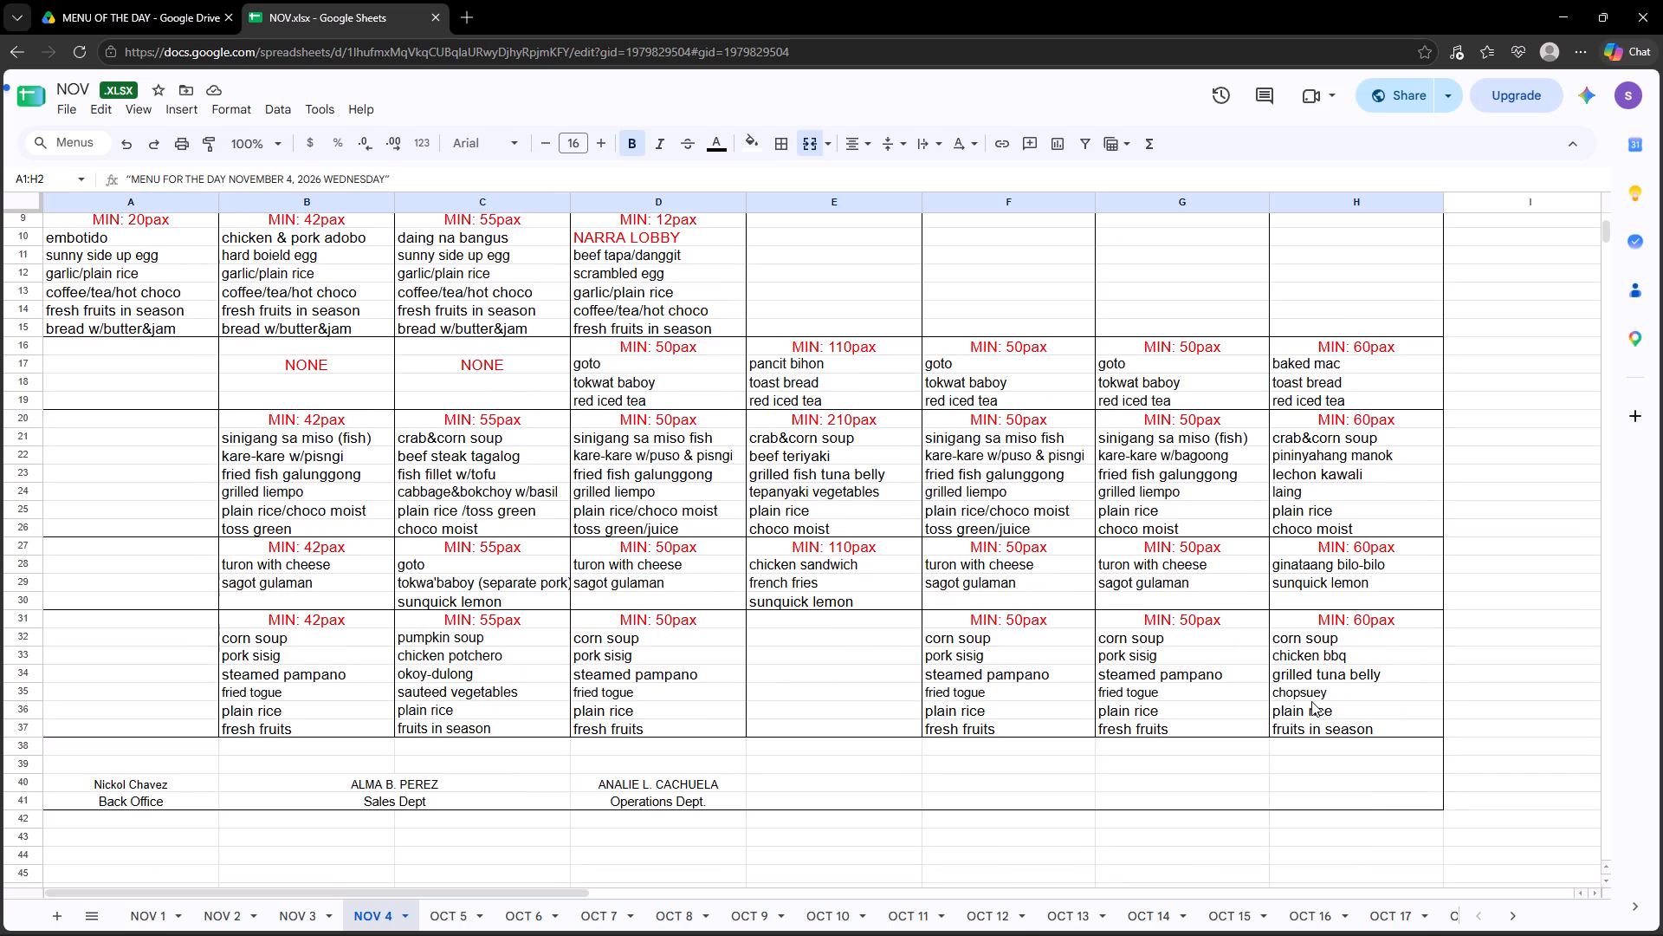
pyautogui.keyDown('shift'); pyautogui.click(1365, 798); pyautogui.keyUp('shift')
pyautogui.scroll(5, 1267, 770)
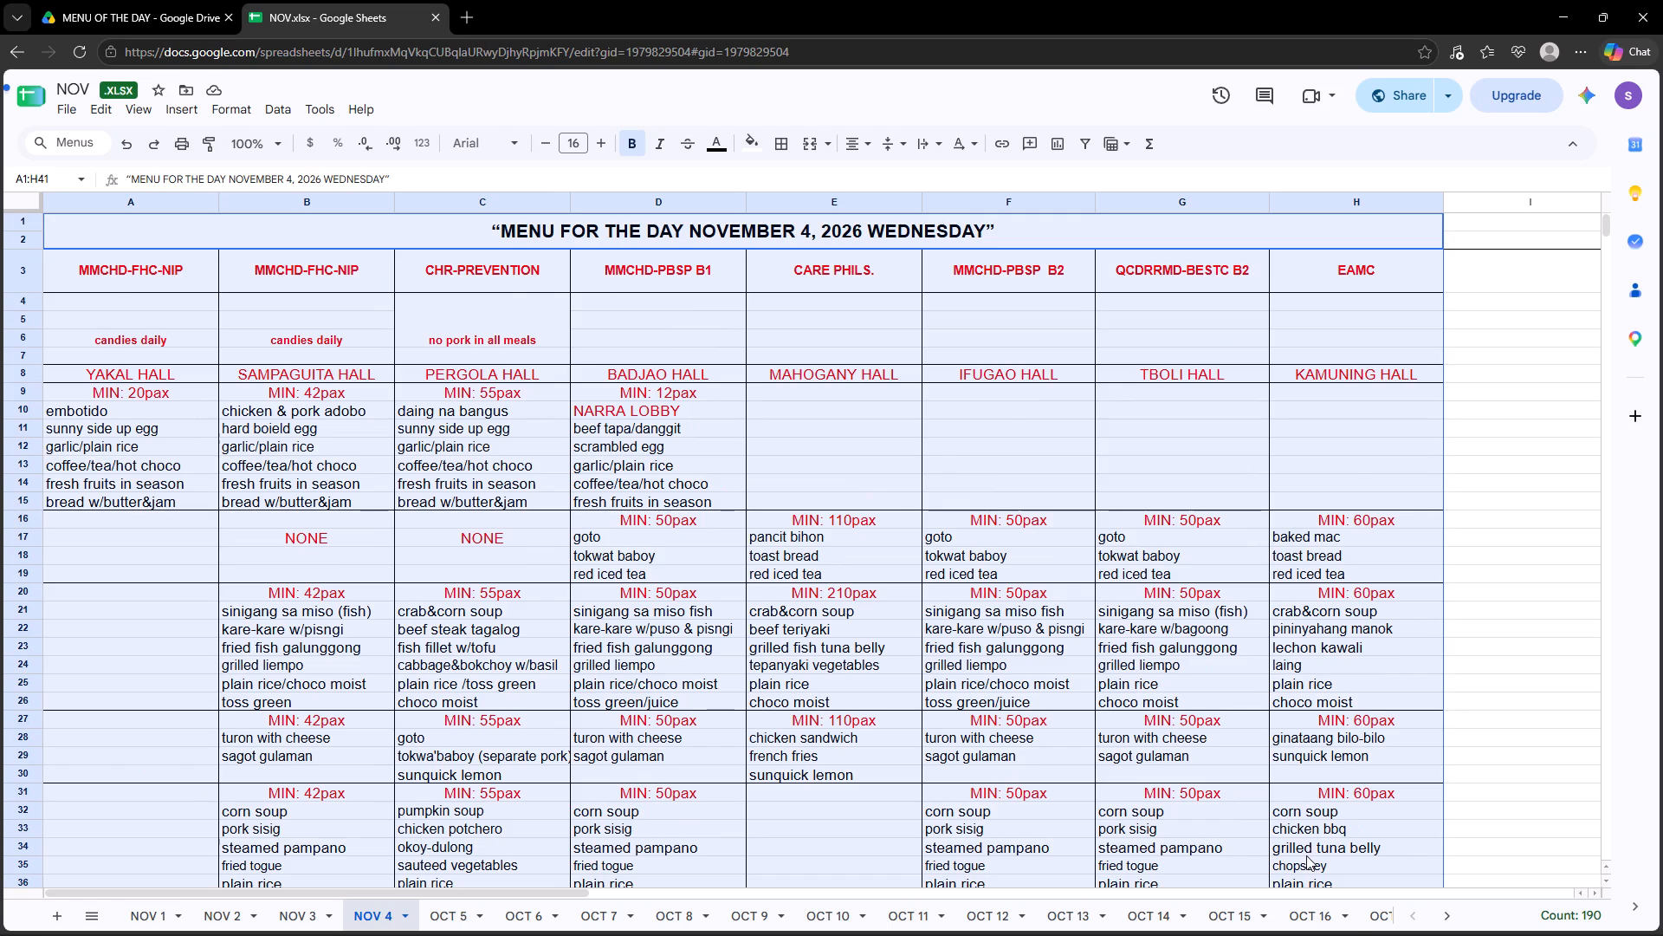
pyautogui.scroll(-3, 902, 585)
pyautogui.scroll(4, 902, 585)
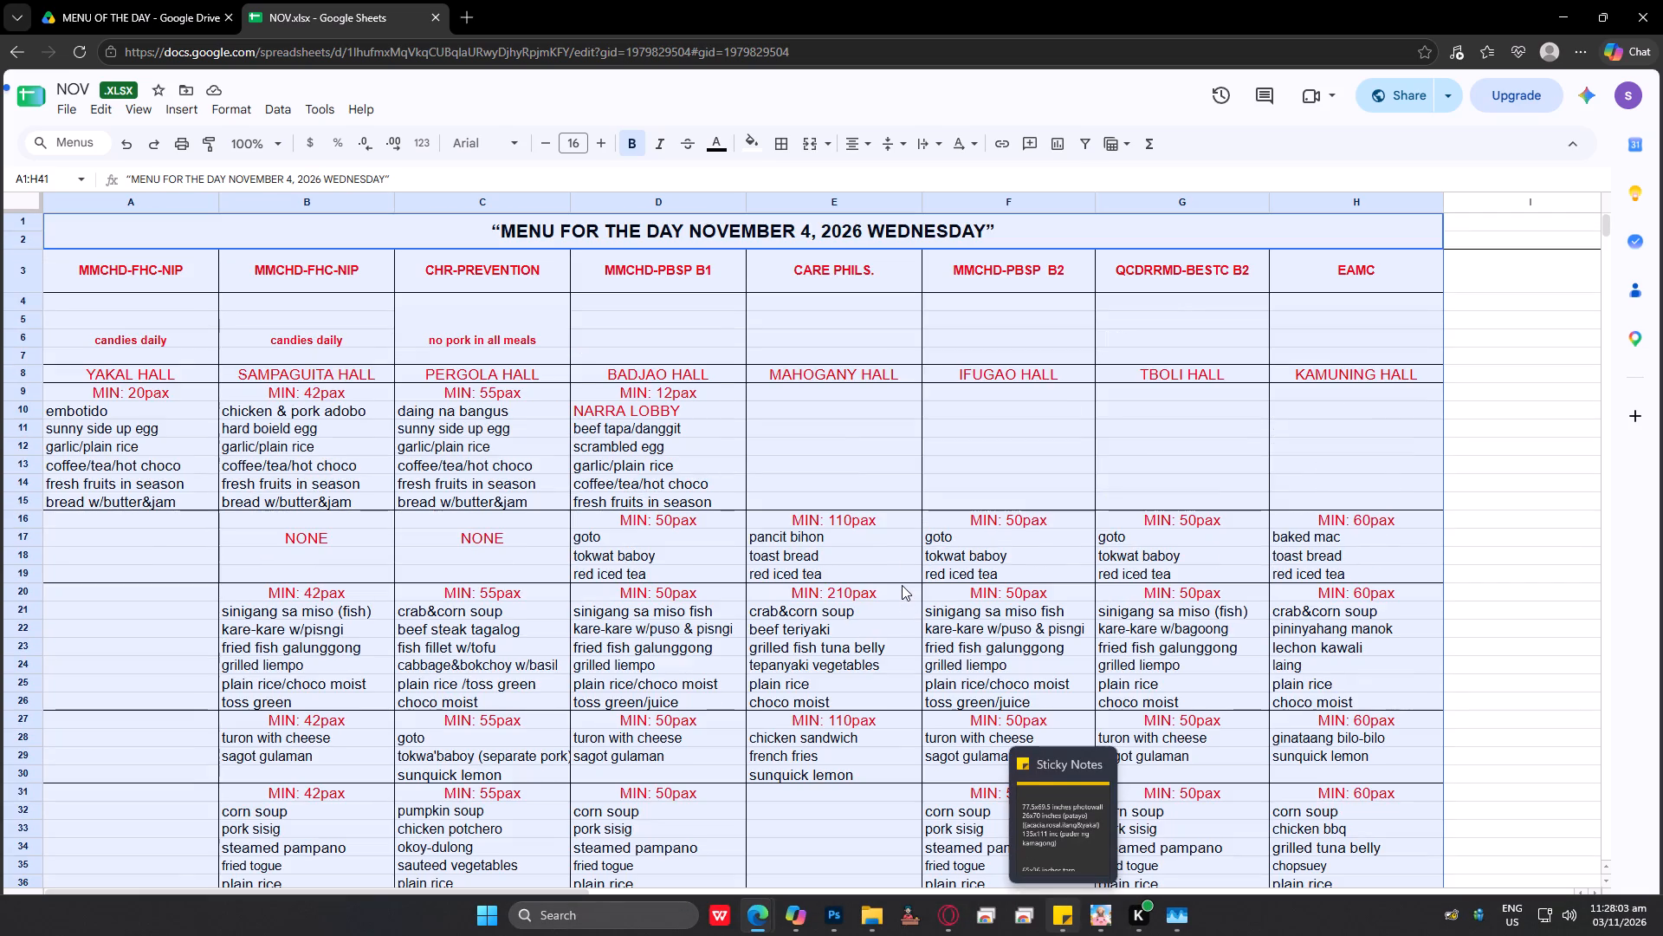
pyautogui.hotkey('ctrl', 'p')
pyautogui.click(1494, 189)
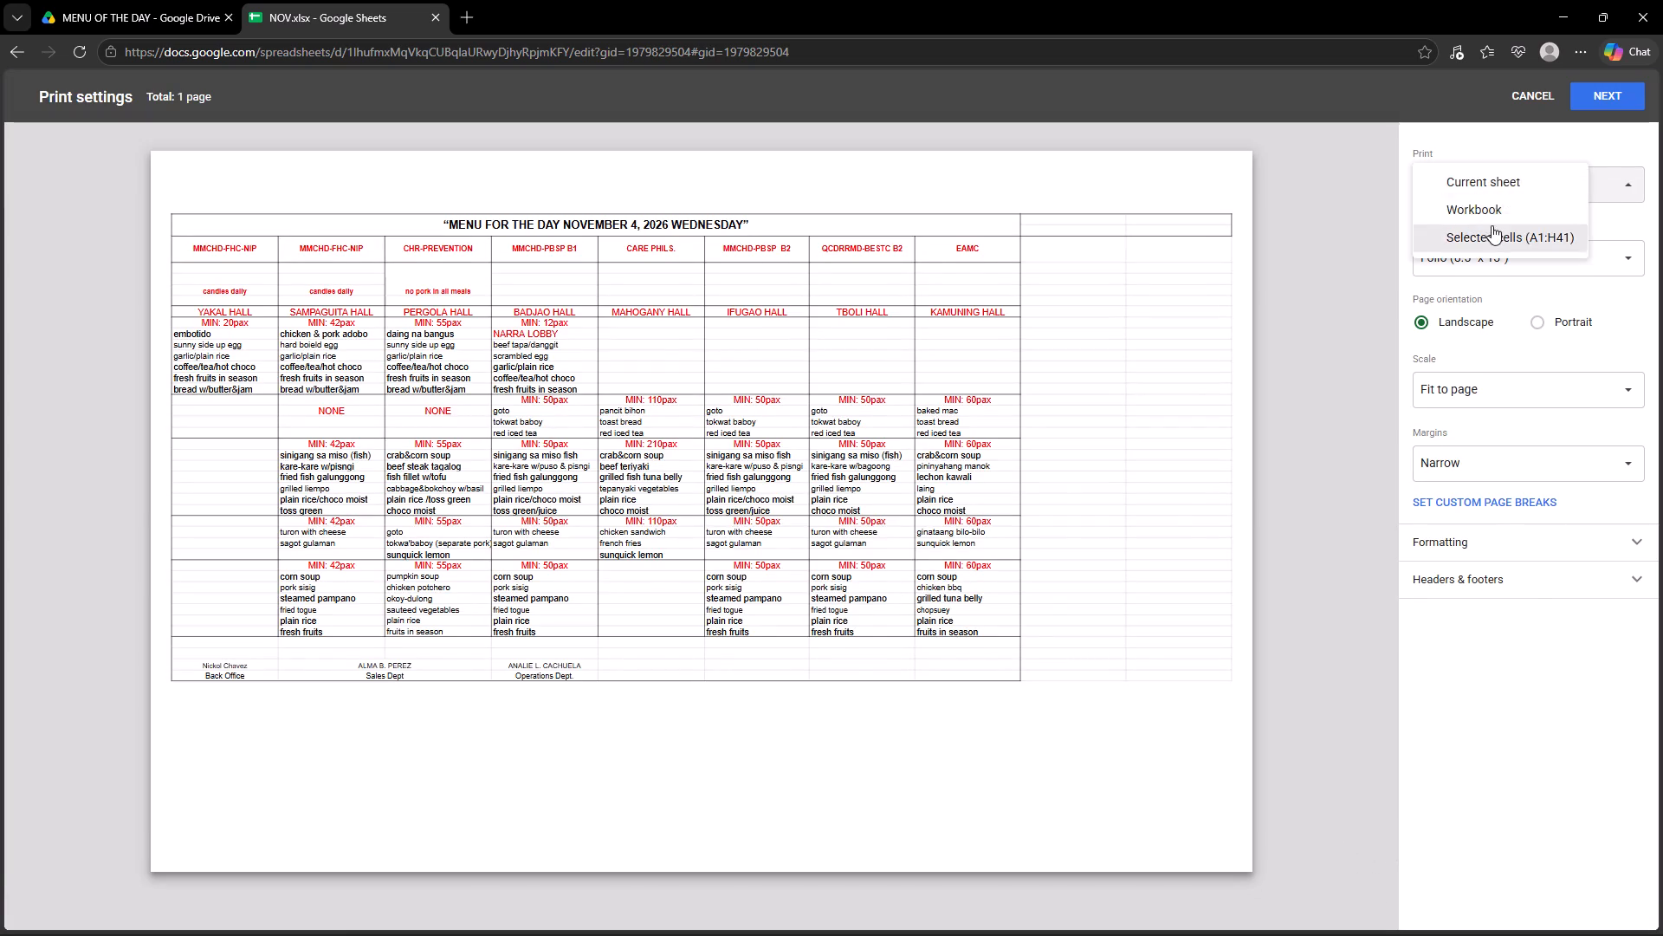
pyautogui.click(1492, 225)
pyautogui.click(1599, 104)
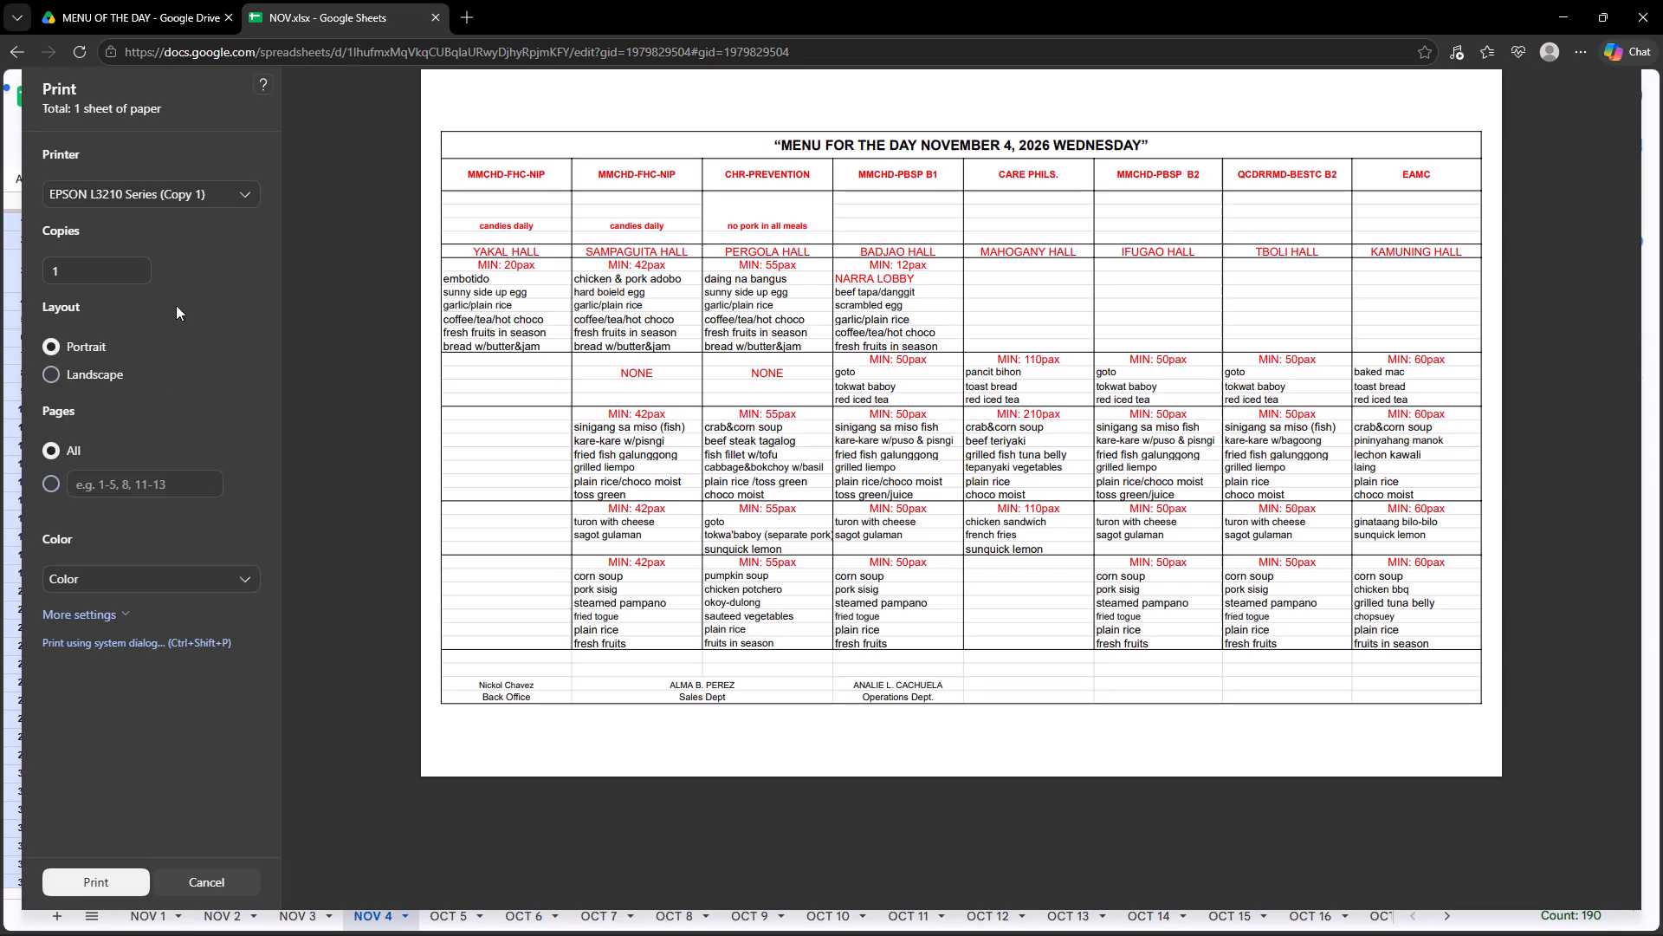
pyautogui.click(108, 601)
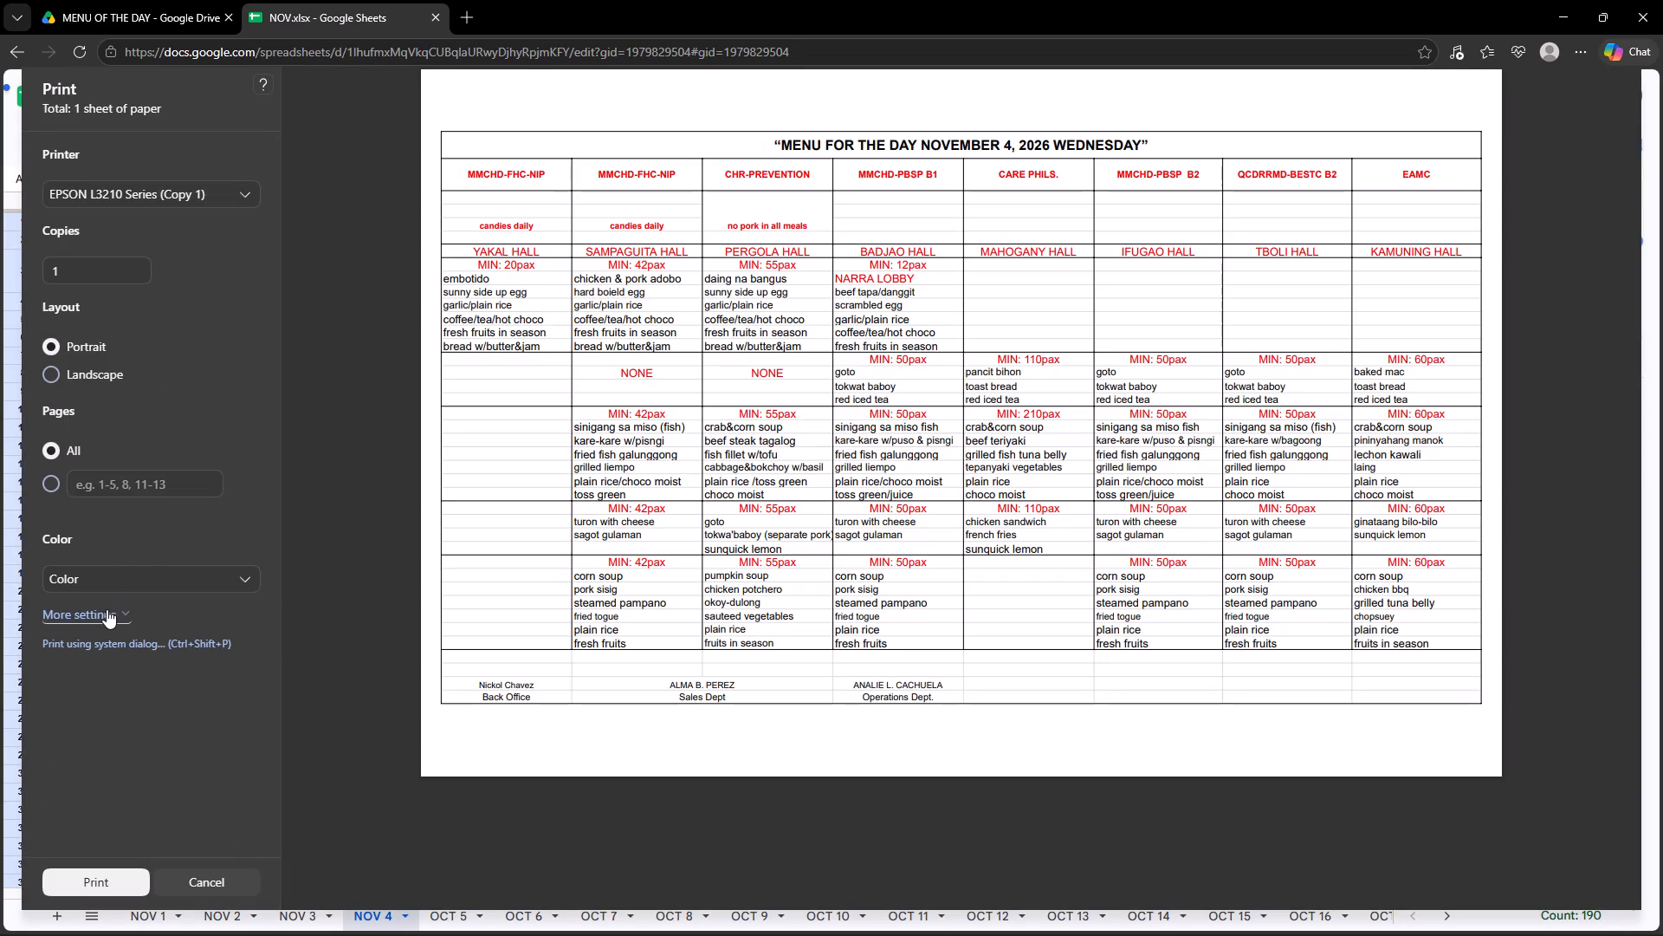
pyautogui.click(107, 609)
pyautogui.click(107, 609)
pyautogui.click(131, 881)
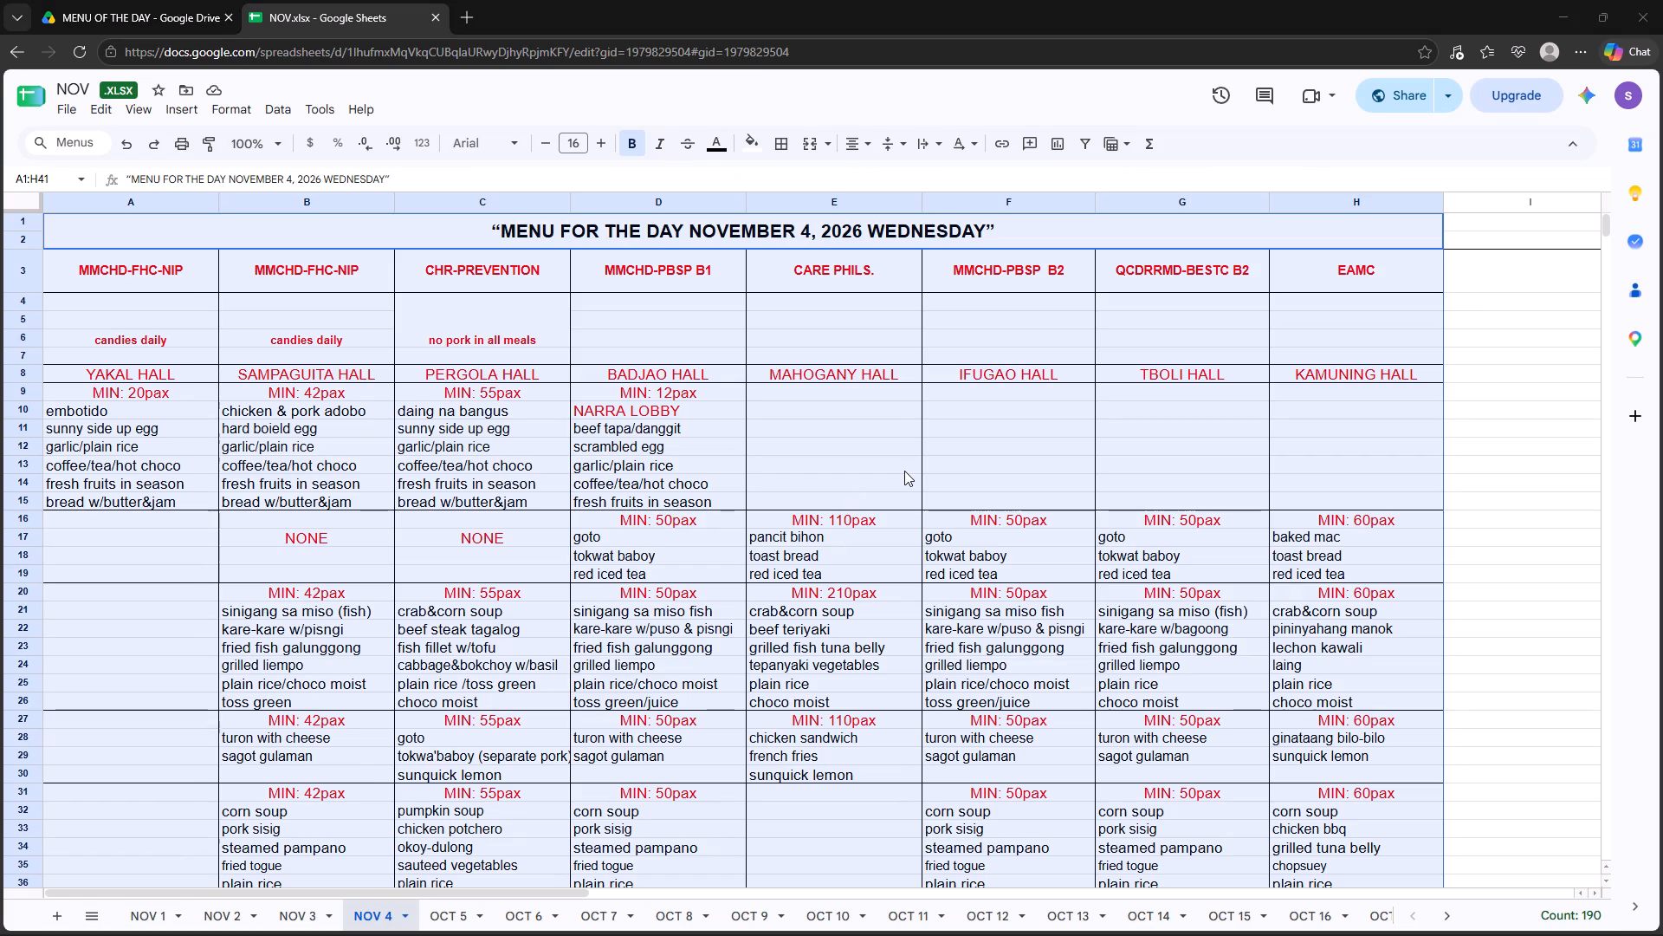
# Print the selected menu cells A1:H41 again on the EPSON L3210 Series printer, with the number of copies increased.
pyautogui.hotkey('ctrl', 'p')
pyautogui.click(834, 10)
pyautogui.hotkey('ctrl', 'p')
pyautogui.click(1485, 164)
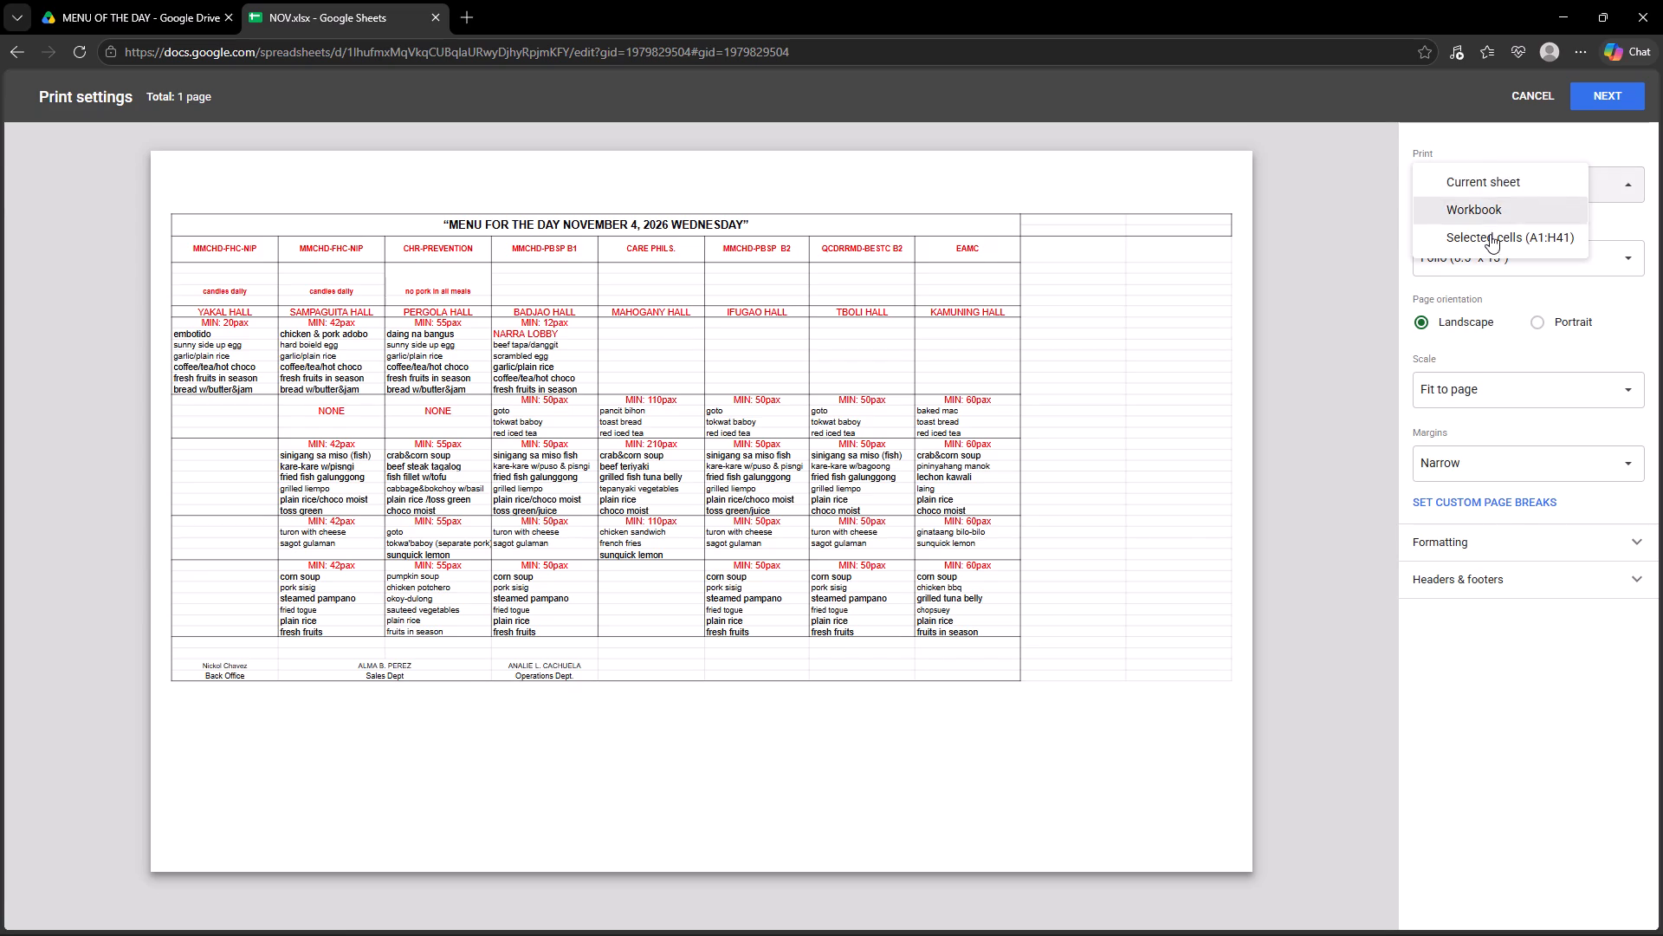
pyautogui.click(1490, 237)
pyautogui.click(1619, 101)
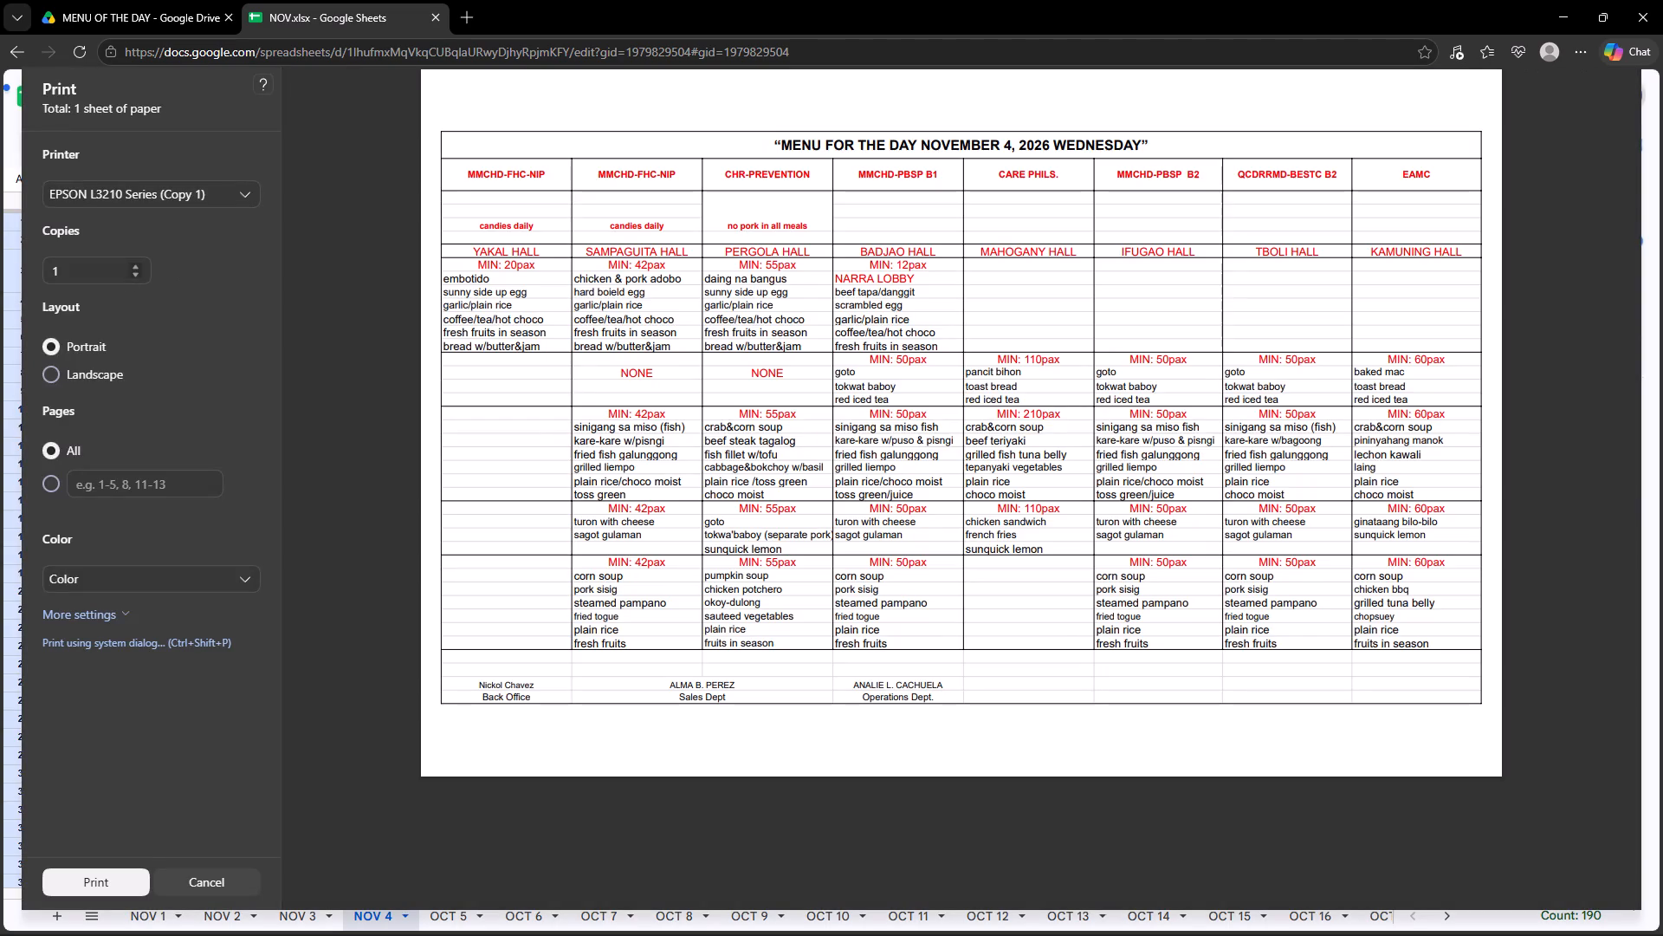